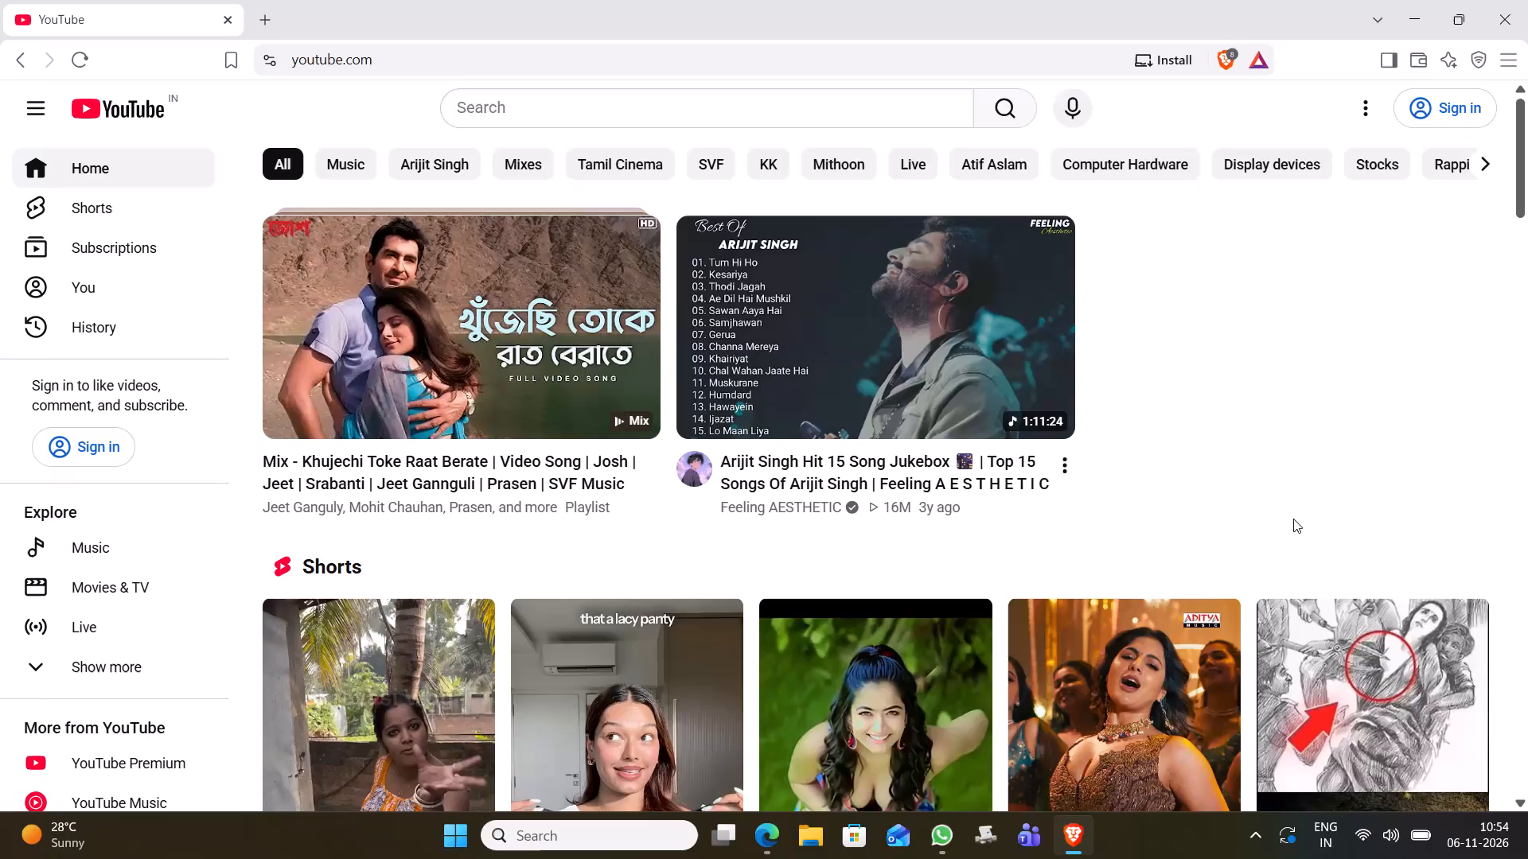
Browse the YouTube home feed and start playing the Jeno Tomari Kache mix.
scroll(1187, 532, down, 2)
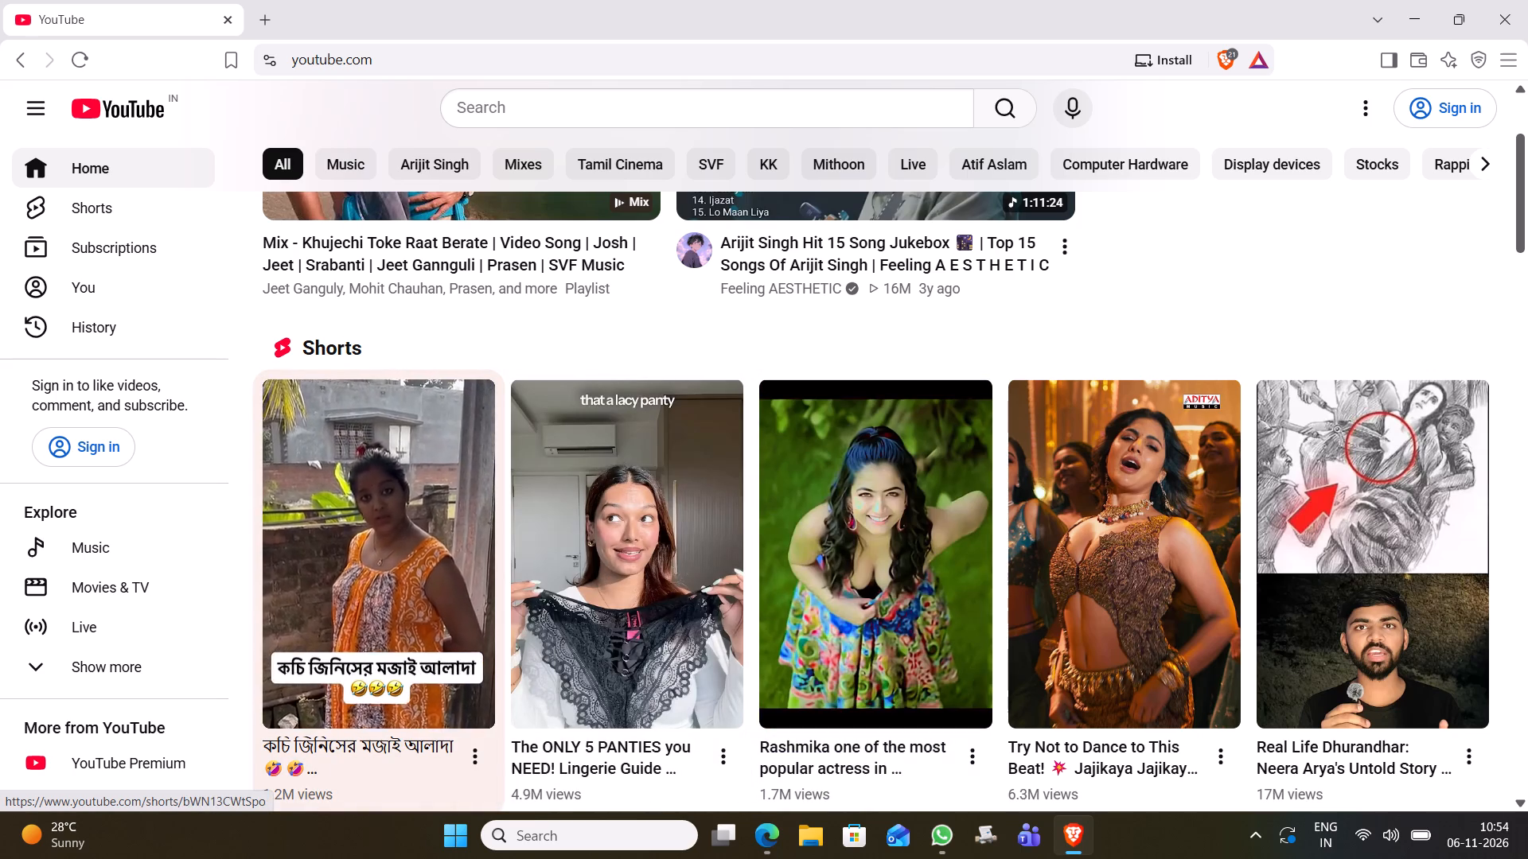
scroll(419, 545, down, 5)
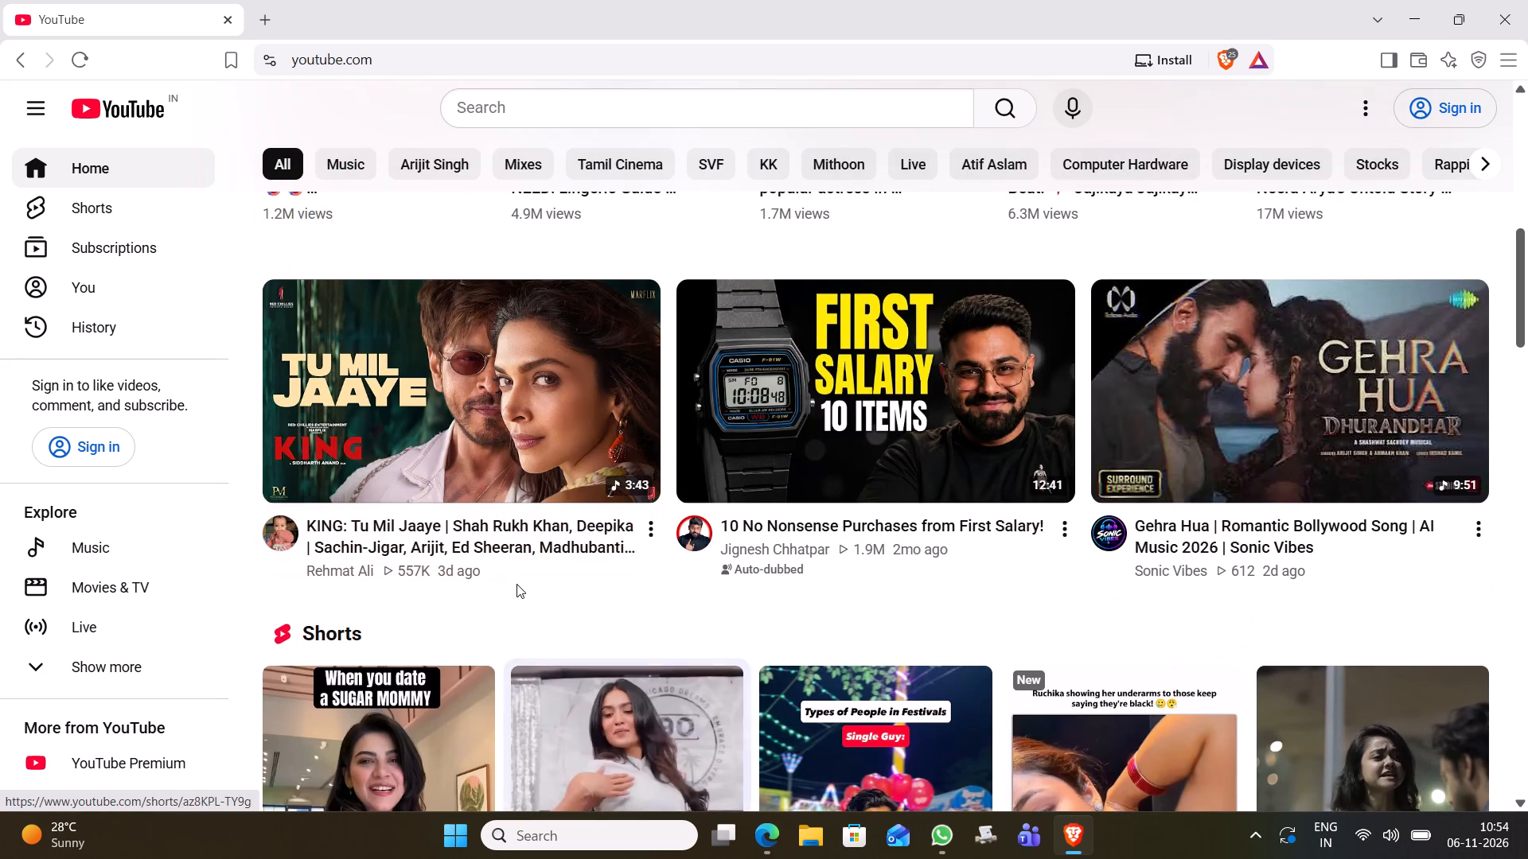
scroll(518, 589, down, 2)
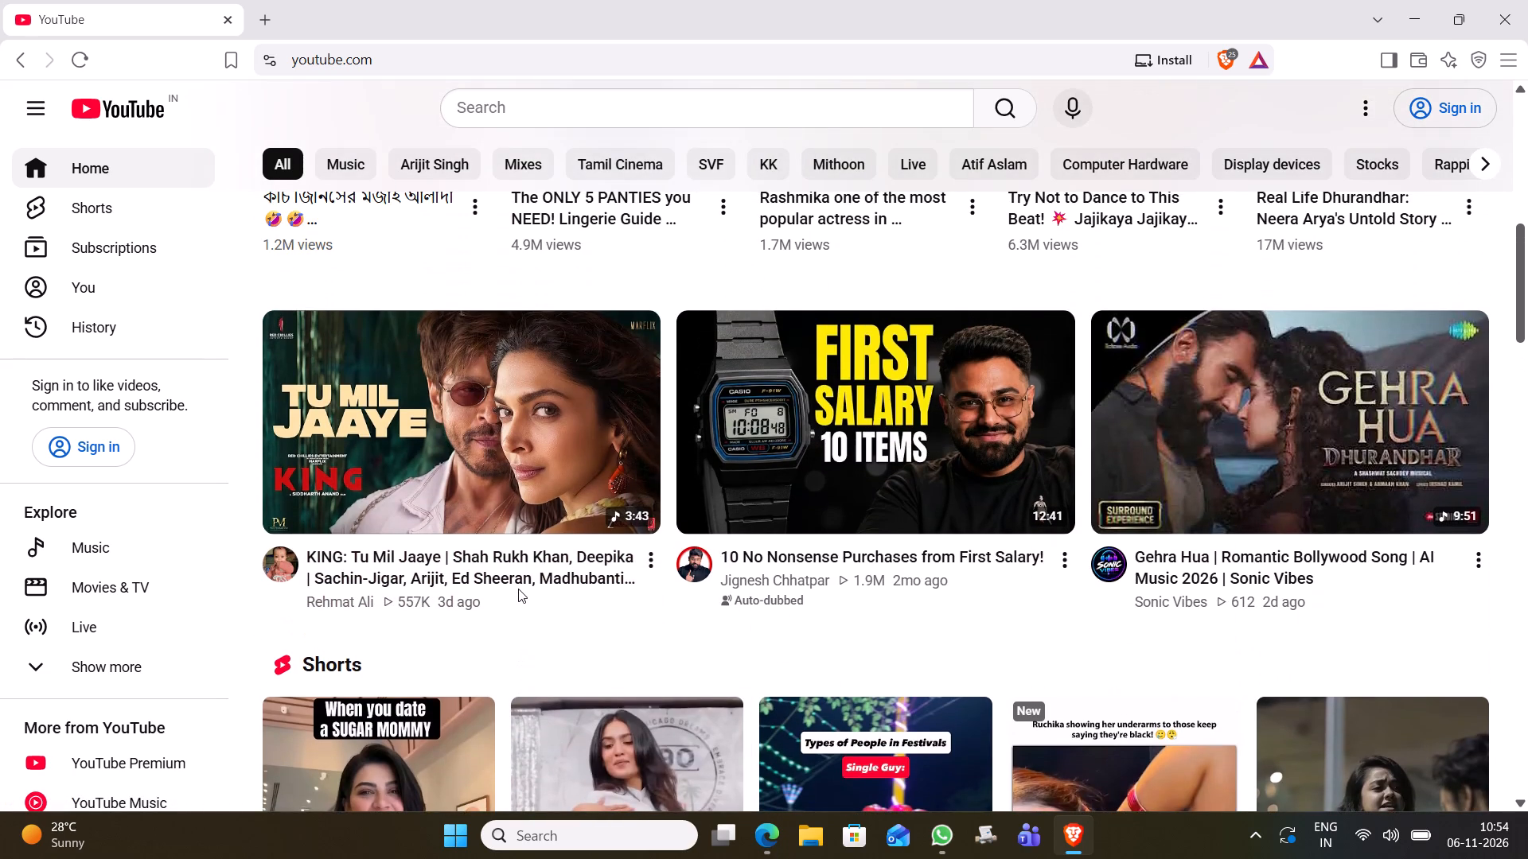
scroll(518, 589, down, 3)
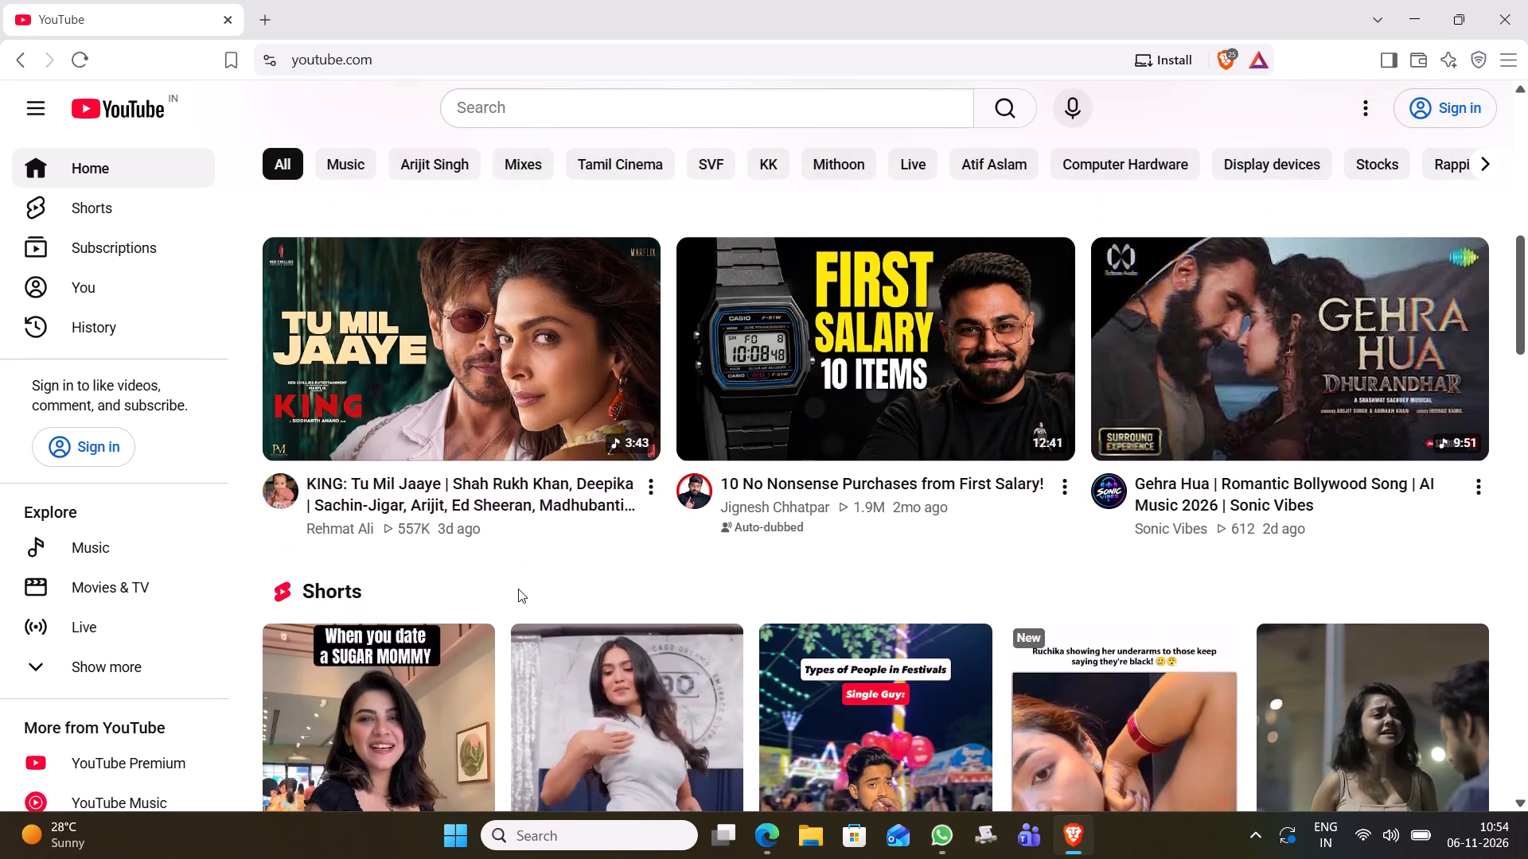
scroll(518, 589, down, 4)
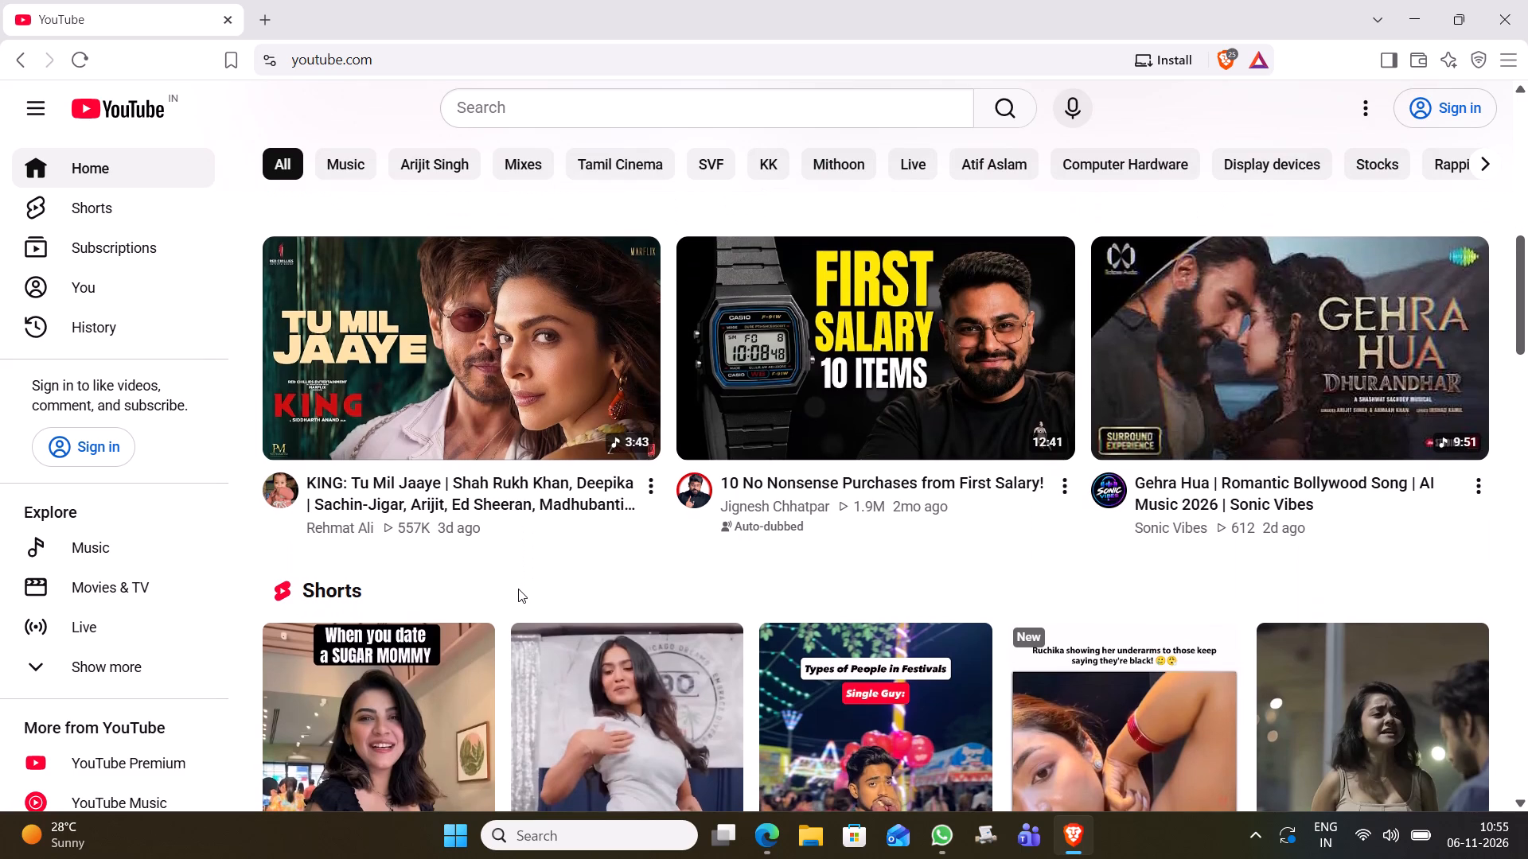
scroll(518, 589, down, 2)
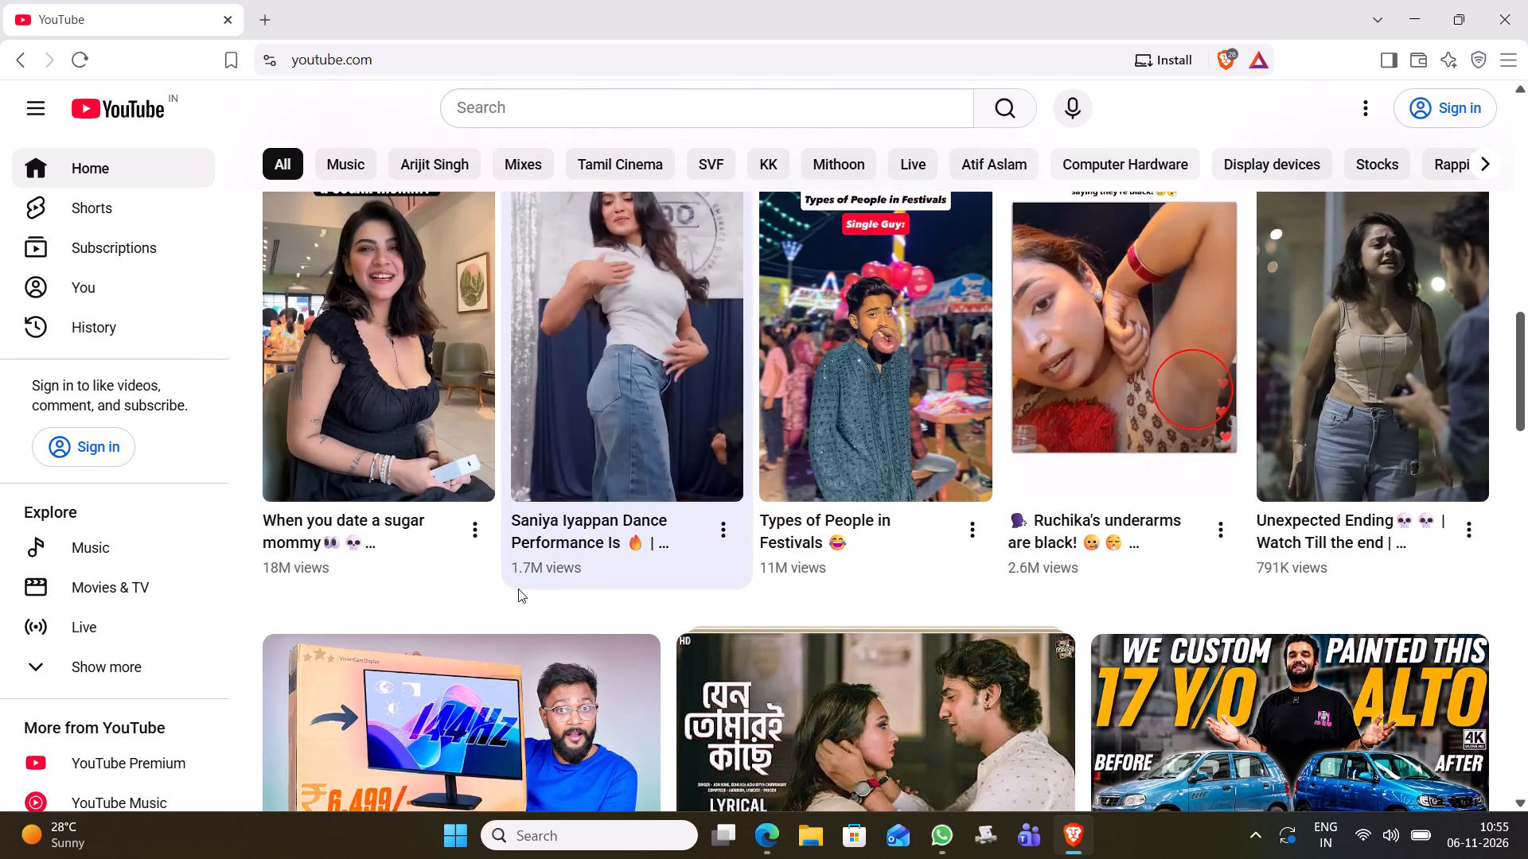
scroll(518, 589, down, 2)
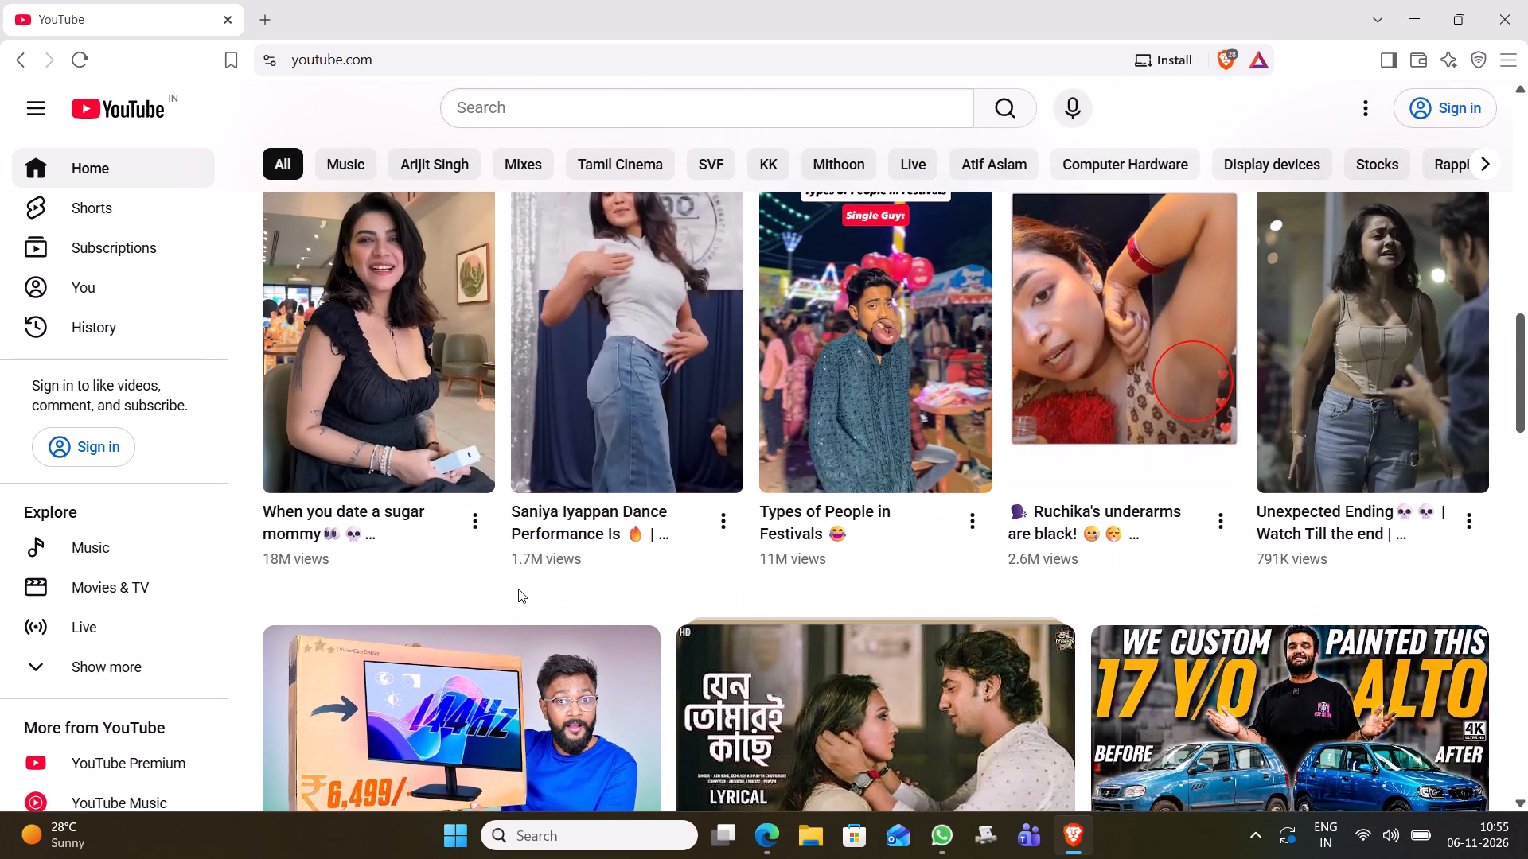
scroll(518, 589, down, 1)
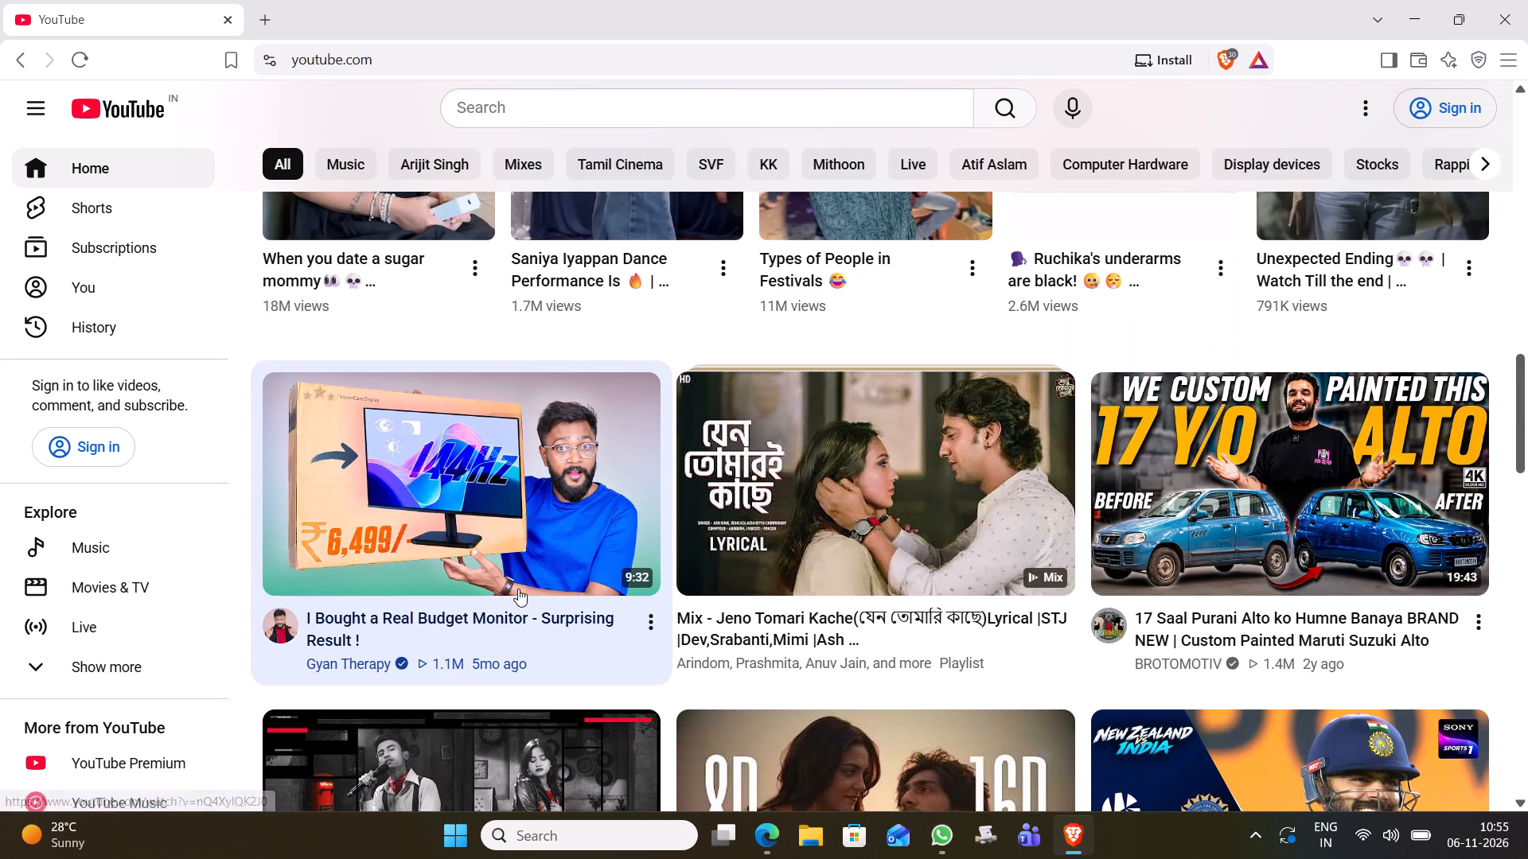
scroll(518, 589, down, 2)
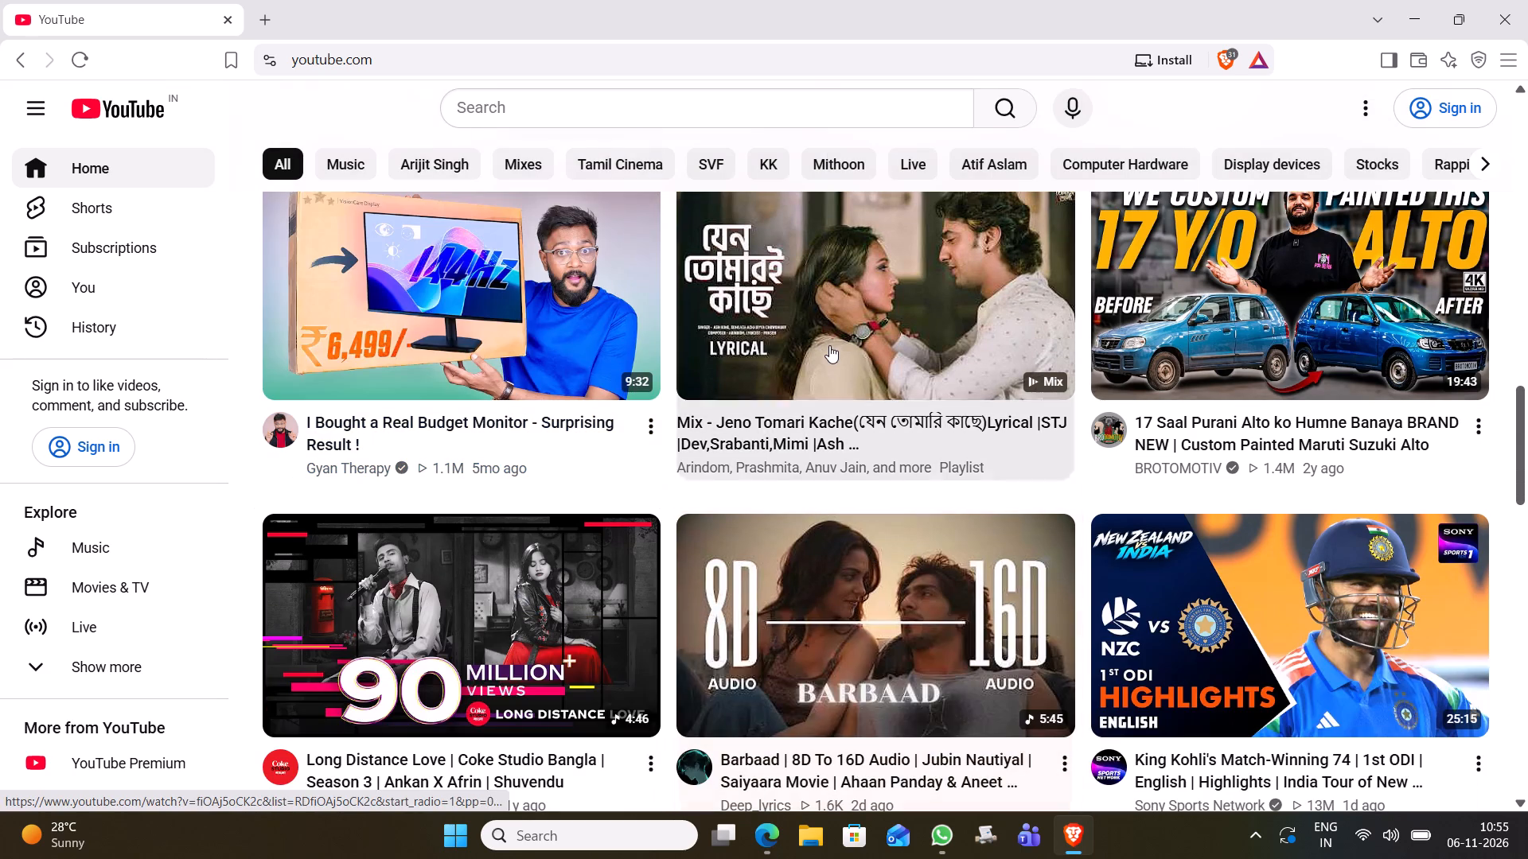
click(829, 345)
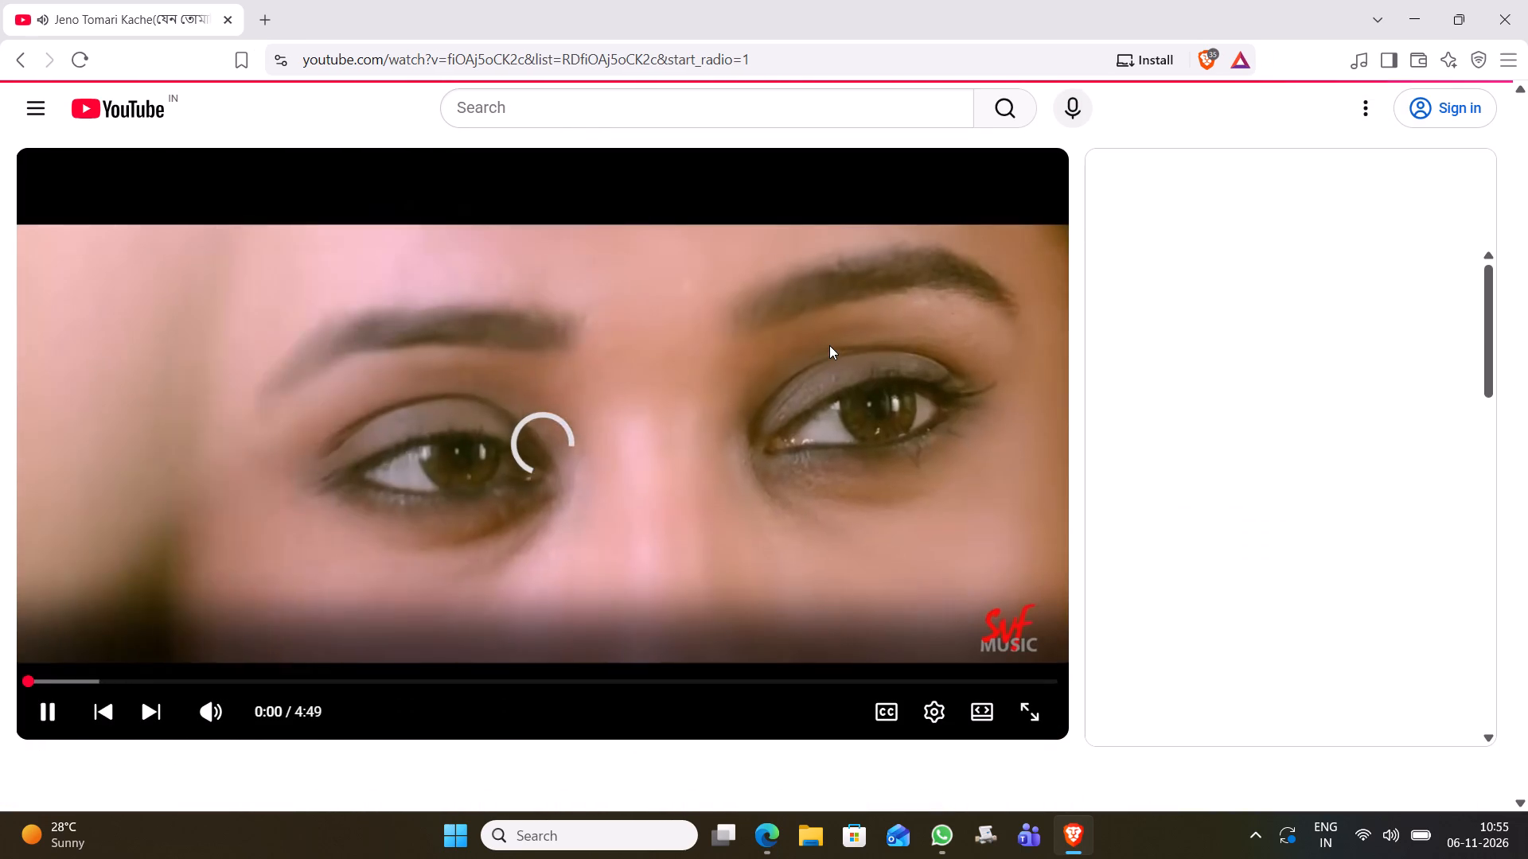
scroll(829, 345, right, 3)
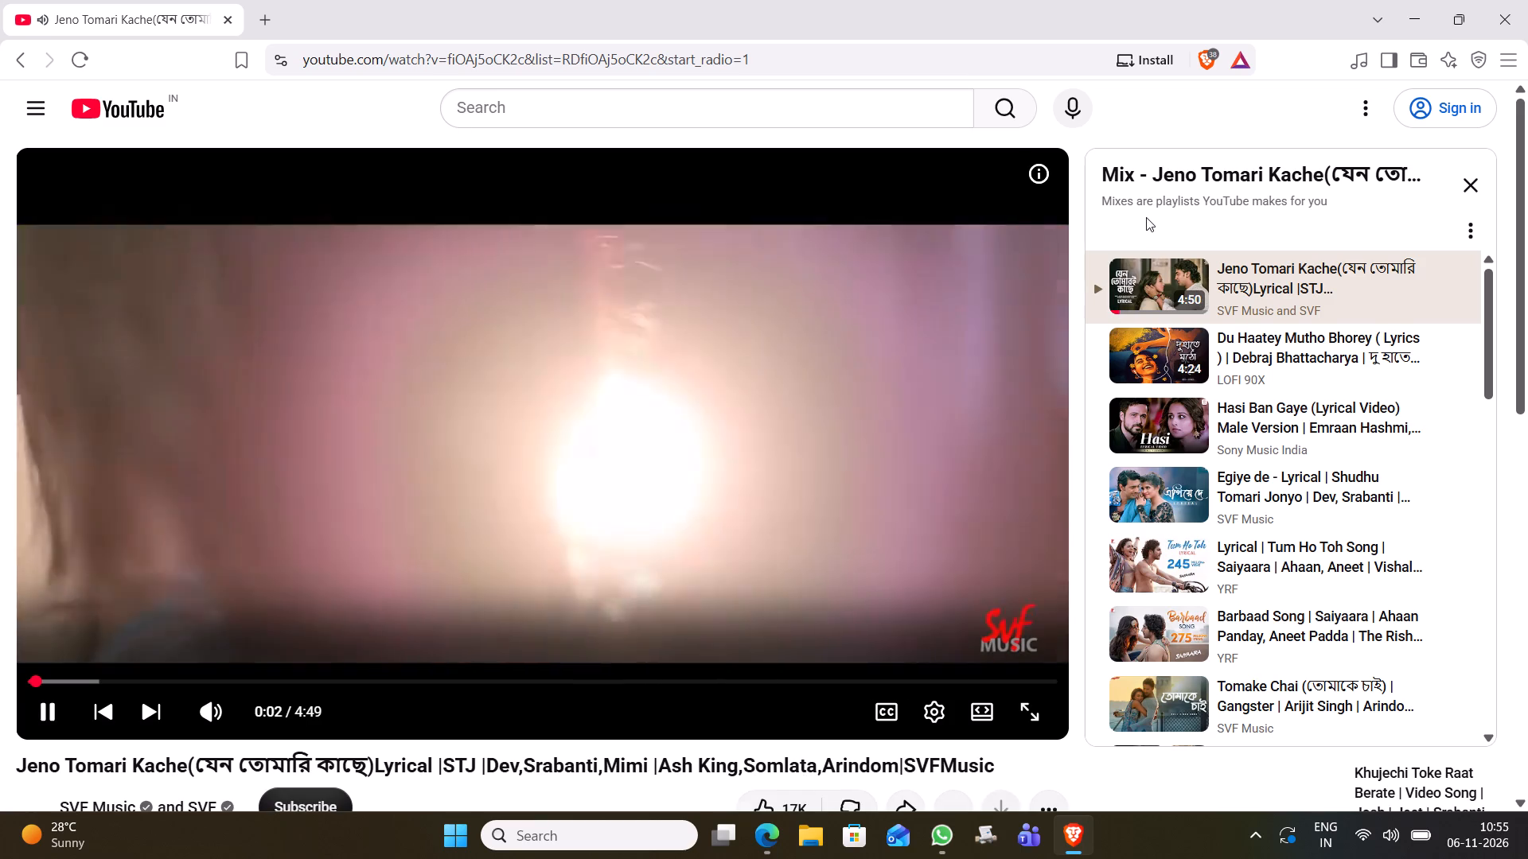
Minimize the browser window to reach the desktop.
click(1413, 5)
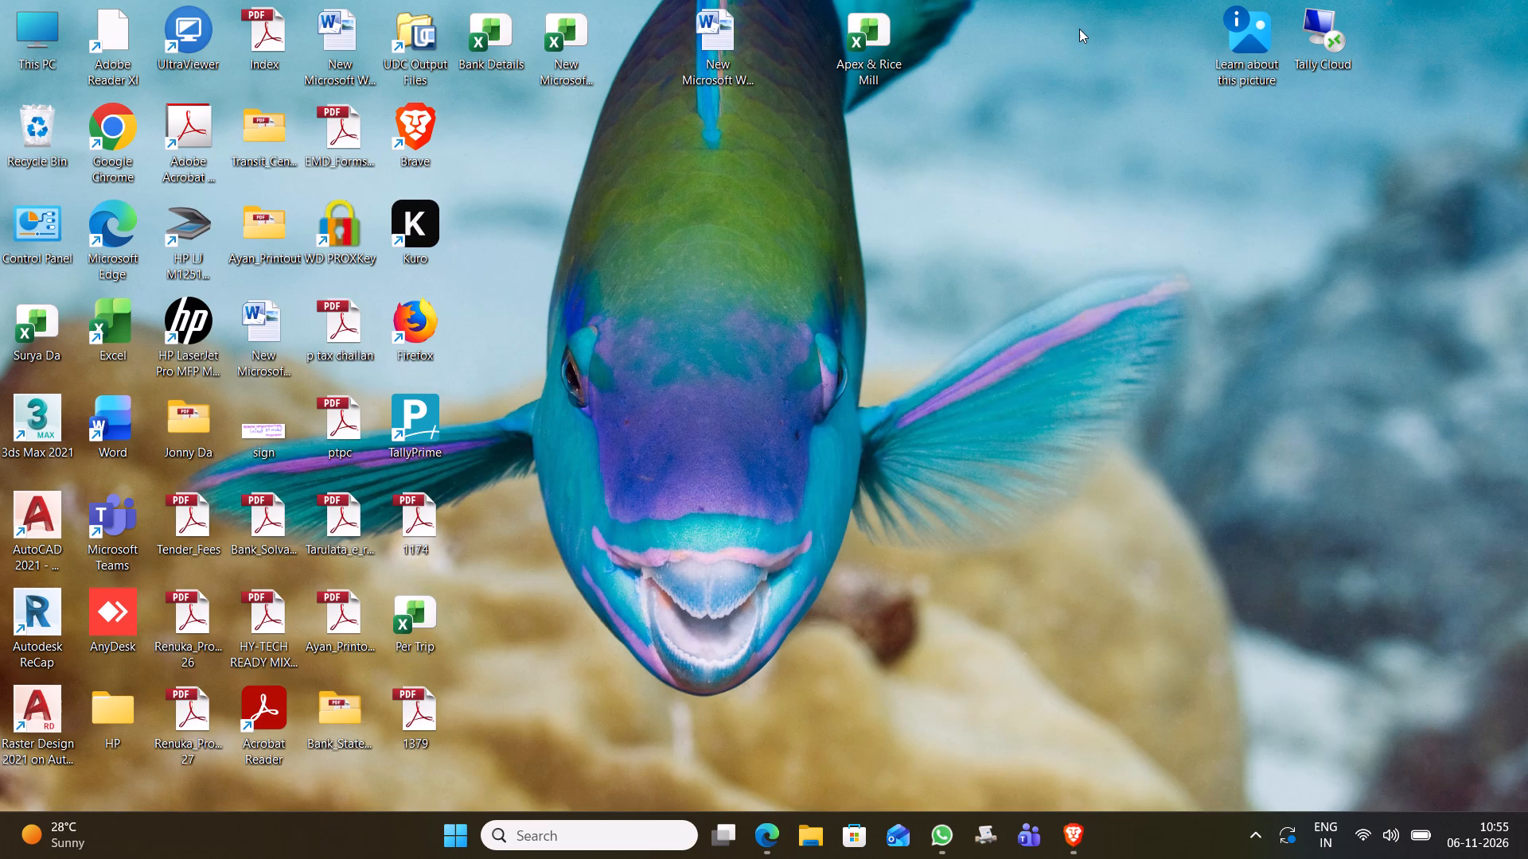
click(1000, 50)
right_click(978, 7)
click(1050, 84)
Open the desktop workbook New Microsoft Excel Worksheet, check its Sheet5 and Sheet2, and close it.
double_click(565, 21)
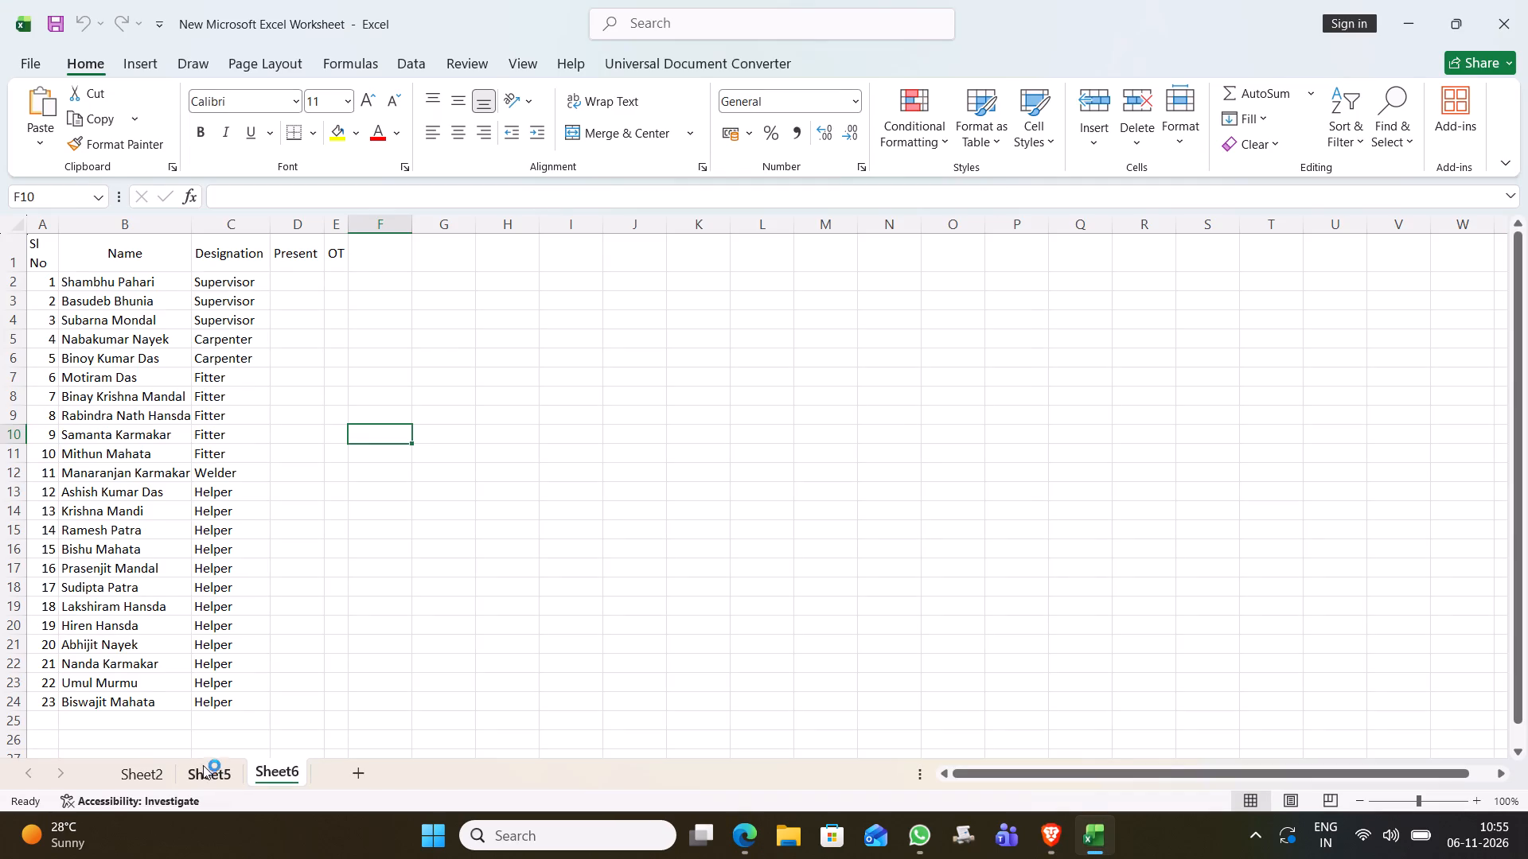
click(200, 768)
click(138, 770)
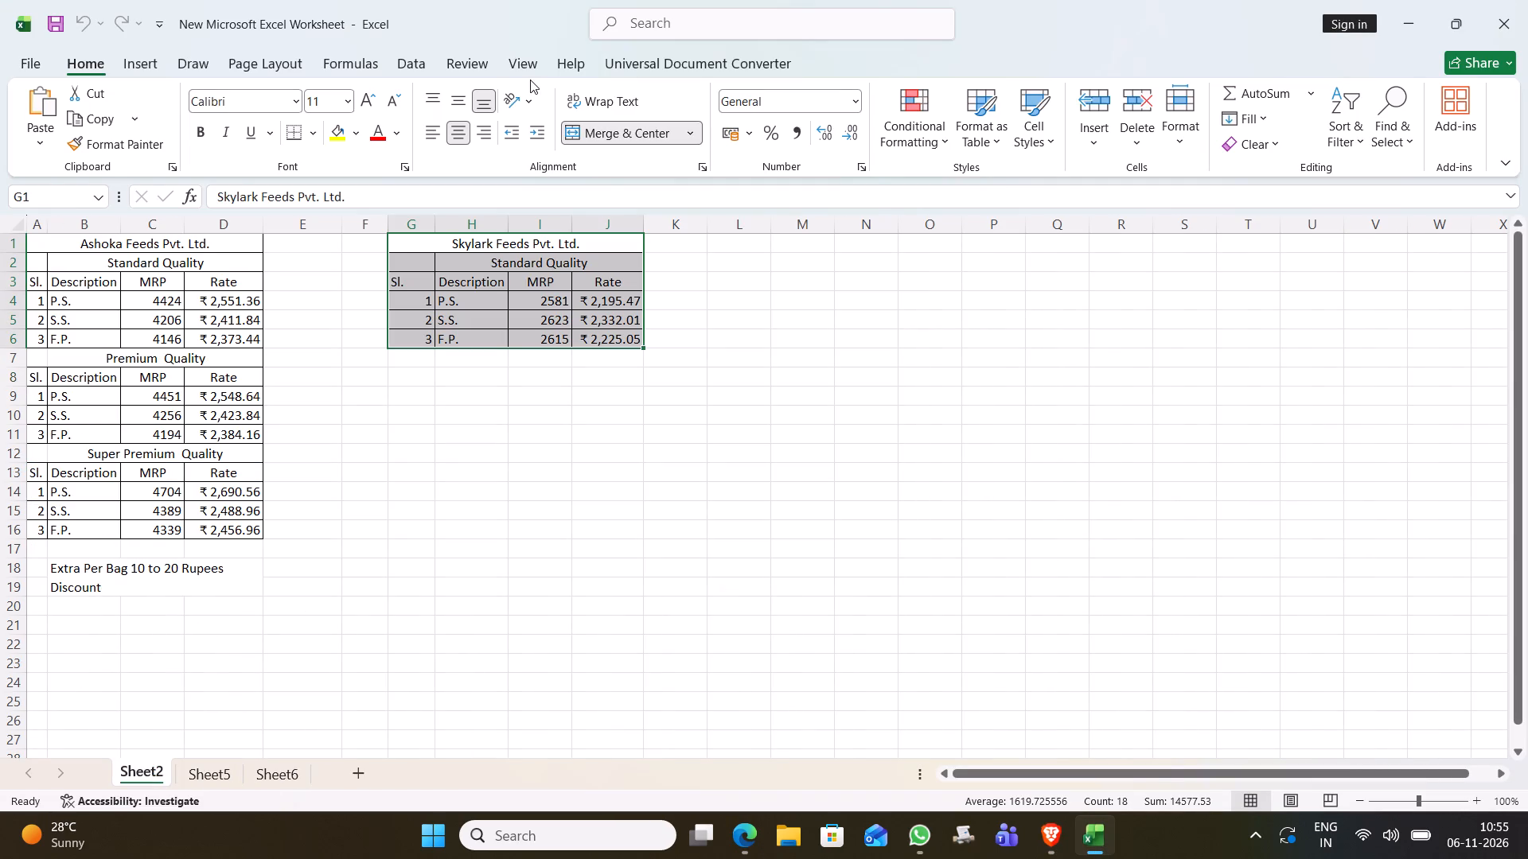
click(53, 25)
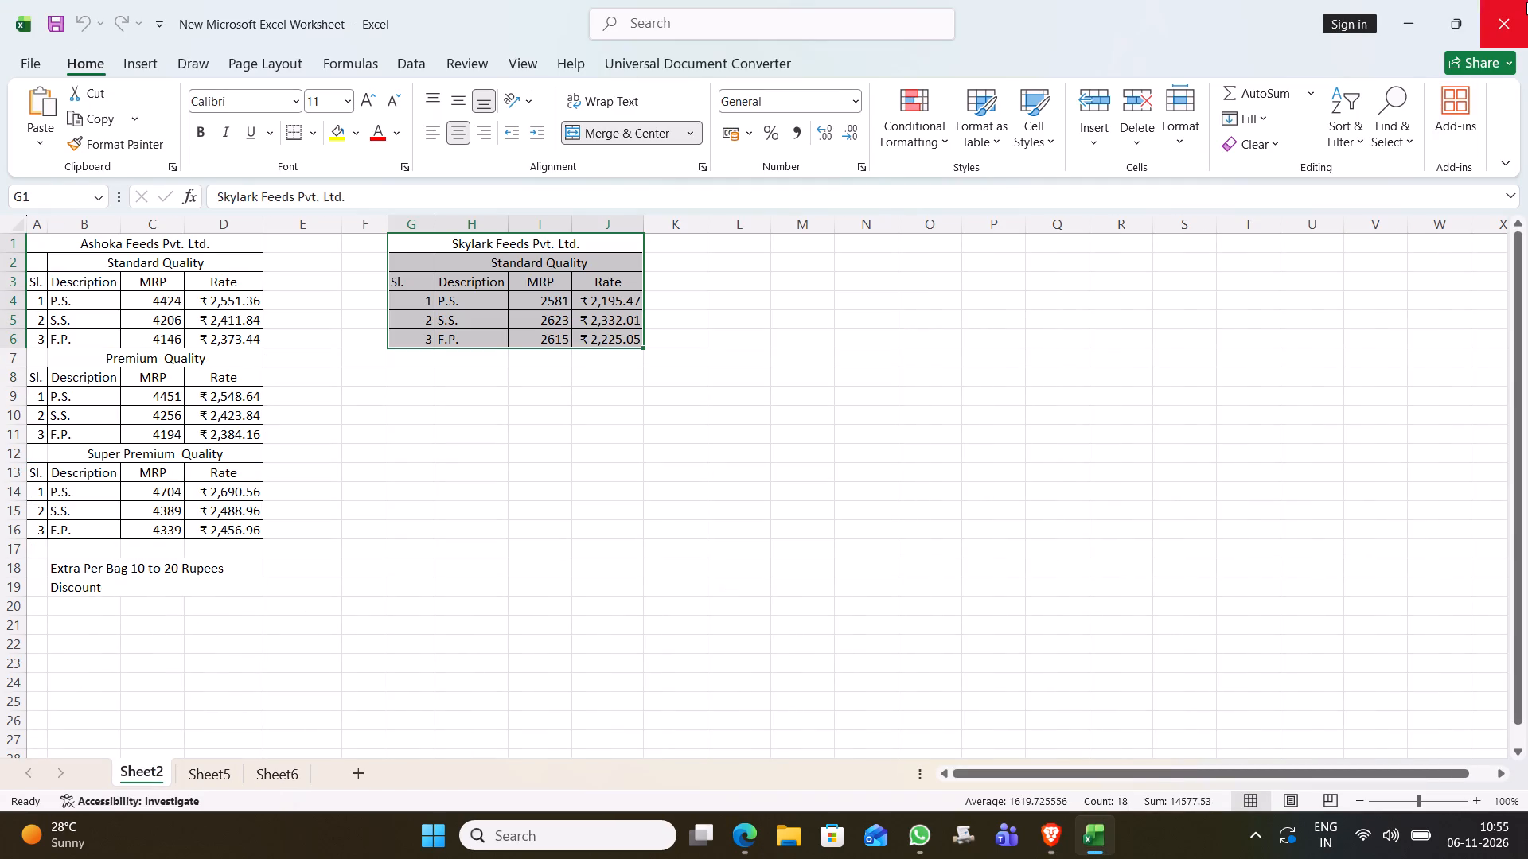
click(1526, 3)
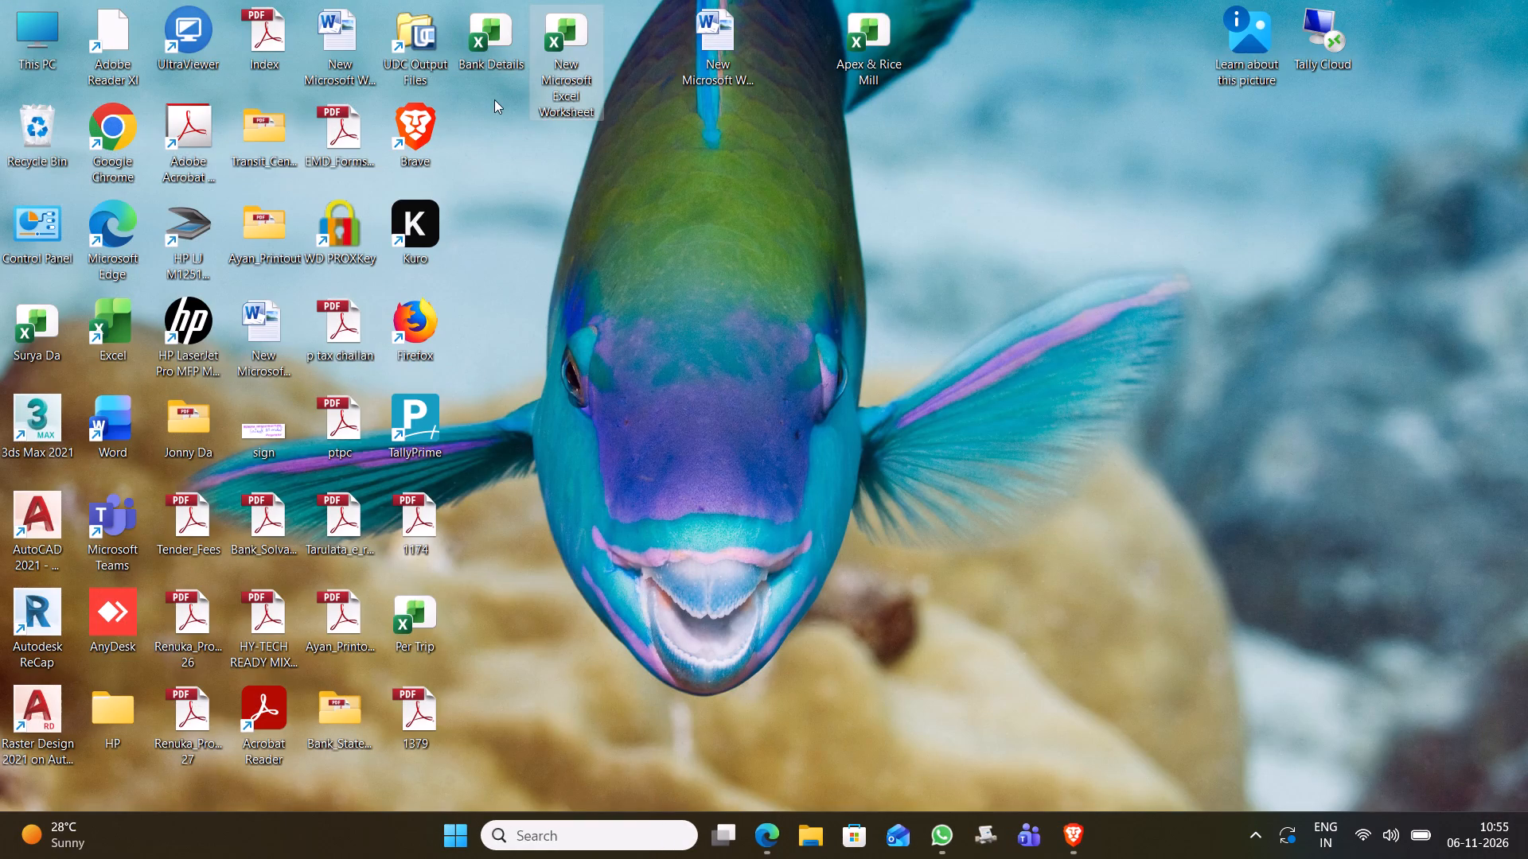
Open the Bank Details workbook from the desktop.
double_click(495, 64)
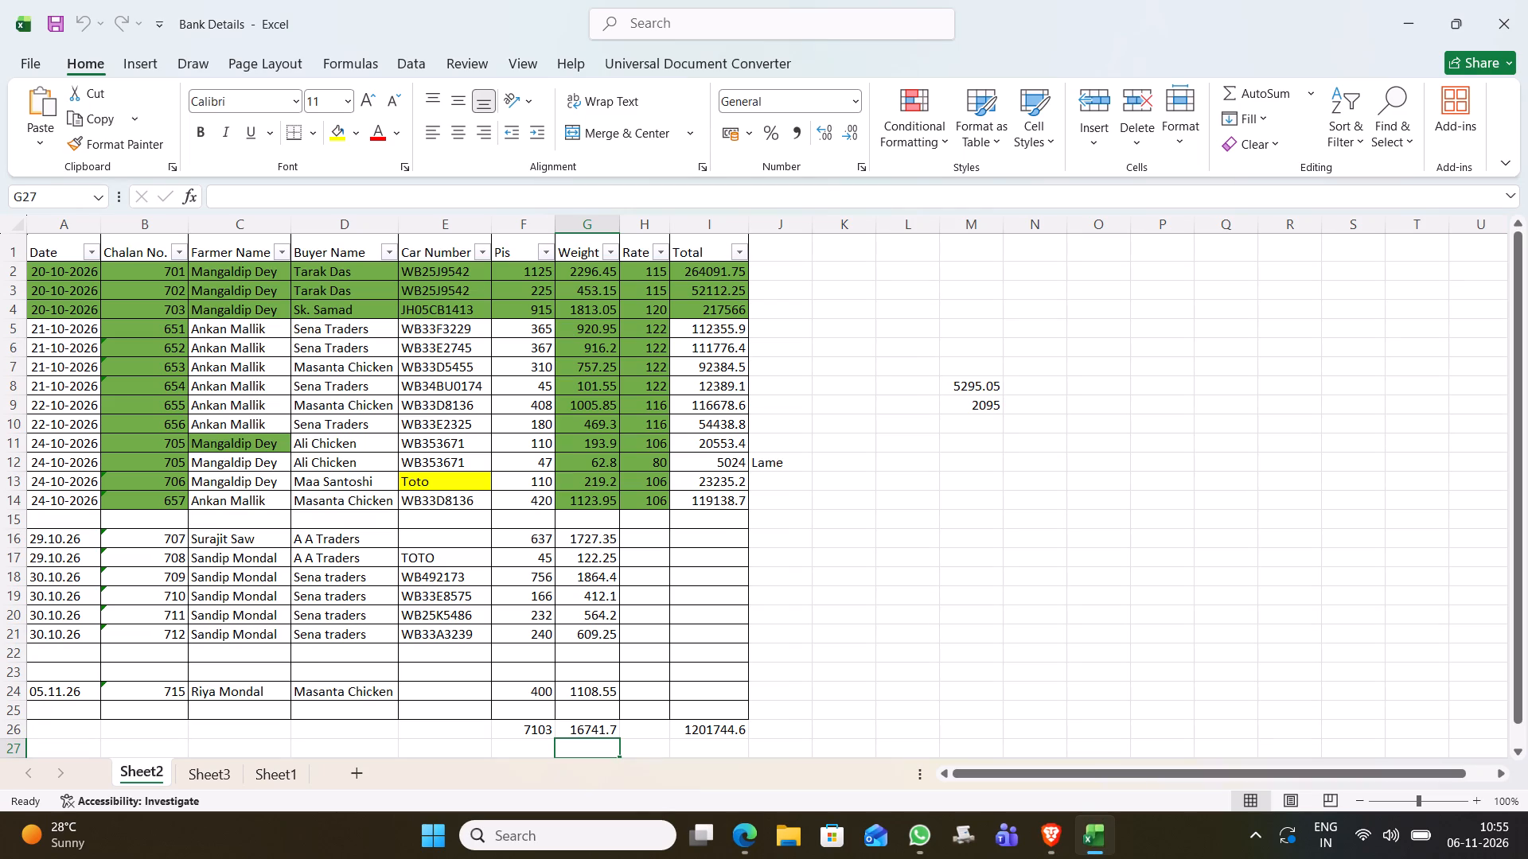
Delete the two blank rows 22 and 23 above the 05.11.26 entry on Sheet2.
click(5, 652)
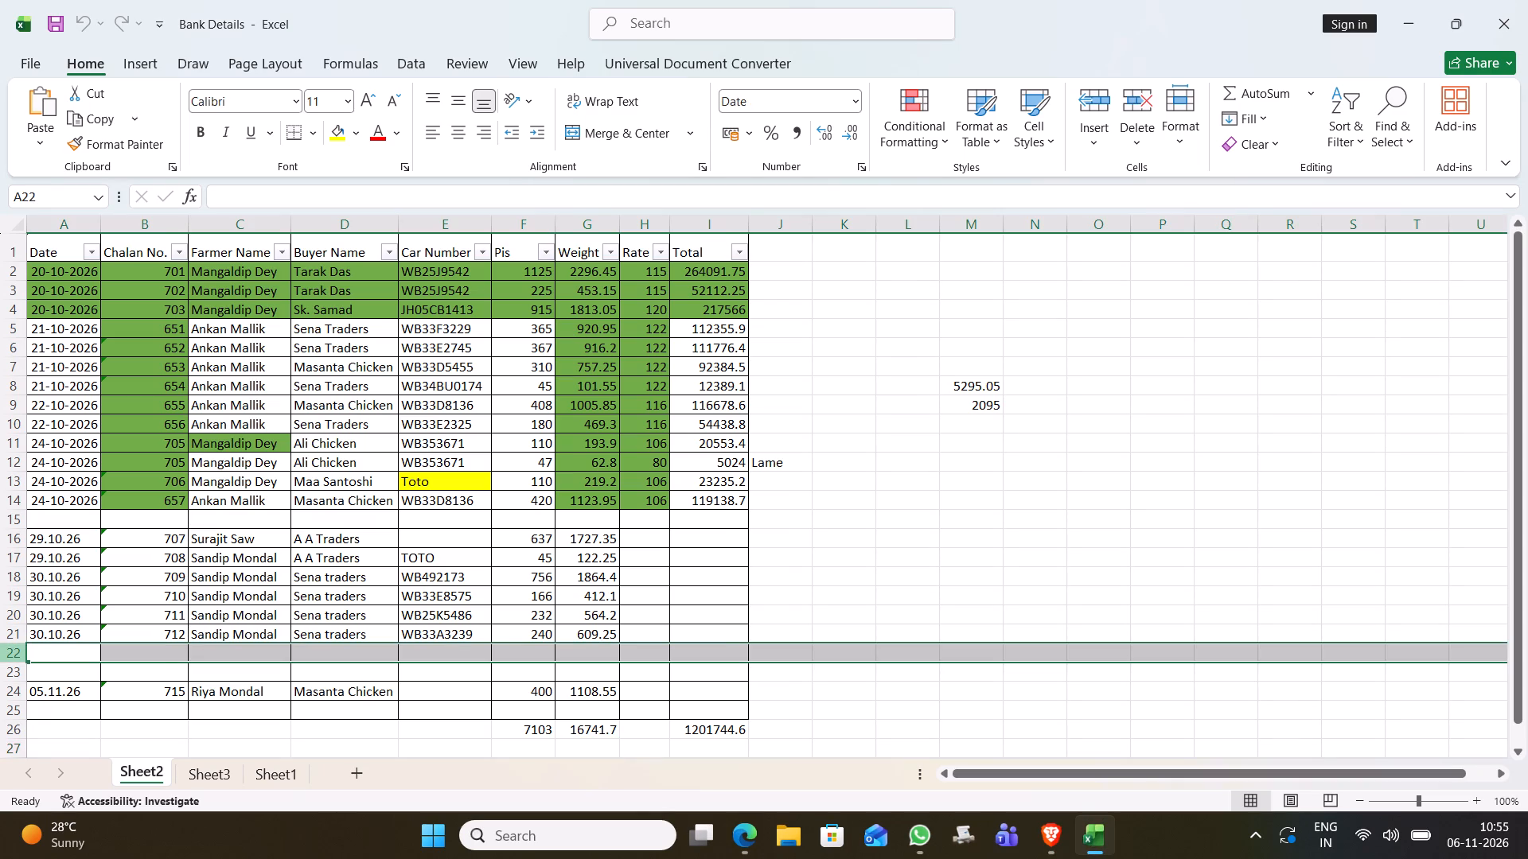
key(ctrl+minus)
key(ctrl+minus)
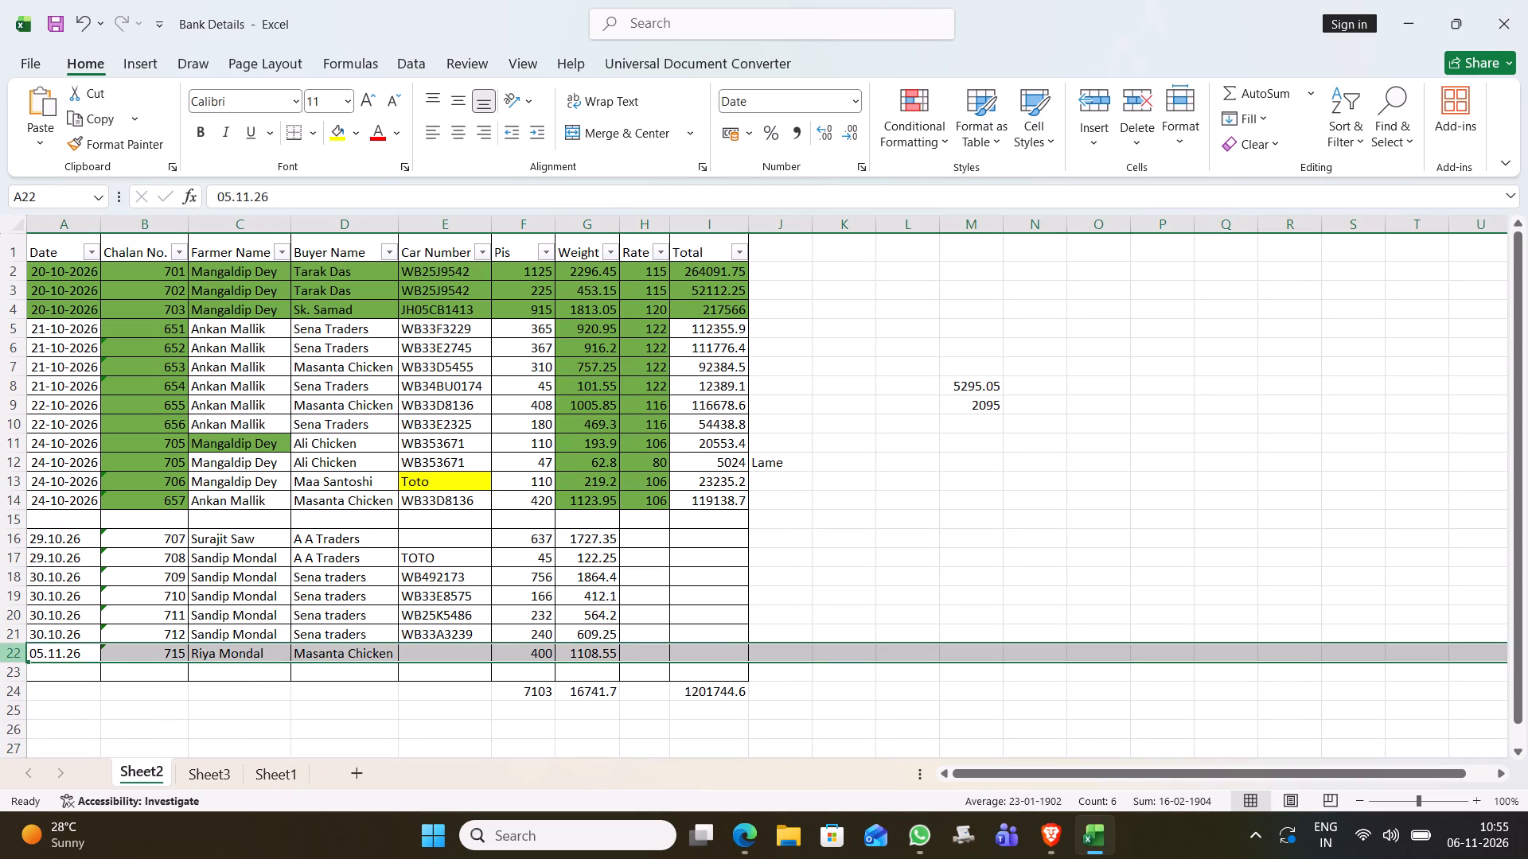
Insert four blank rows at row 23, between the 05.11.26 entry and the totals row.
click(10, 672)
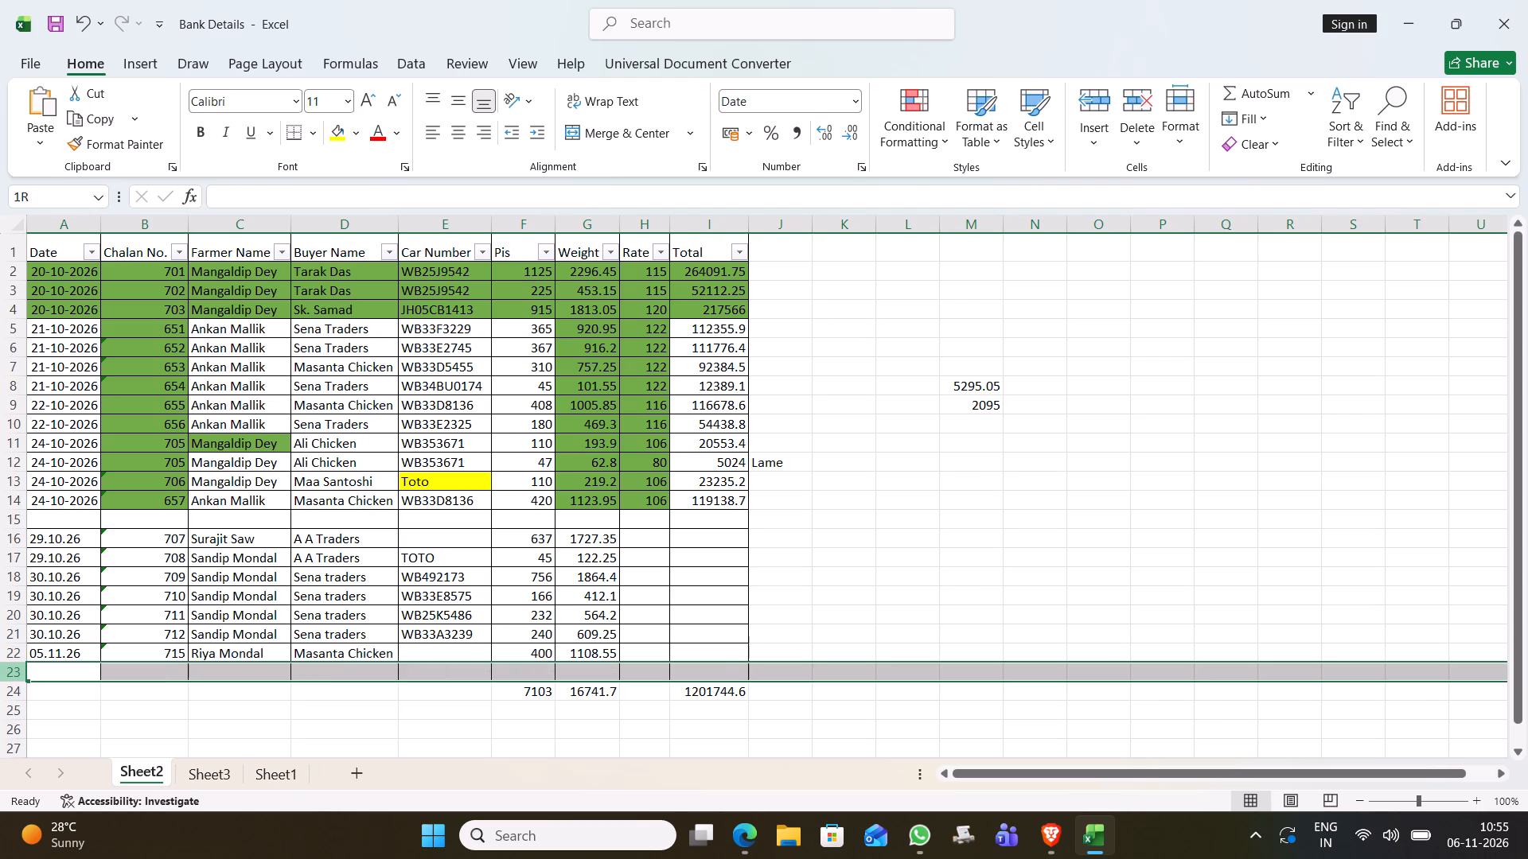
key(ctrl+shift+equal)
key(ctrl+shift+equal)
key(ctrl+shift+equal)
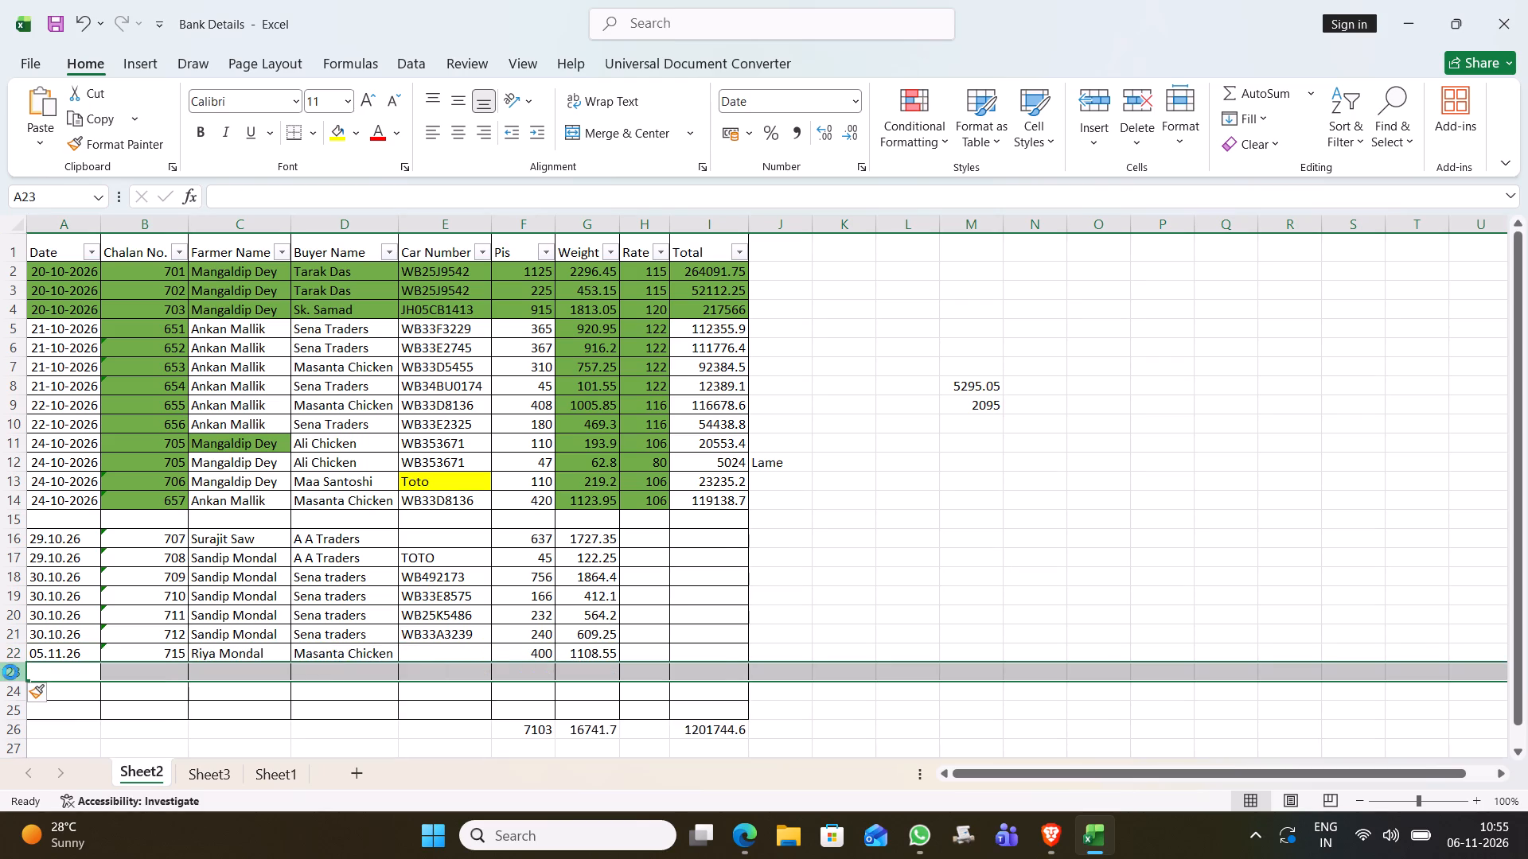
key(ctrl+shift+equal)
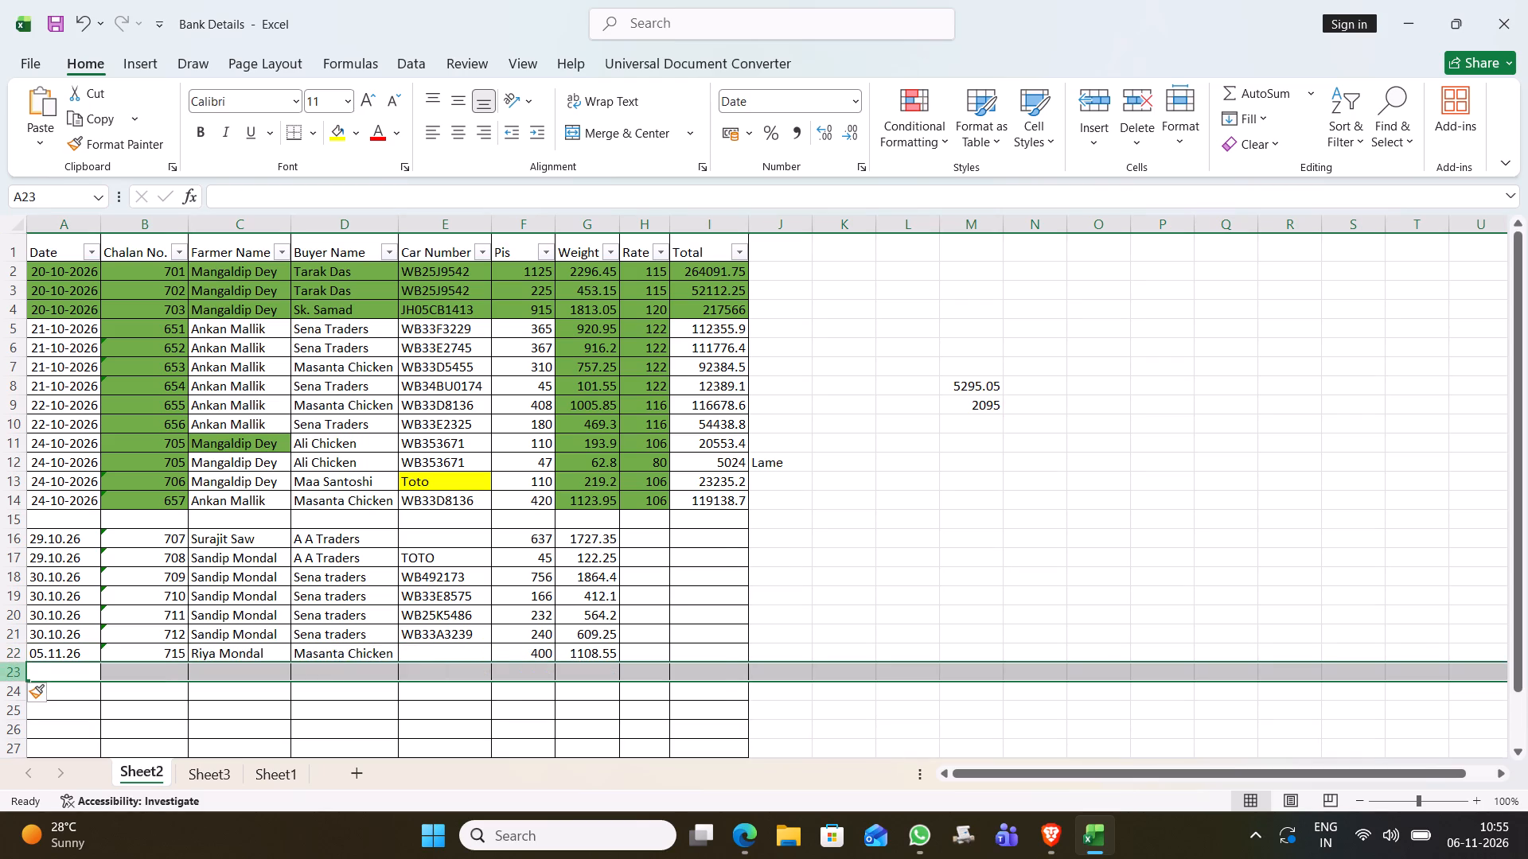
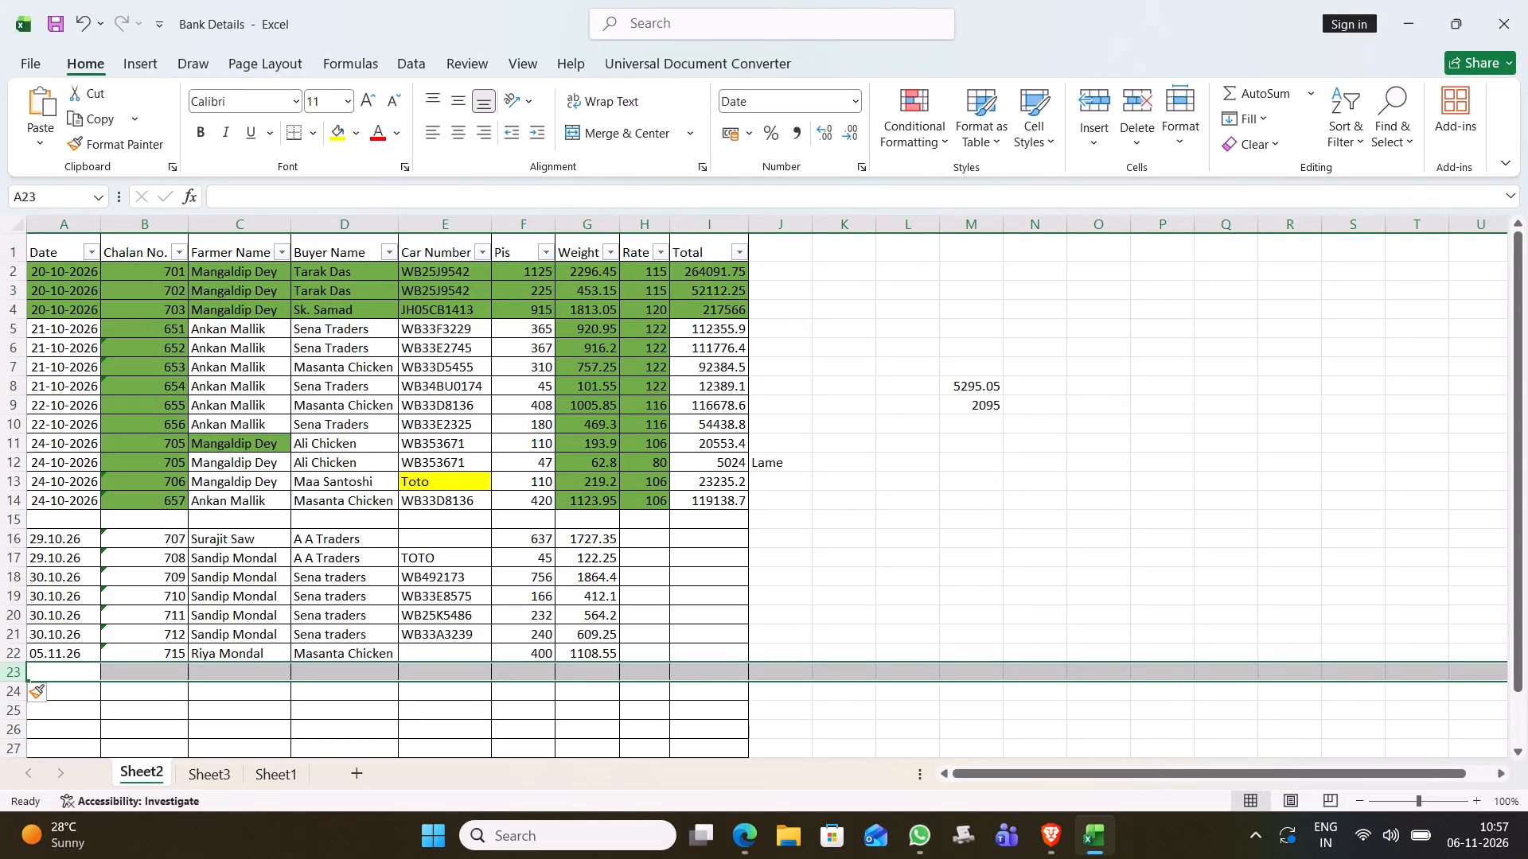
Insert three blank rows at row 15, below the chalan 657 entry.
click(5, 521)
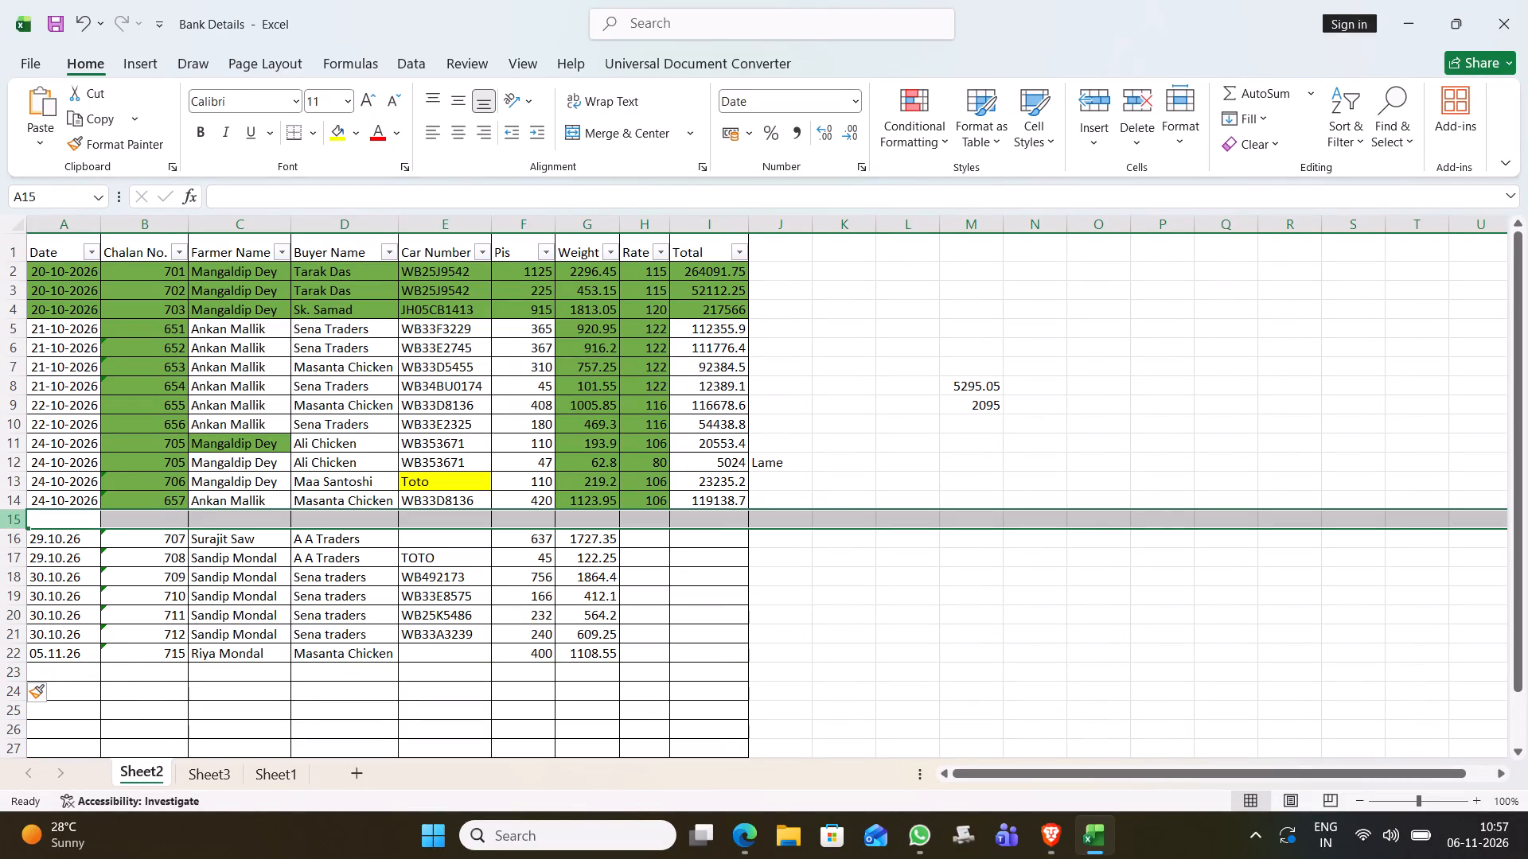
key(ctrl+shift+equal)
key(ctrl+shift+equal)
key(ctrl+shift+equal)
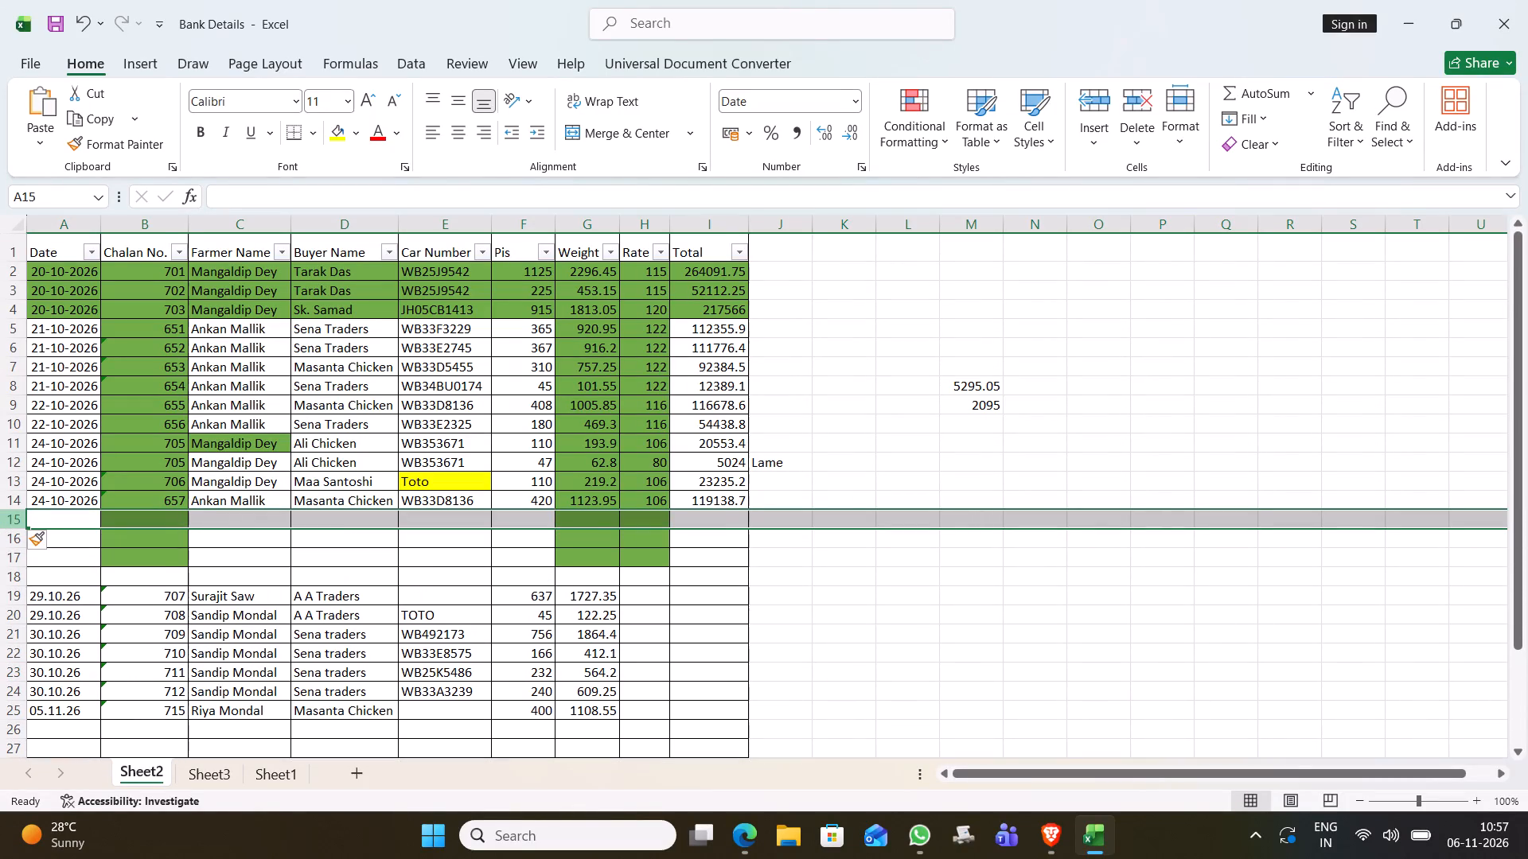
Replace the green fill with white in the new rows' Chalan No., Weight and Rate cells, B15:B17 and G15:H17.
click(159, 513)
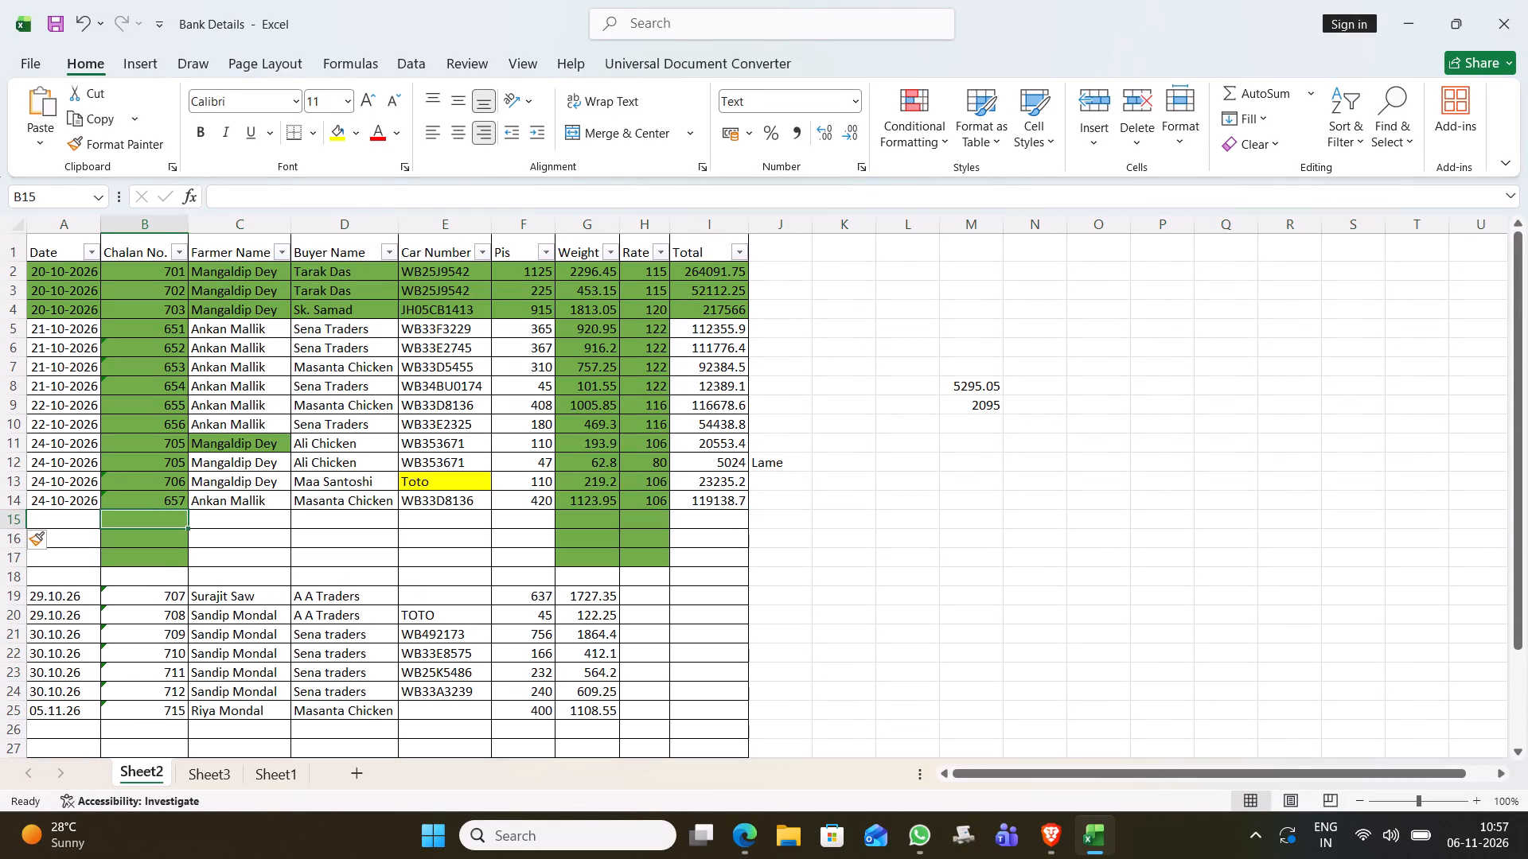
drag(159, 513, 154, 562)
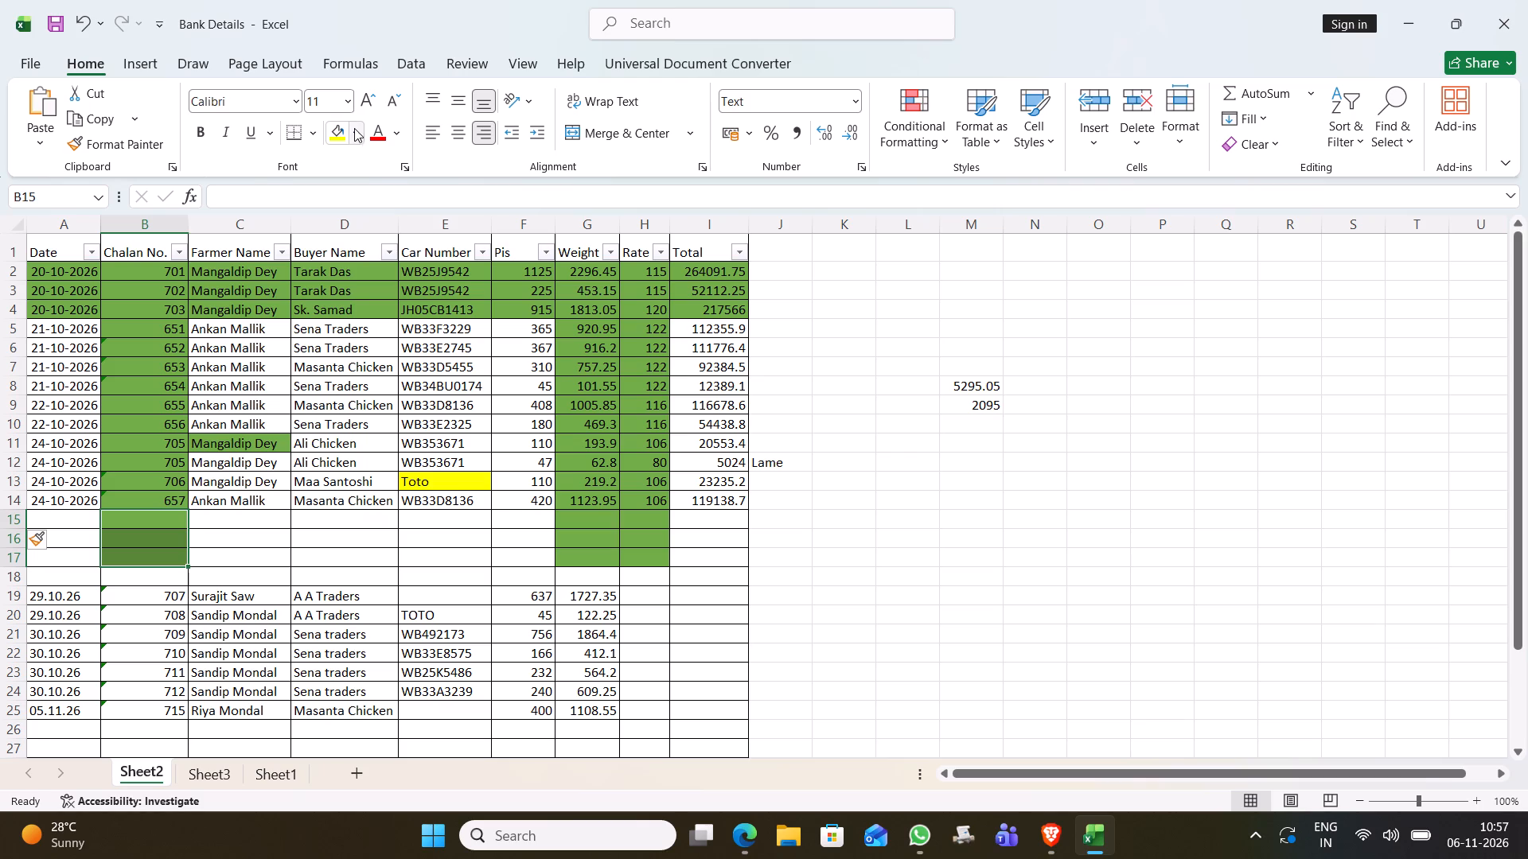
click(357, 132)
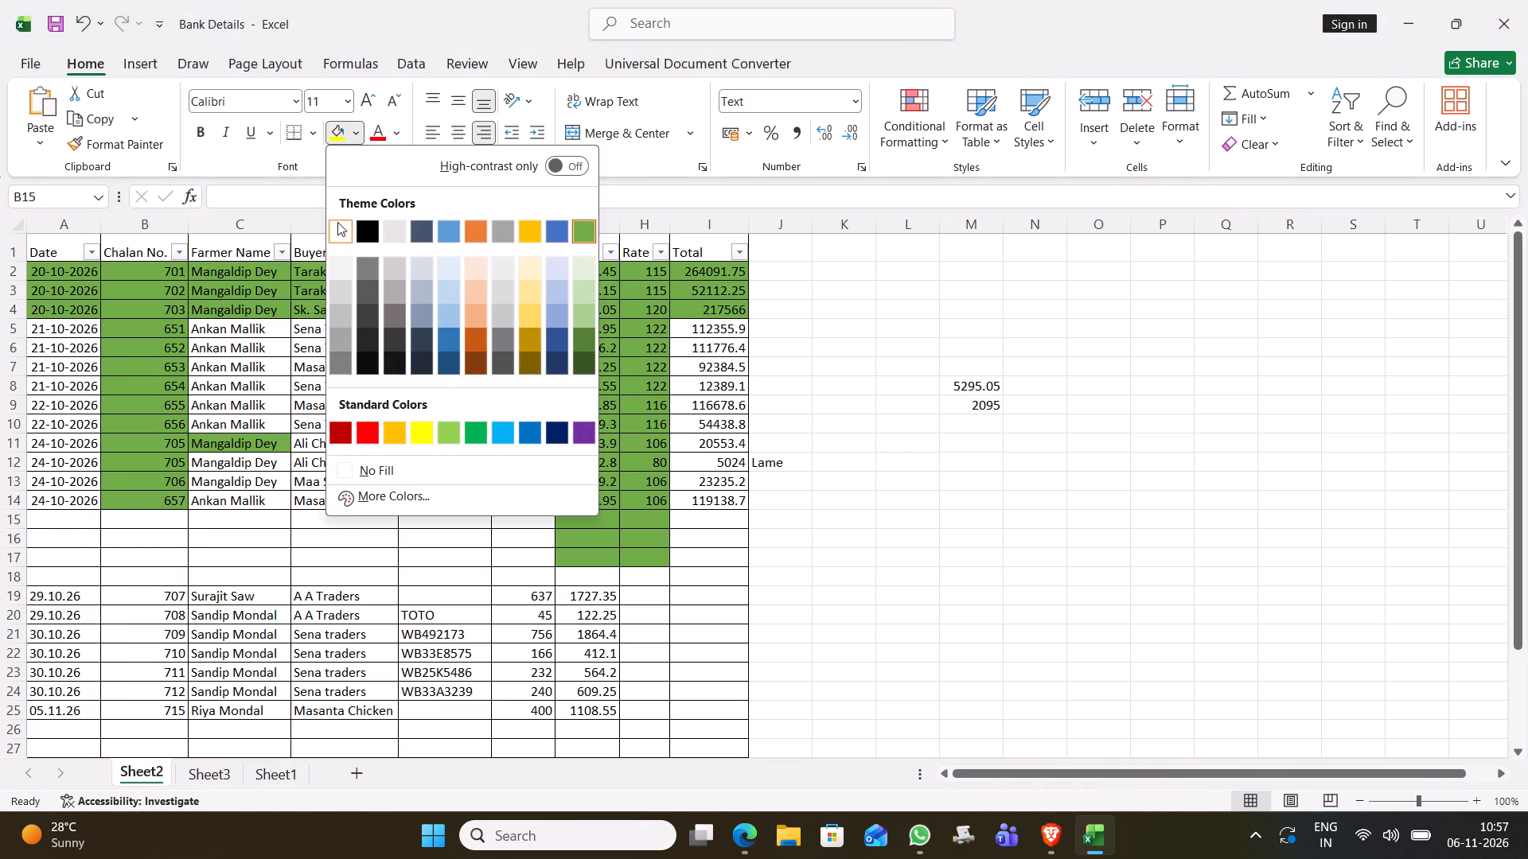
click(337, 222)
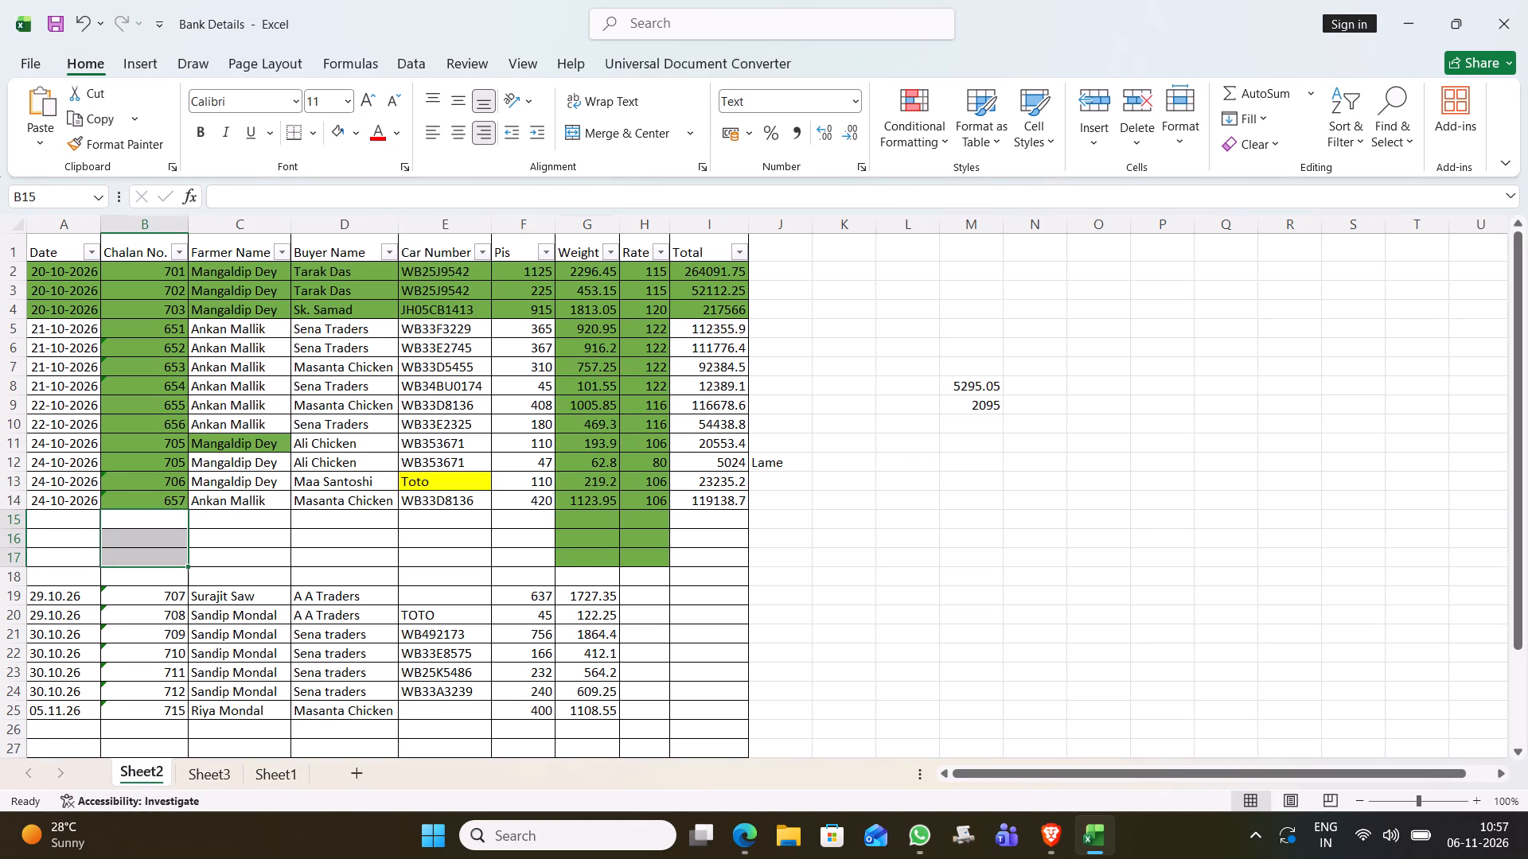
click(582, 514)
drag(582, 514, 630, 556)
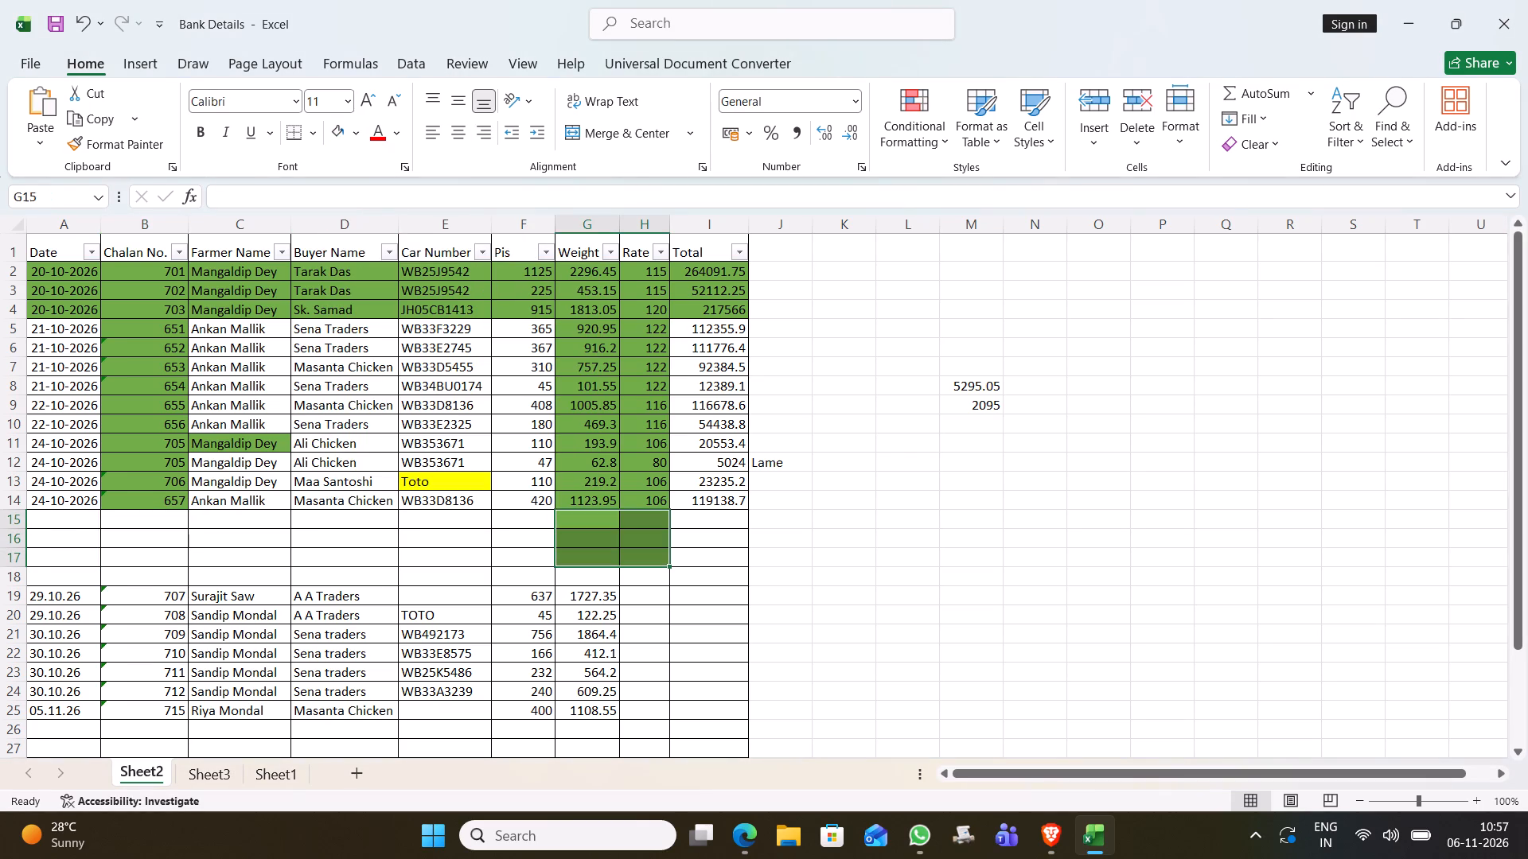
click(336, 141)
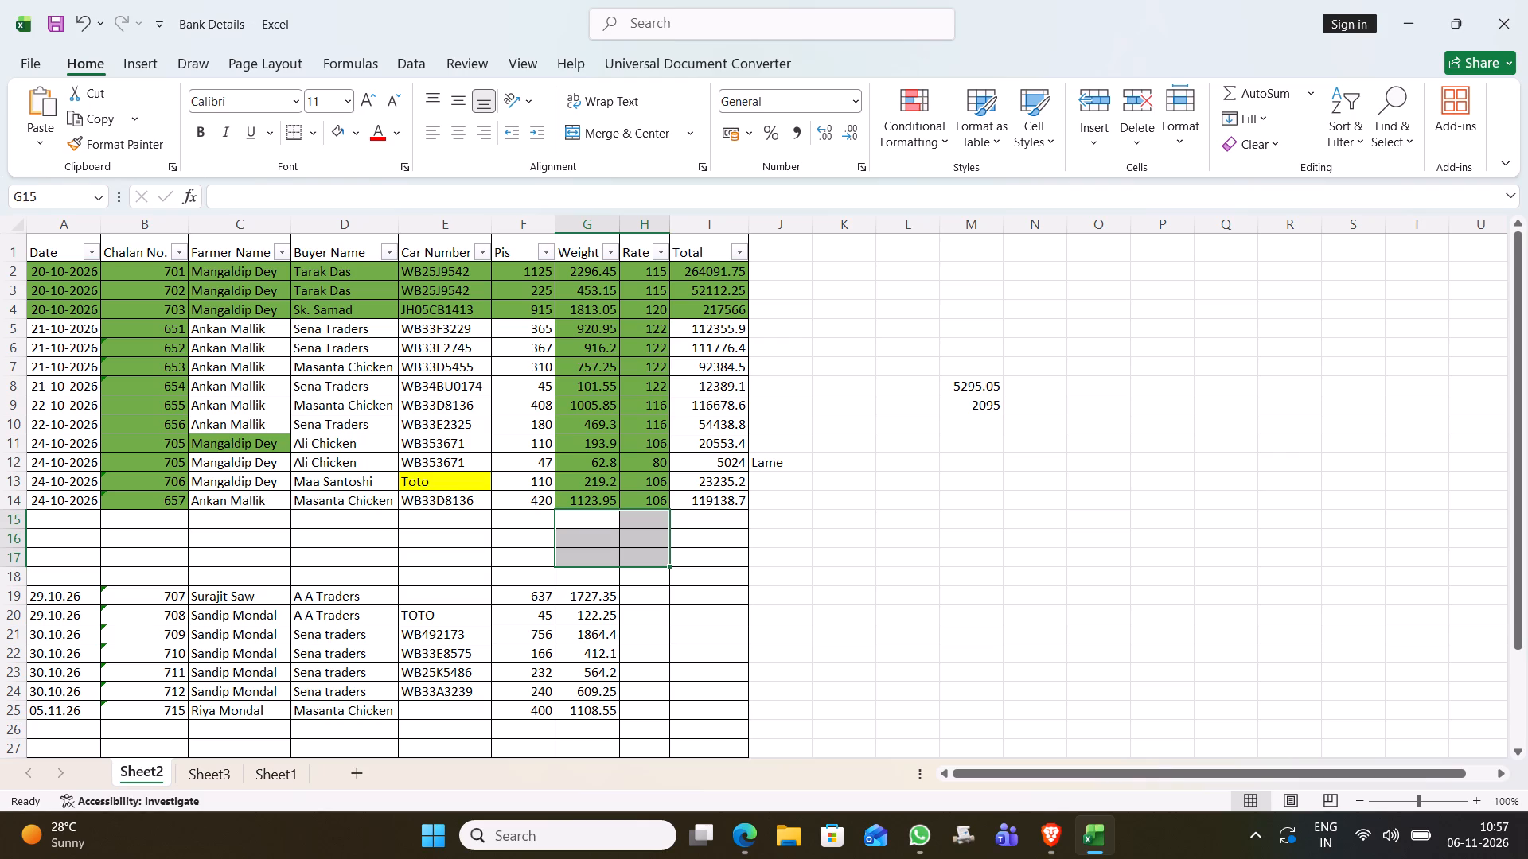
Start an entry in row 16 with date 24/10/26, chalan number 704 and the same farmer name as chalan 707.
click(55, 546)
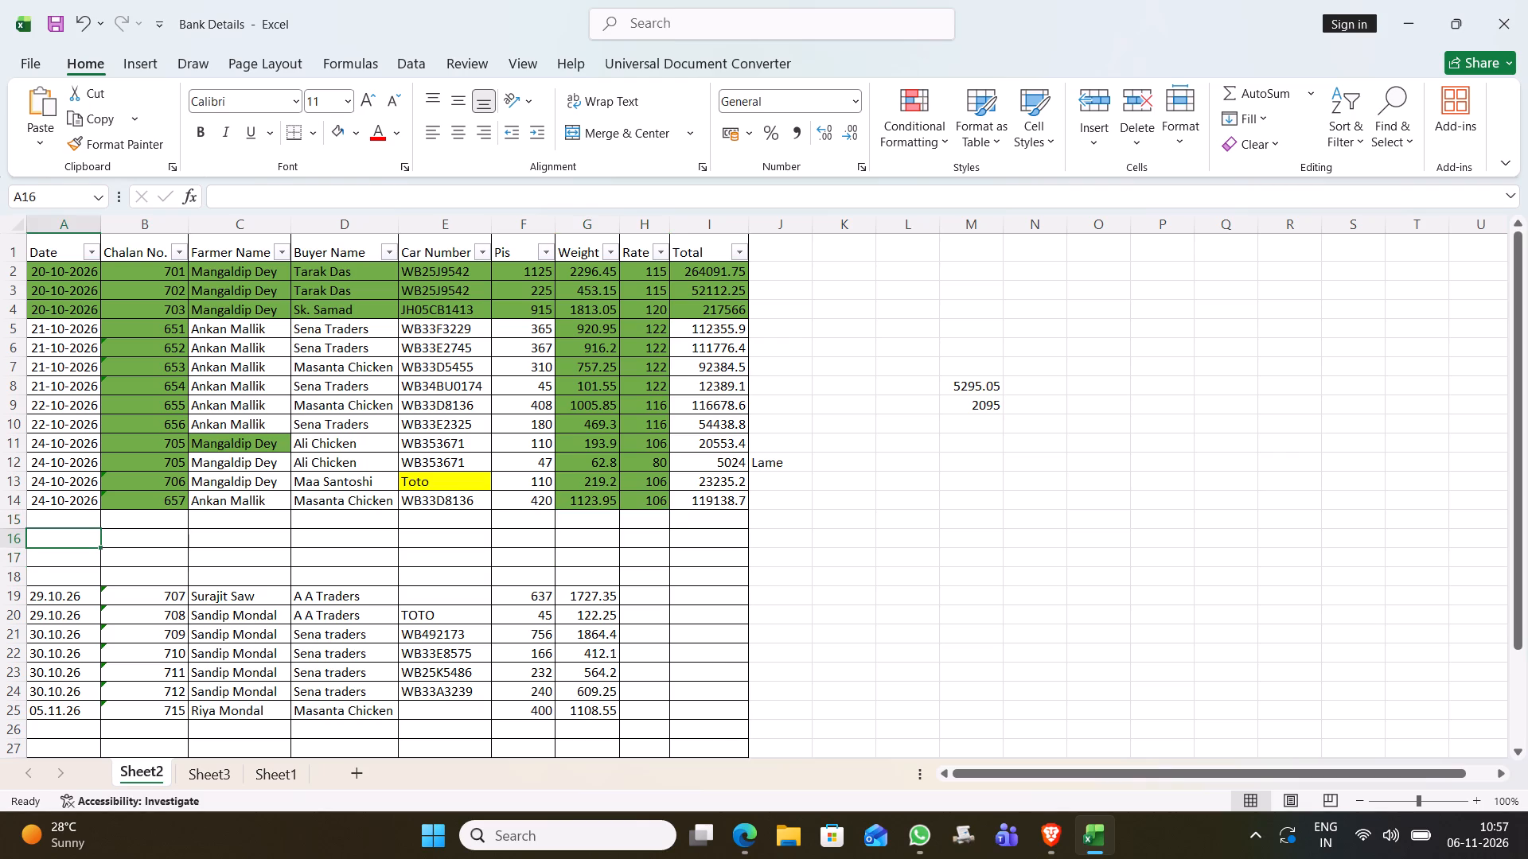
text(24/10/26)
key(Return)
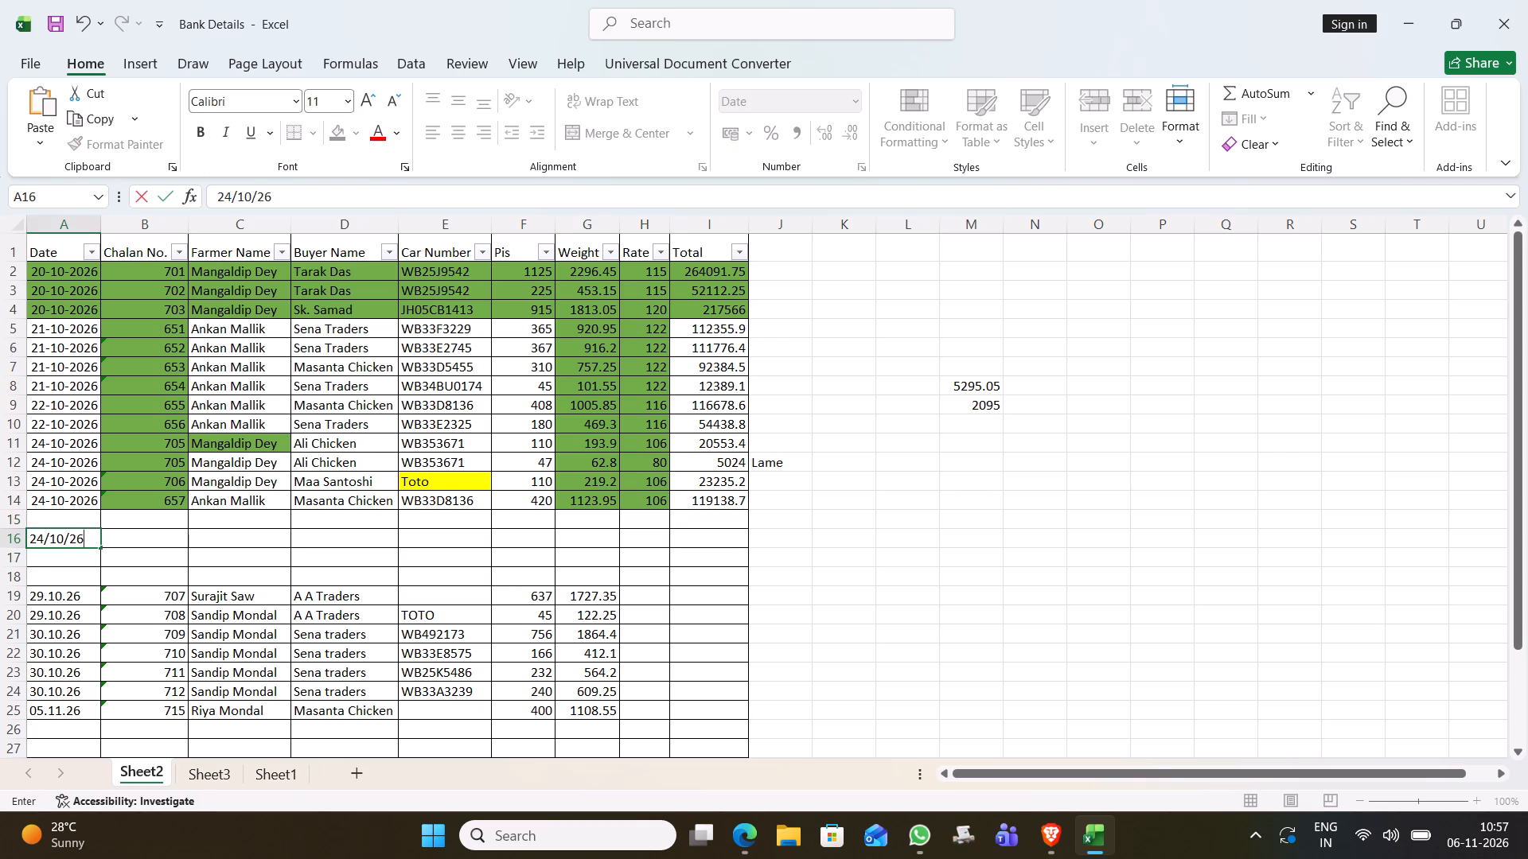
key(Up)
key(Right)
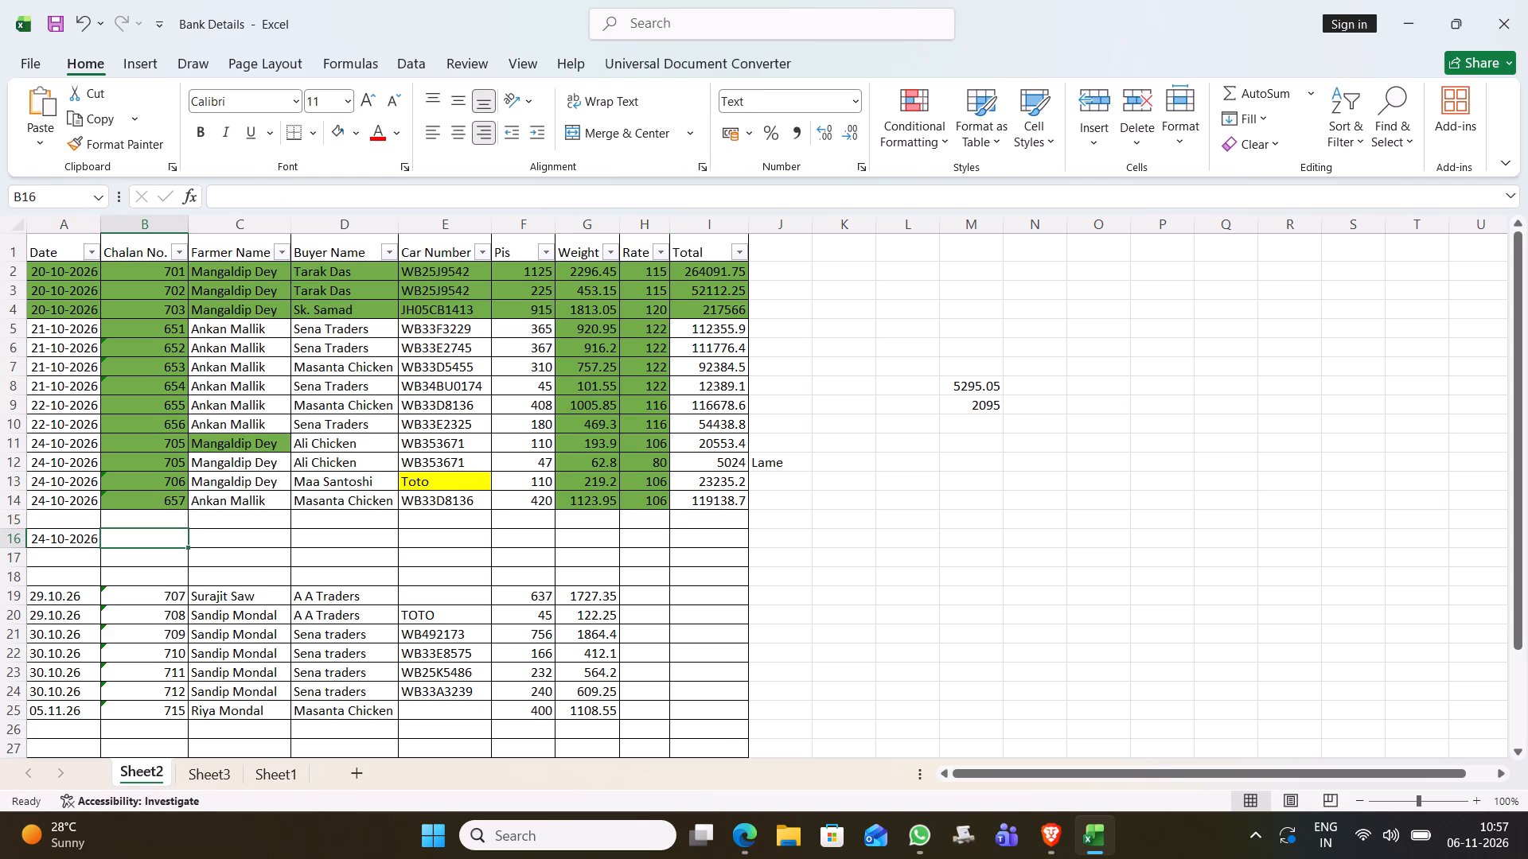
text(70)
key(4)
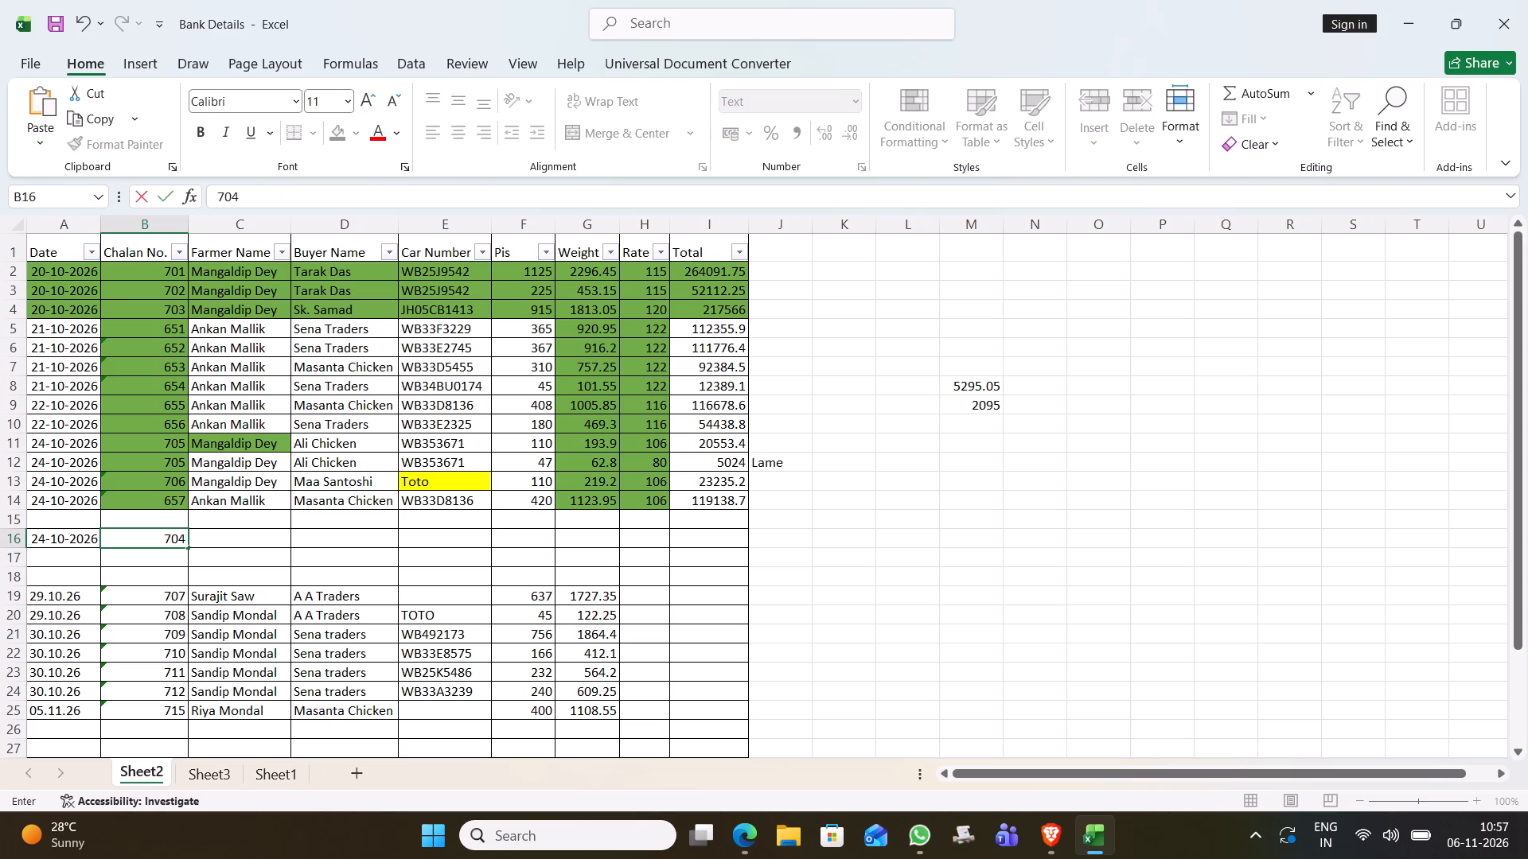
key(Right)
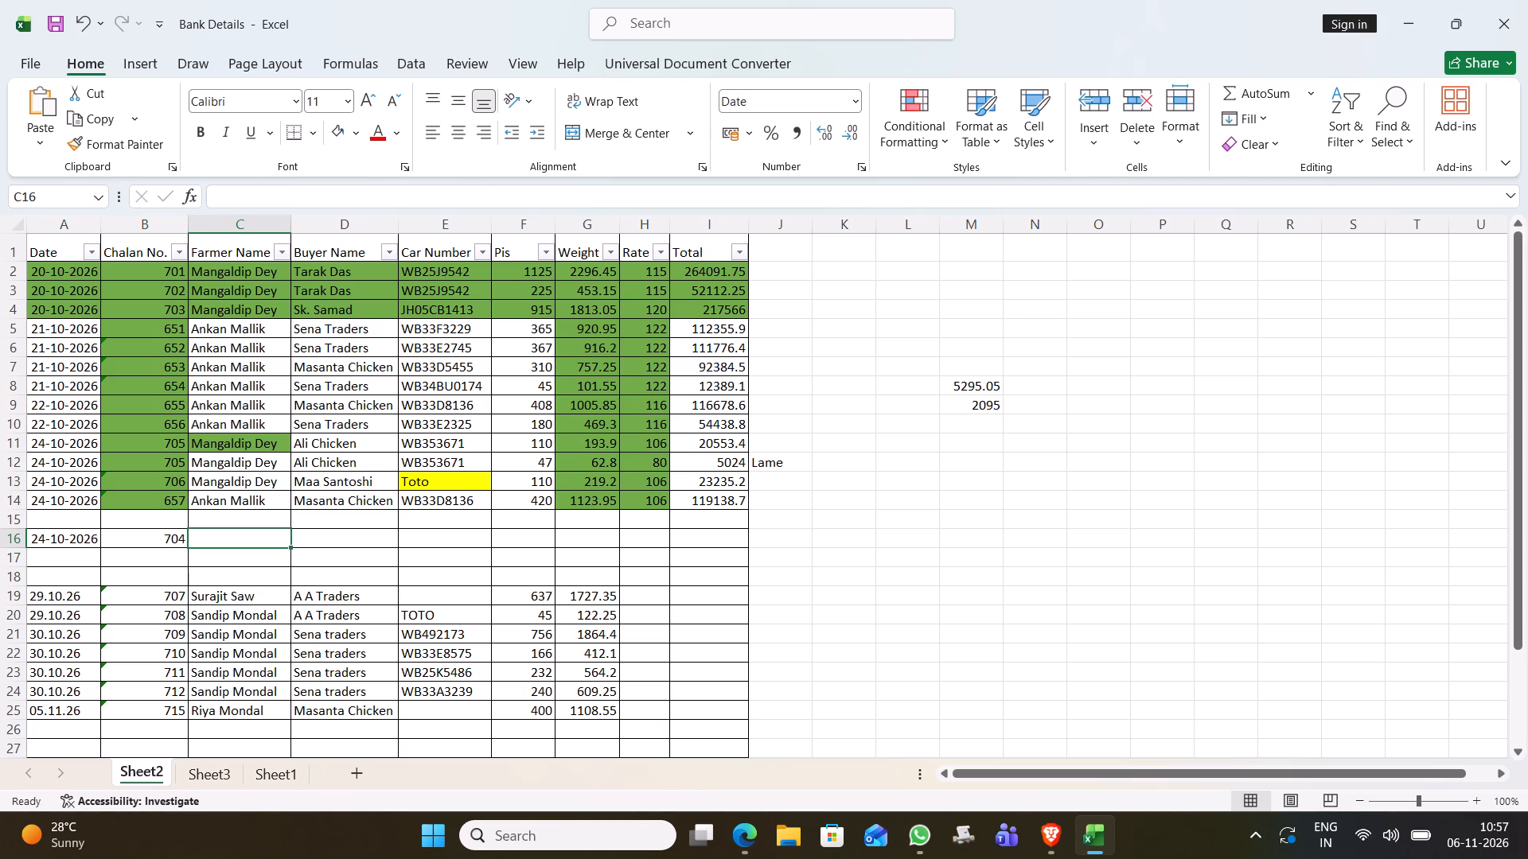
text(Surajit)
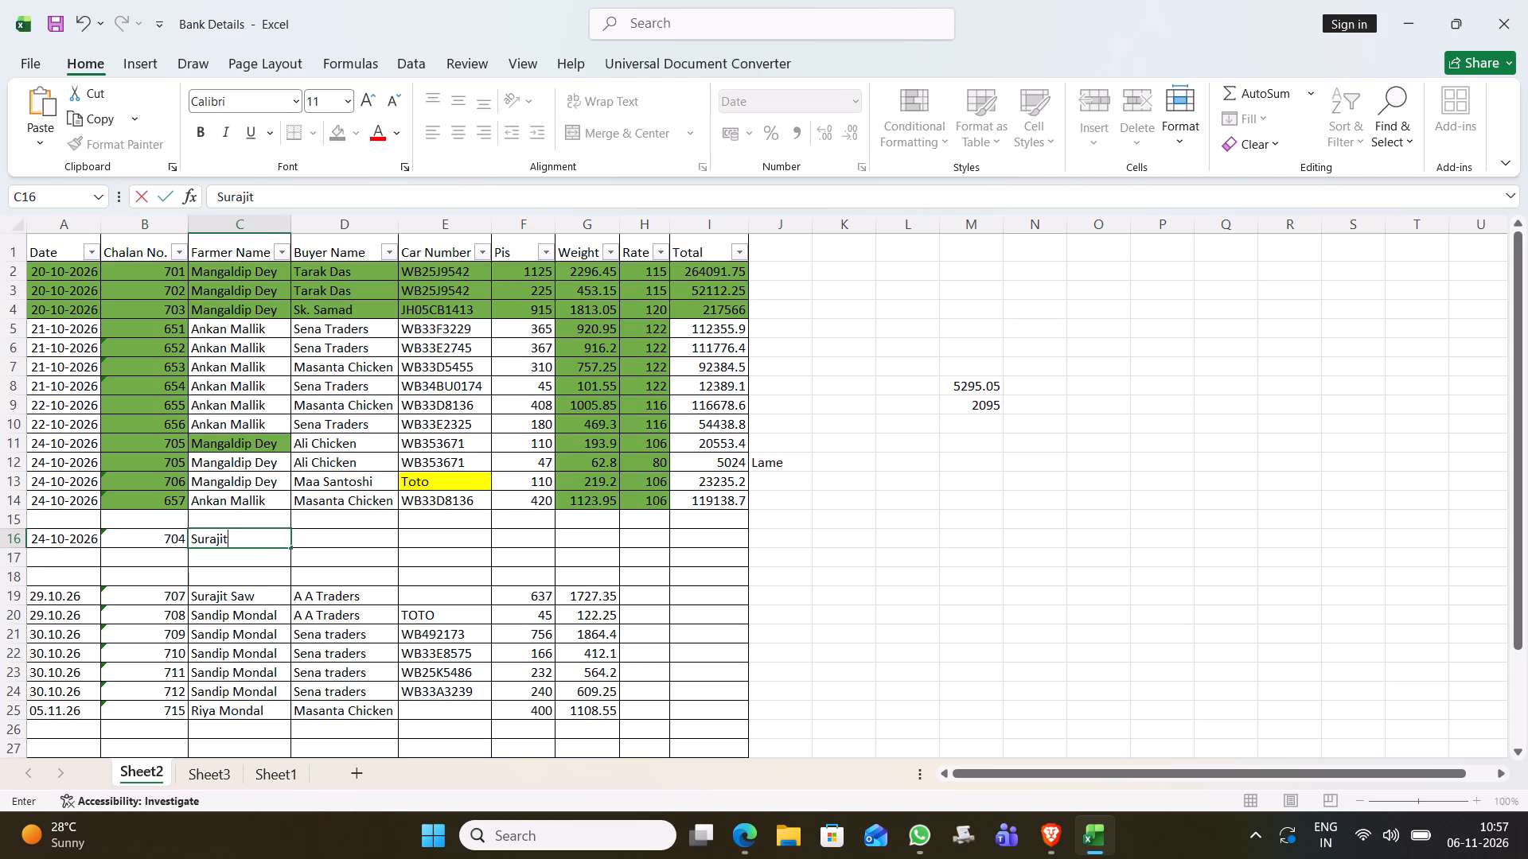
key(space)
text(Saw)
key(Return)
In the chalan 704 row, enter 648 under Weight and 1492.4 under Rate, leaving buyer, car number and Pis blank.
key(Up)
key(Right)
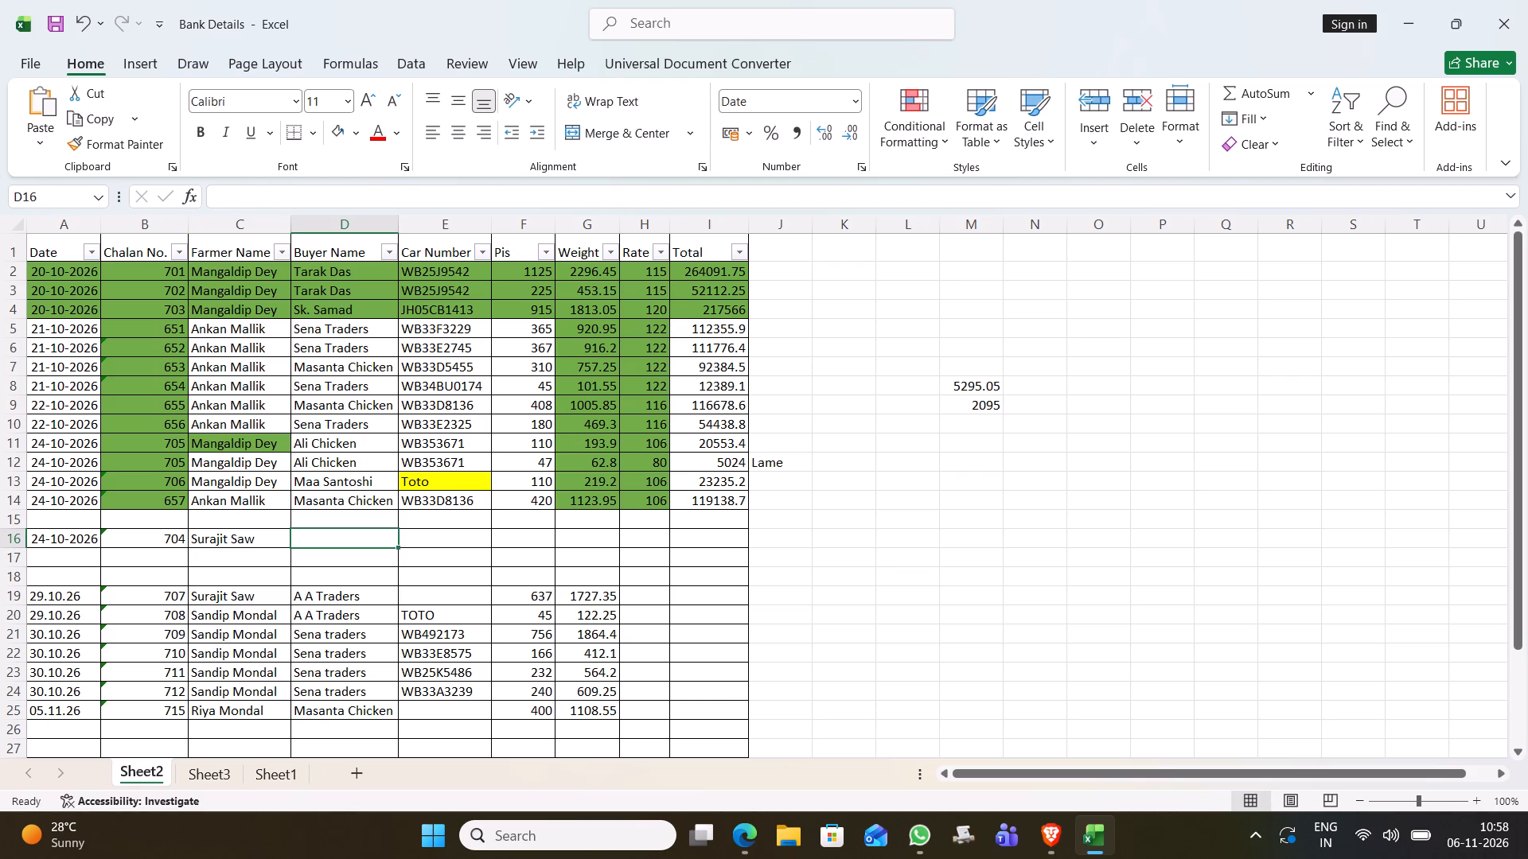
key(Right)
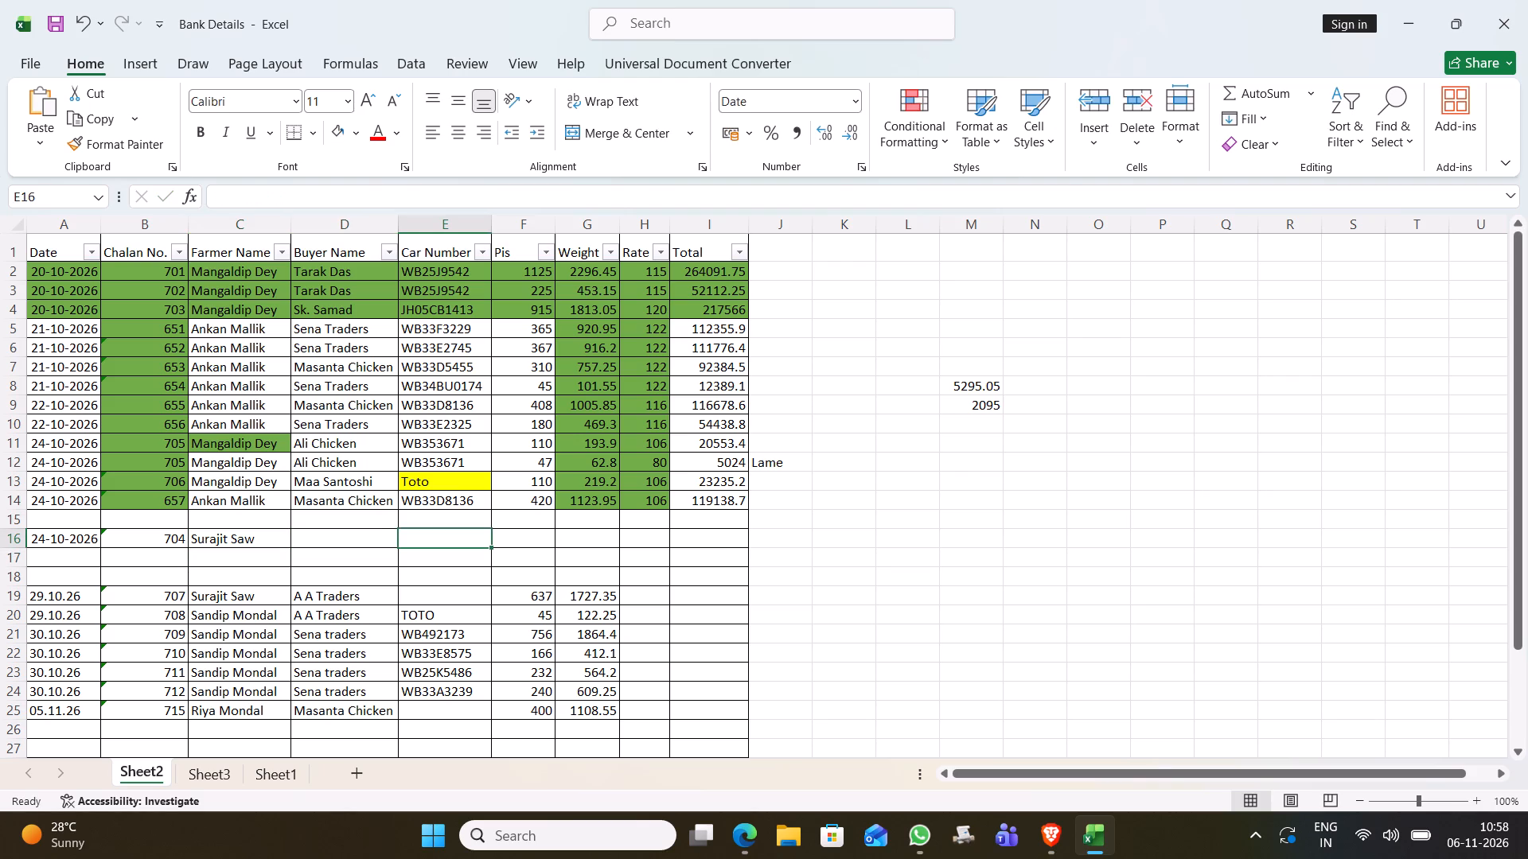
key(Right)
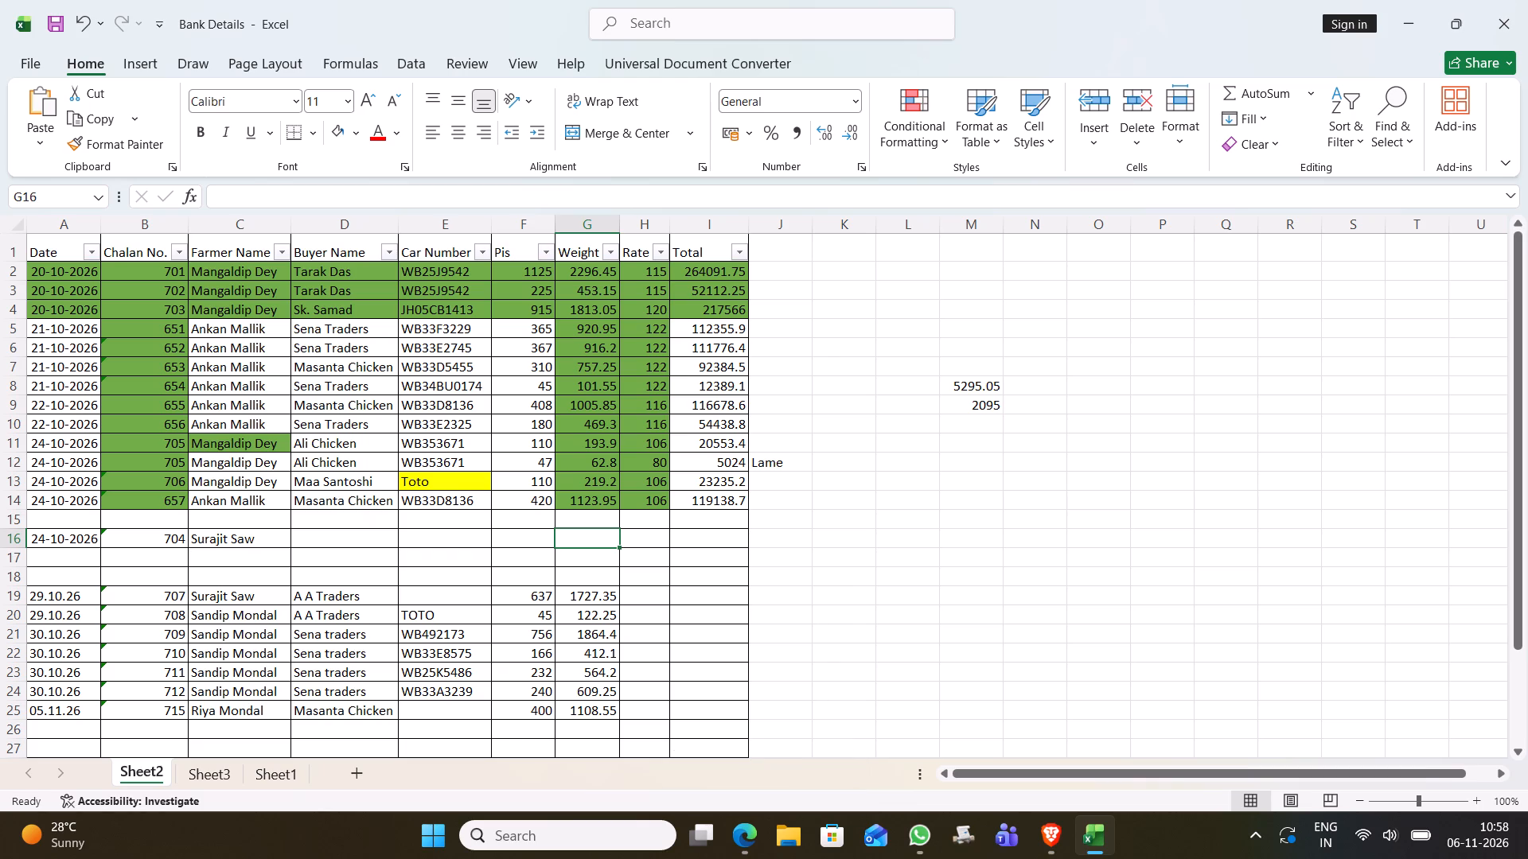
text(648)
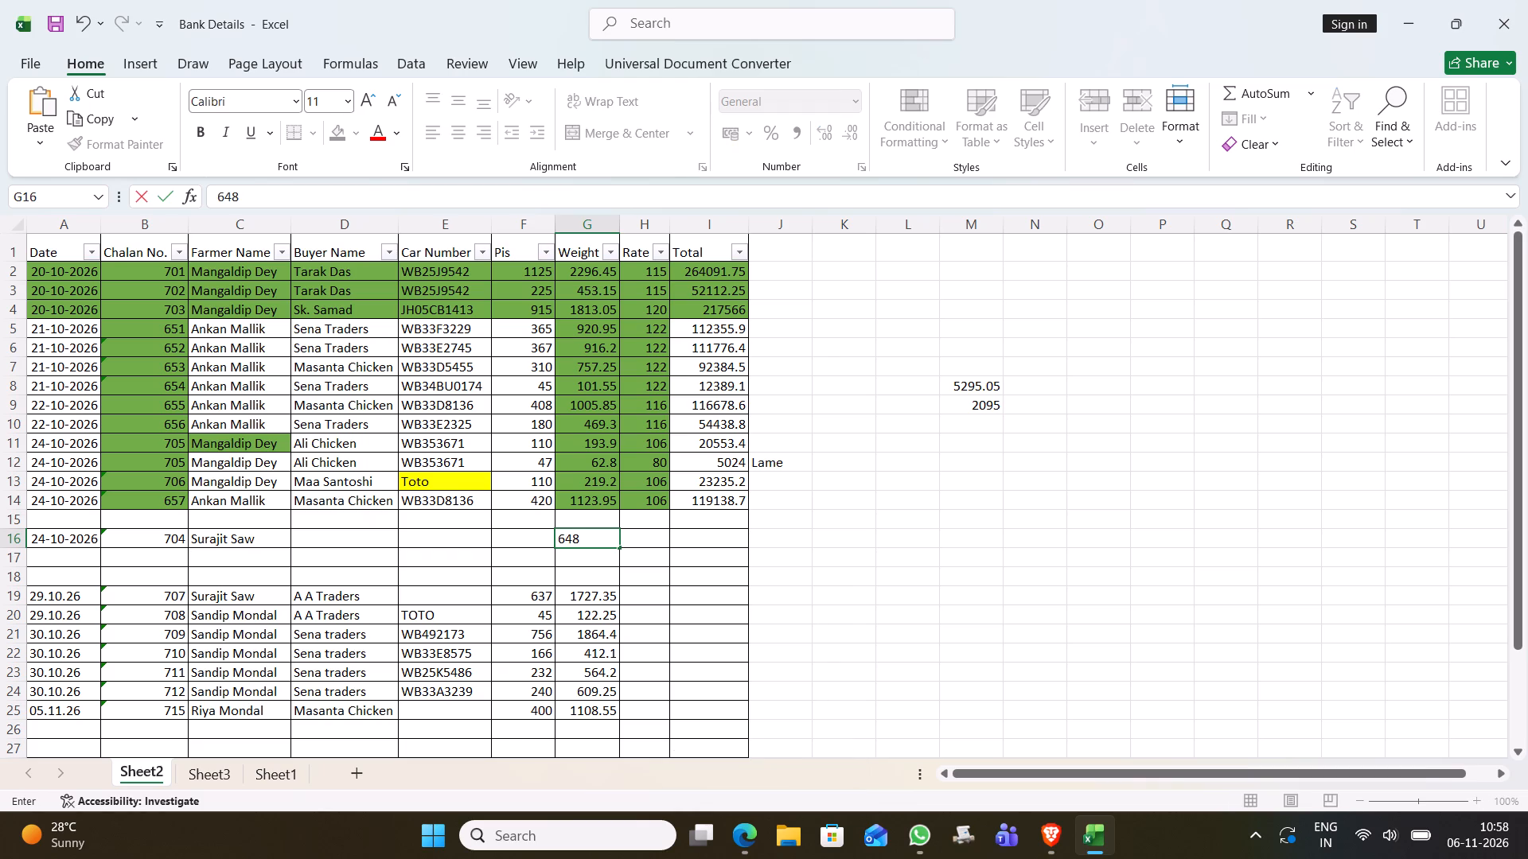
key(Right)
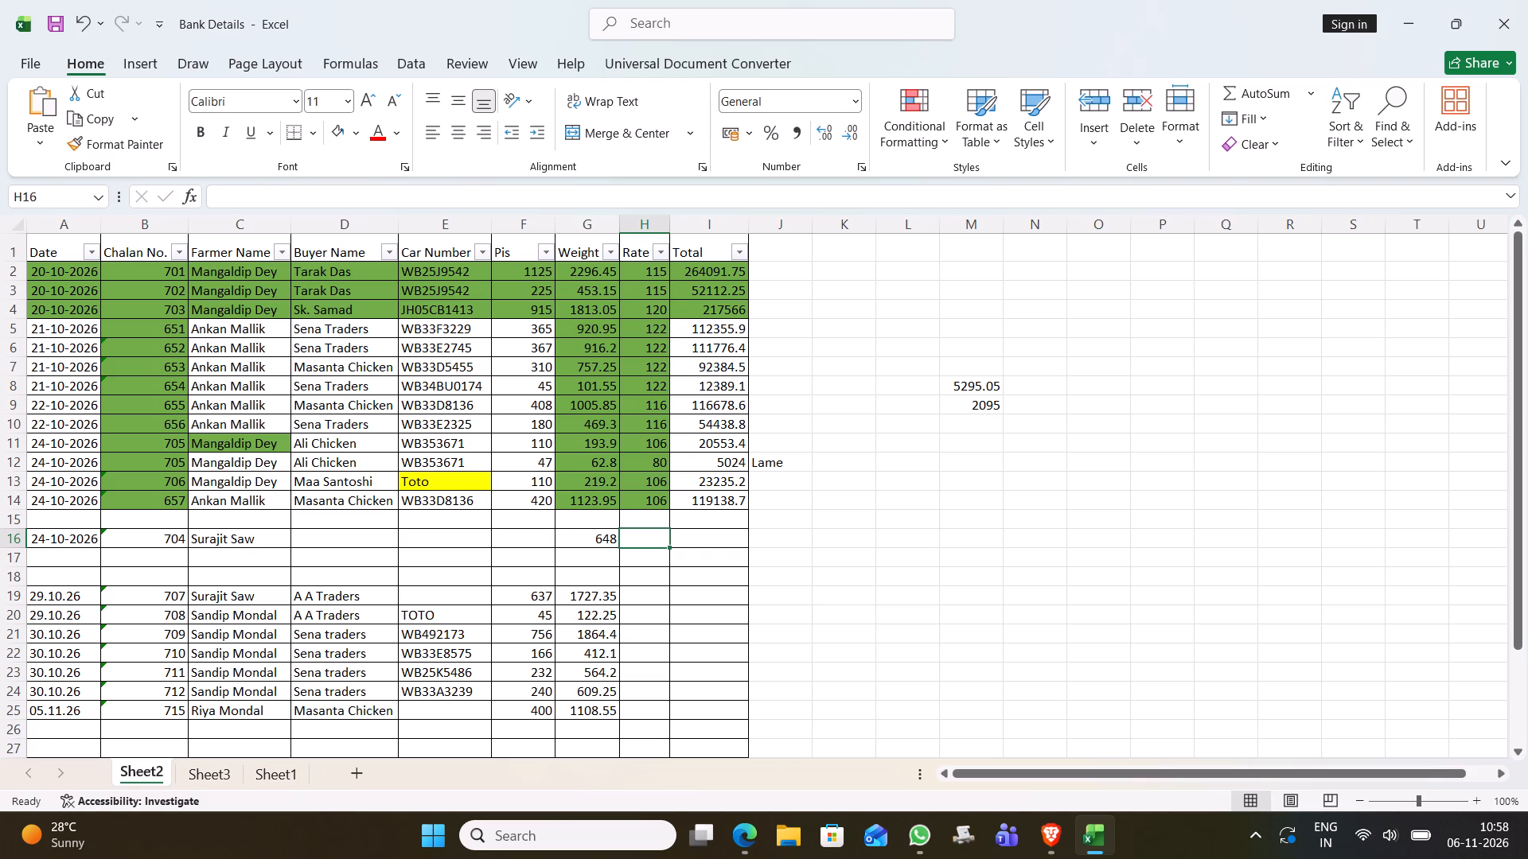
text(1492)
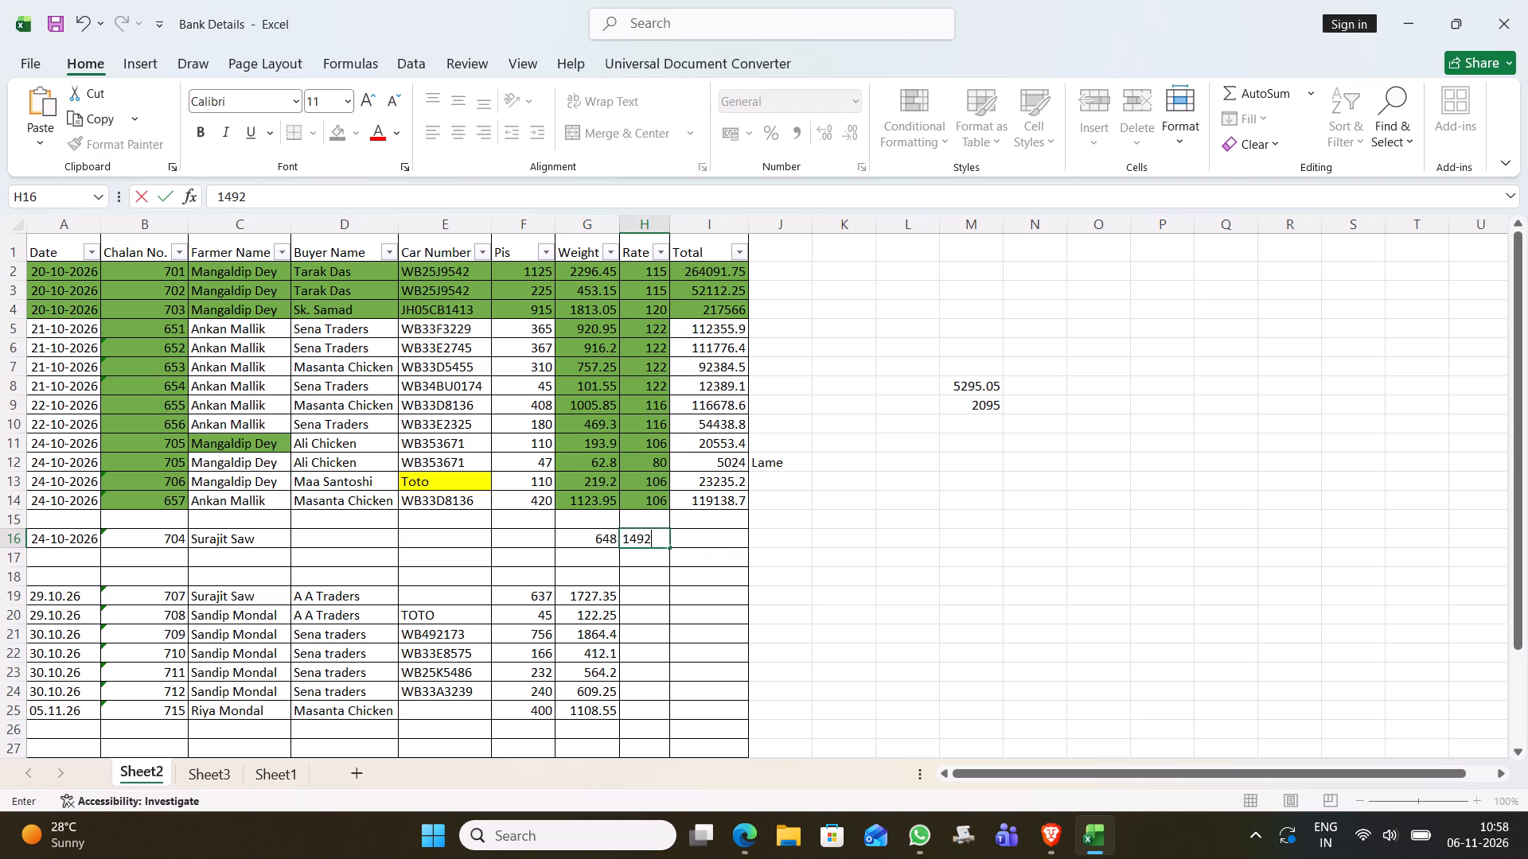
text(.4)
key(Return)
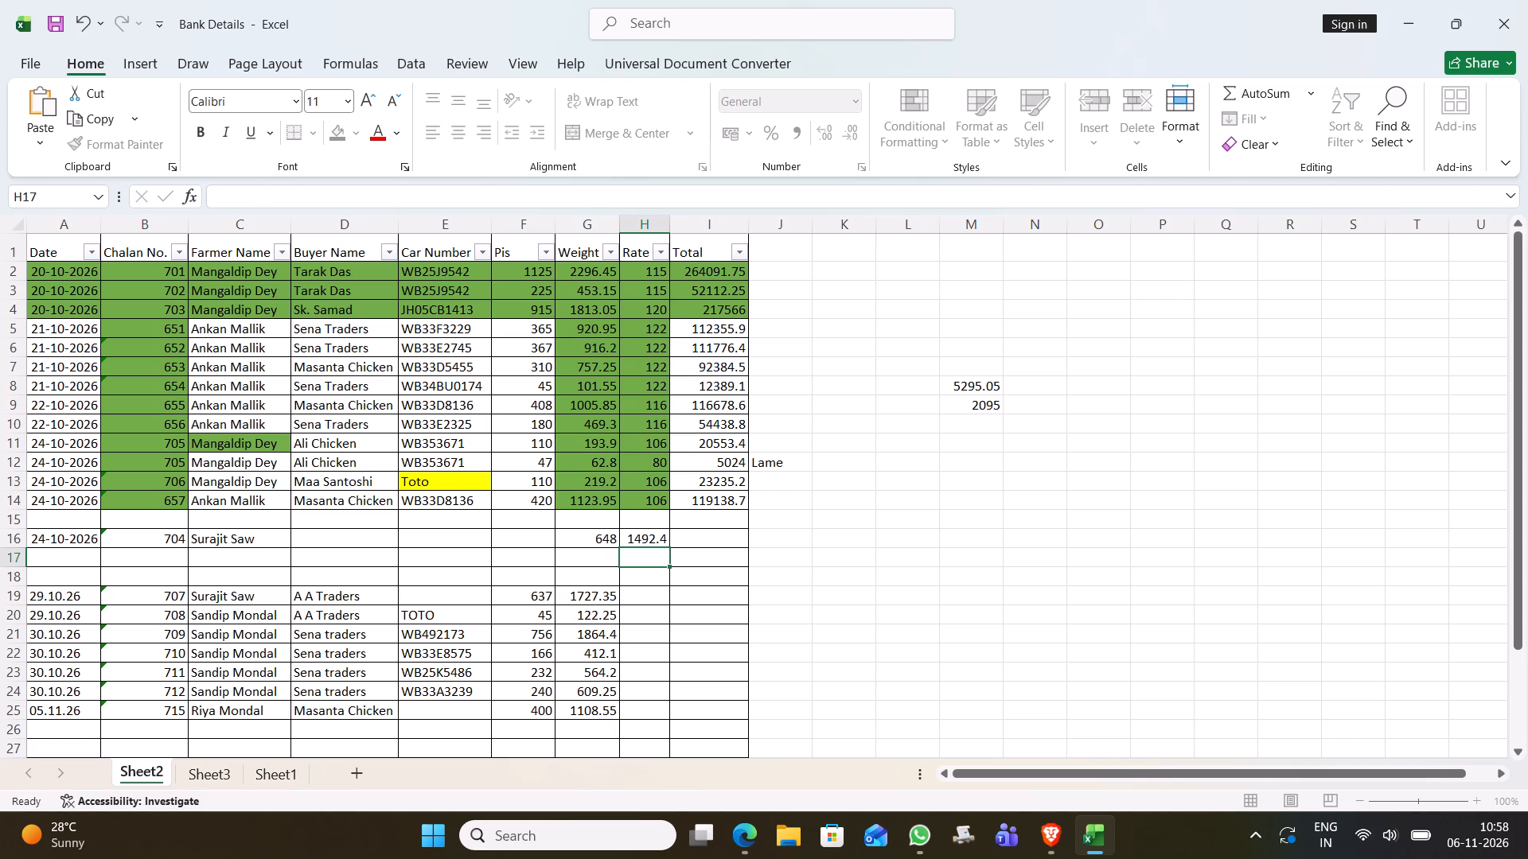
Check the sequence of chalan numbers from 707 down to 715 for missing entries.
click(165, 597)
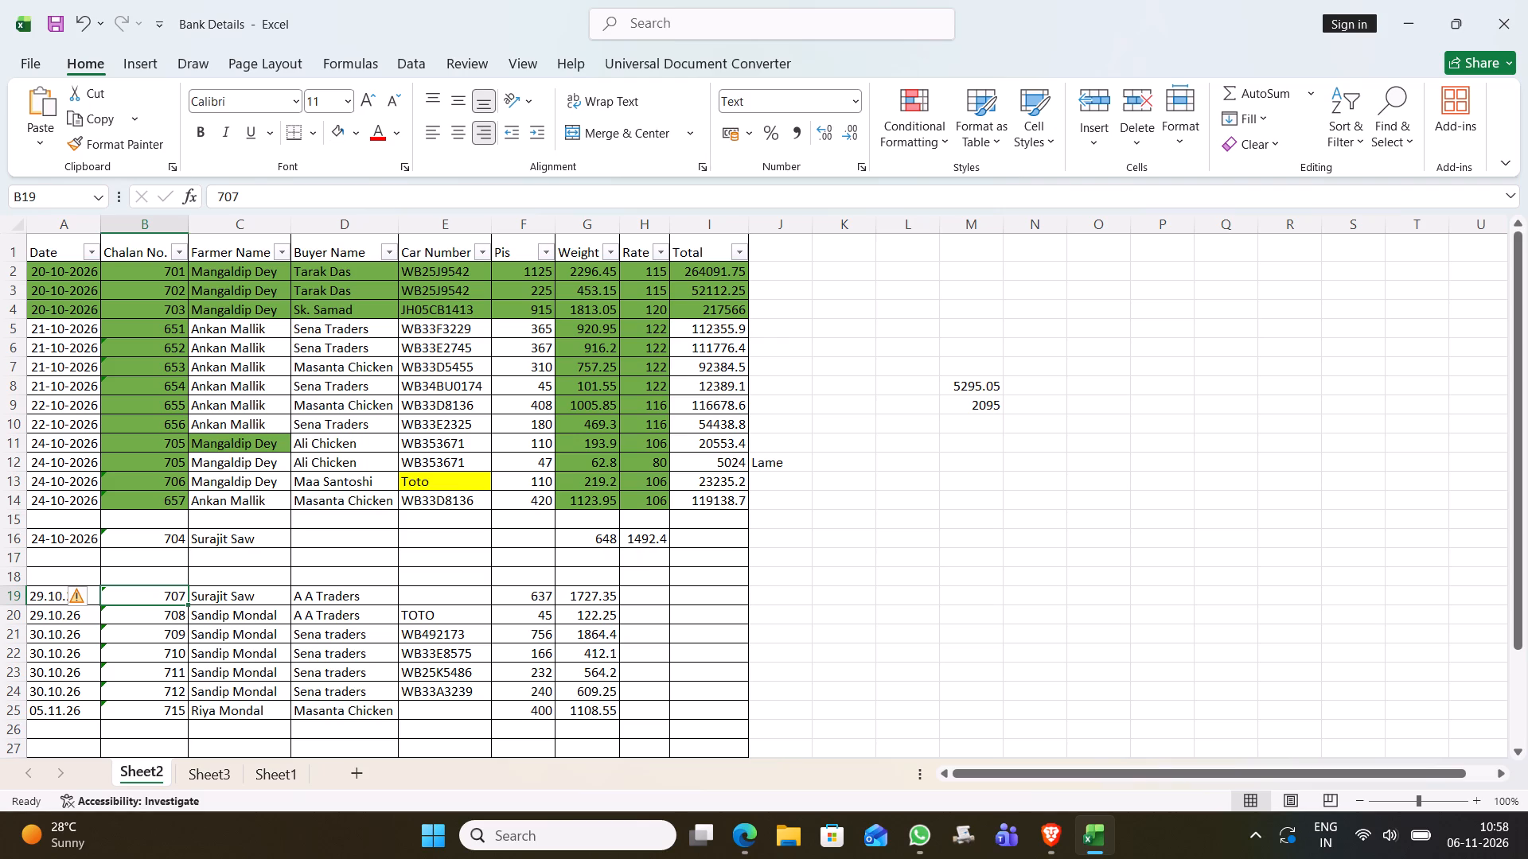
key(Down)
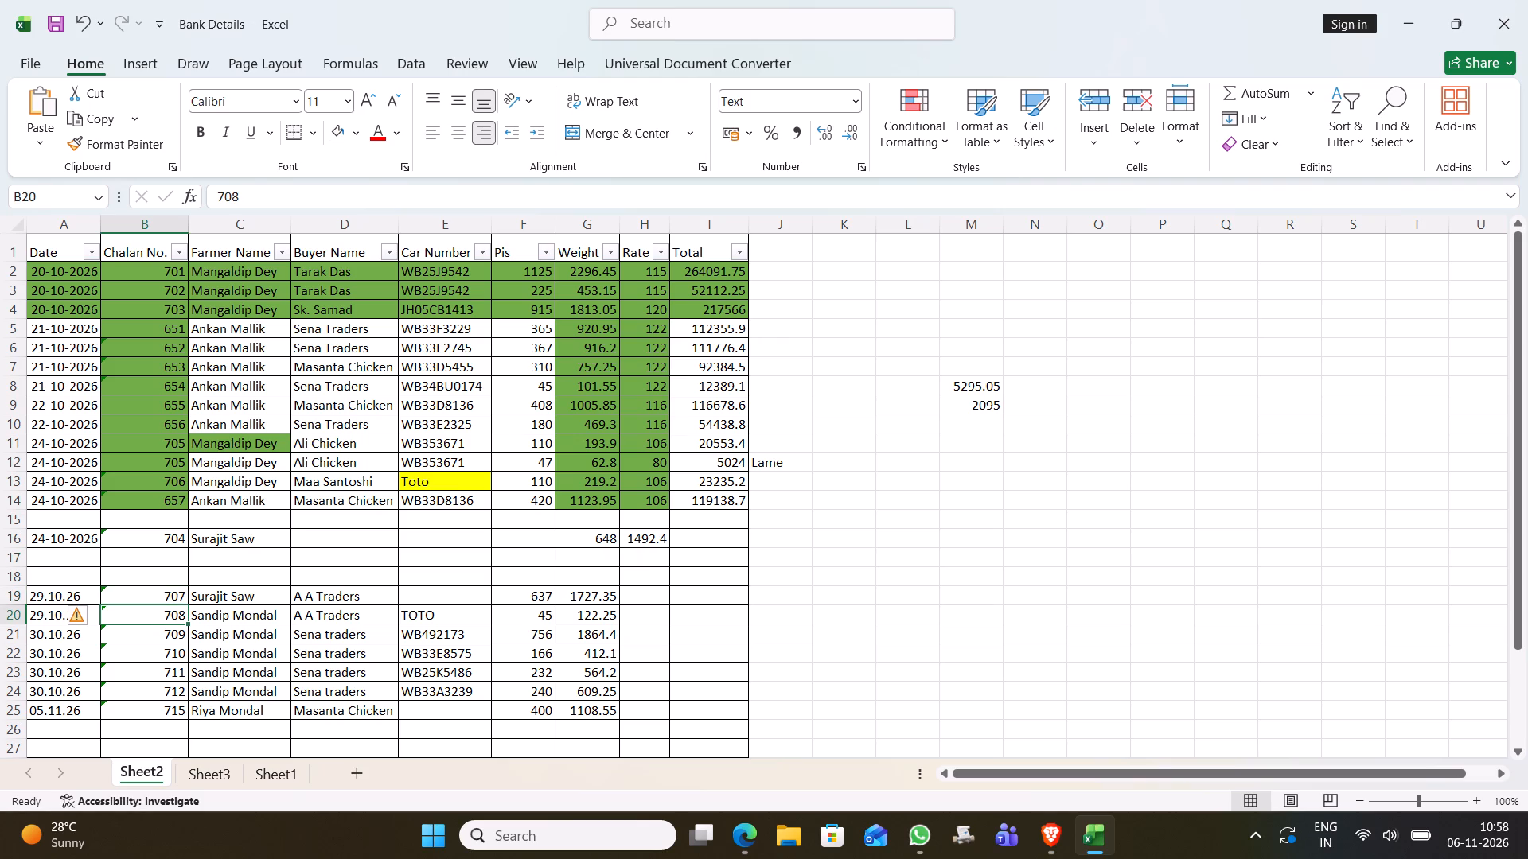
key(Down)
key(Down)
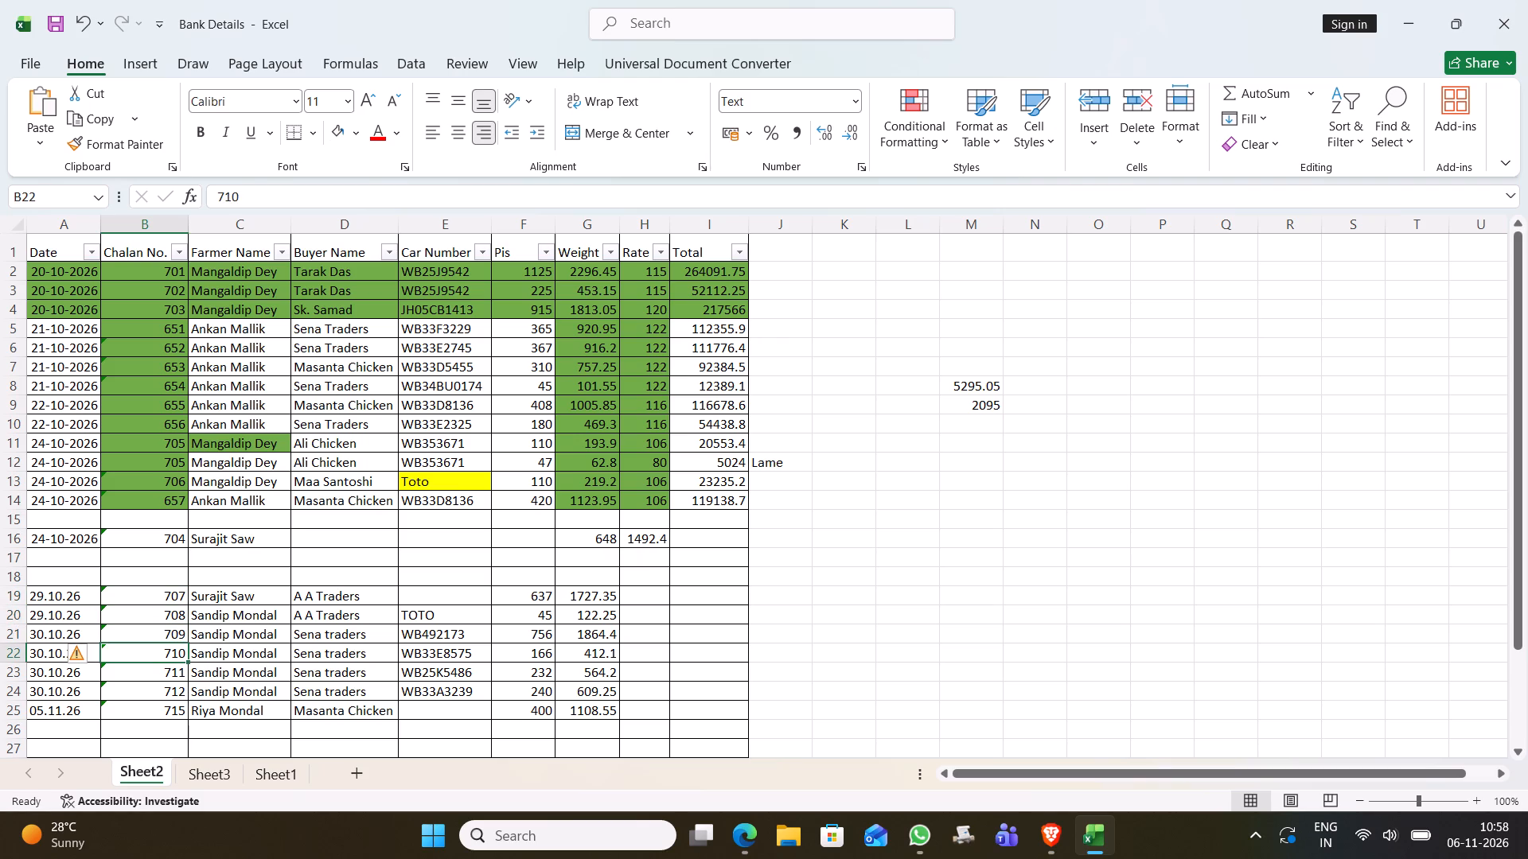
key(Up)
key(Down)
key(Down)
key(Down)
key(Down)
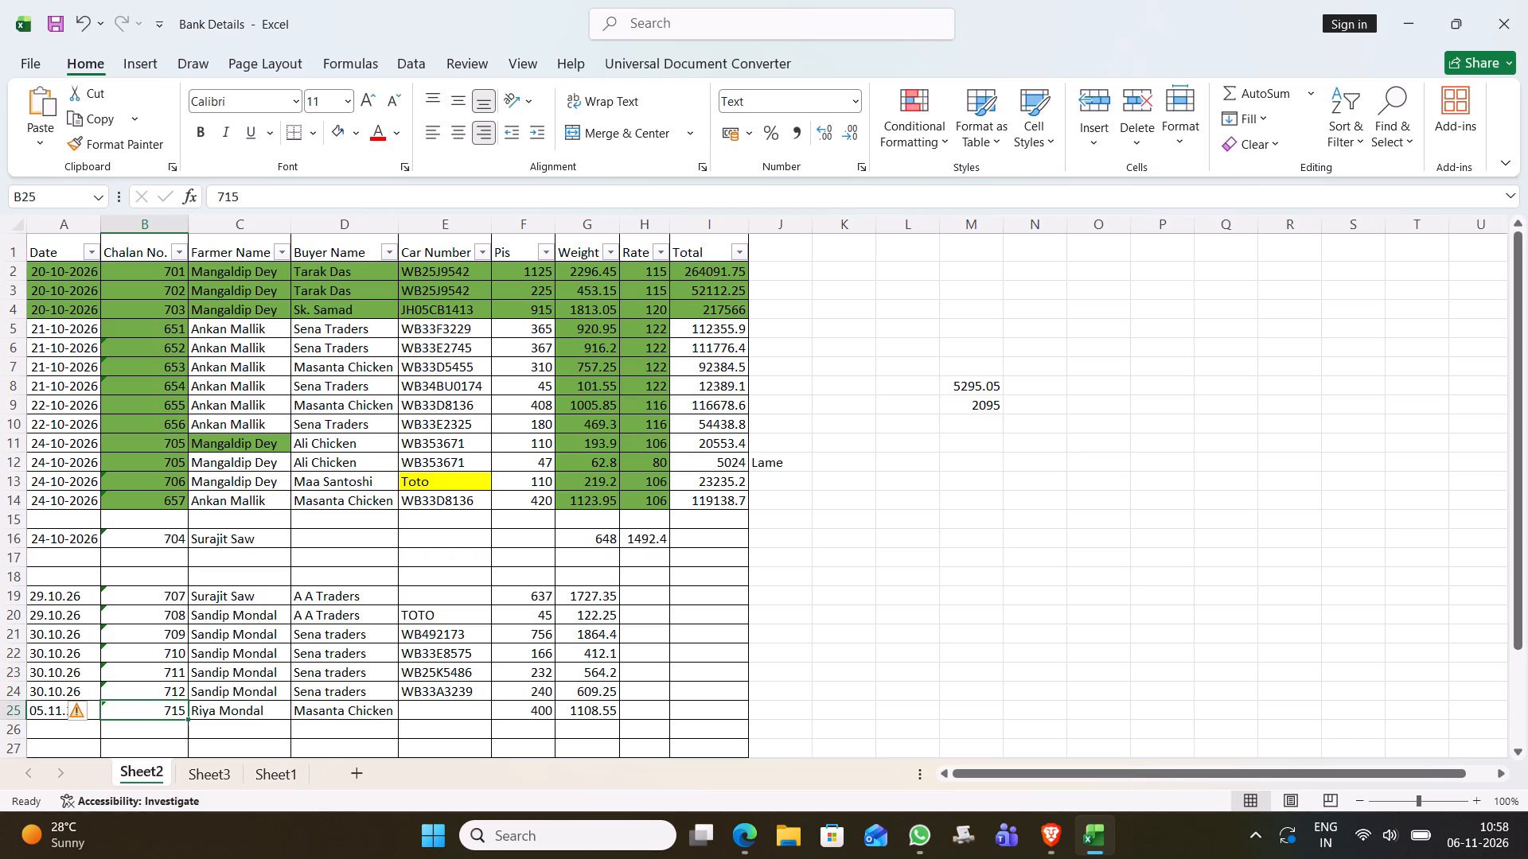
key(Up)
key(Up)
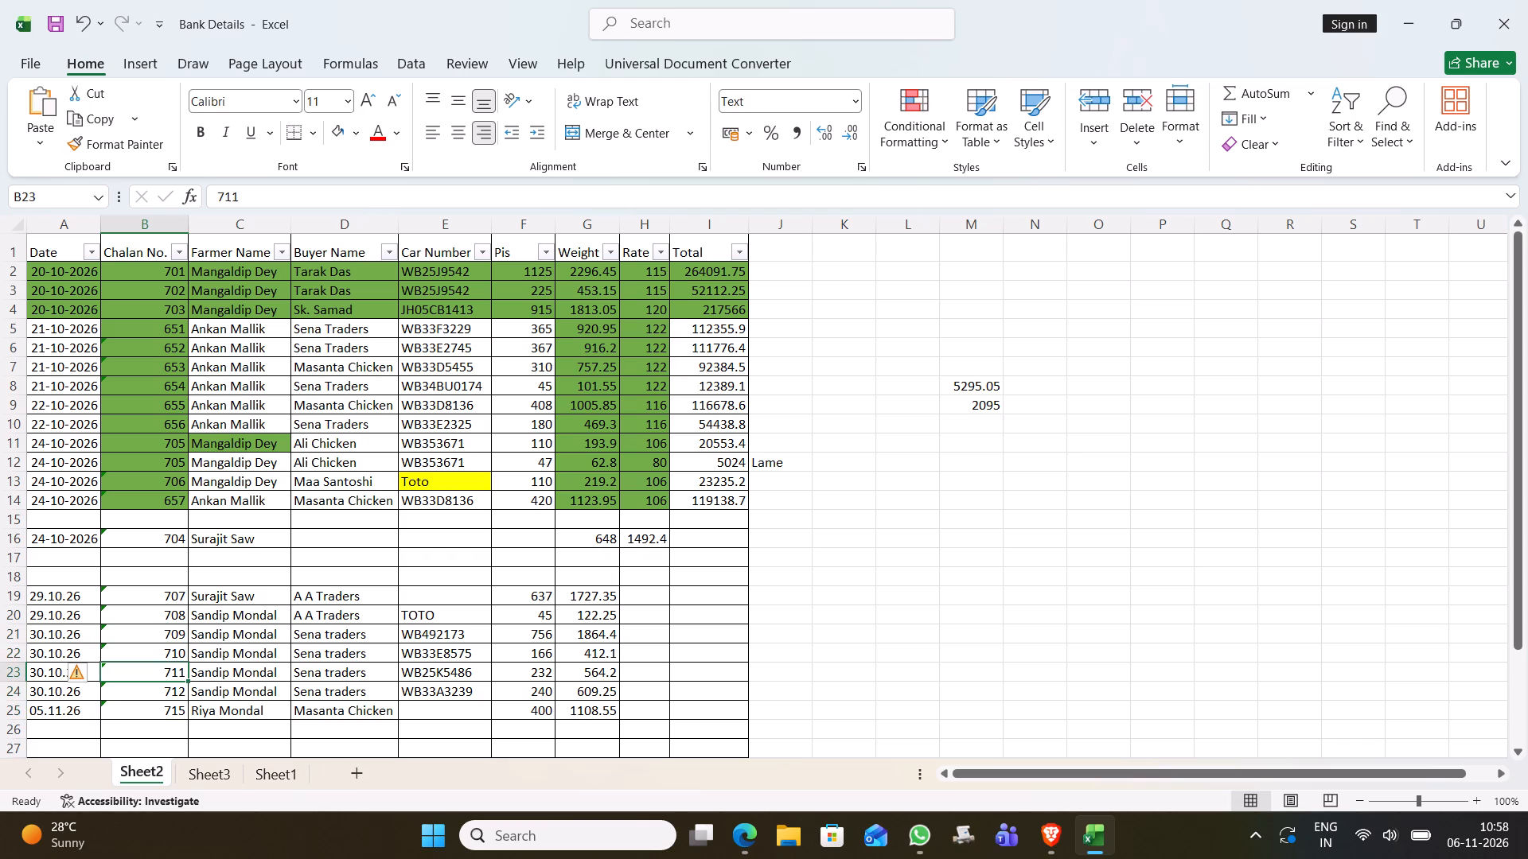
key(Down)
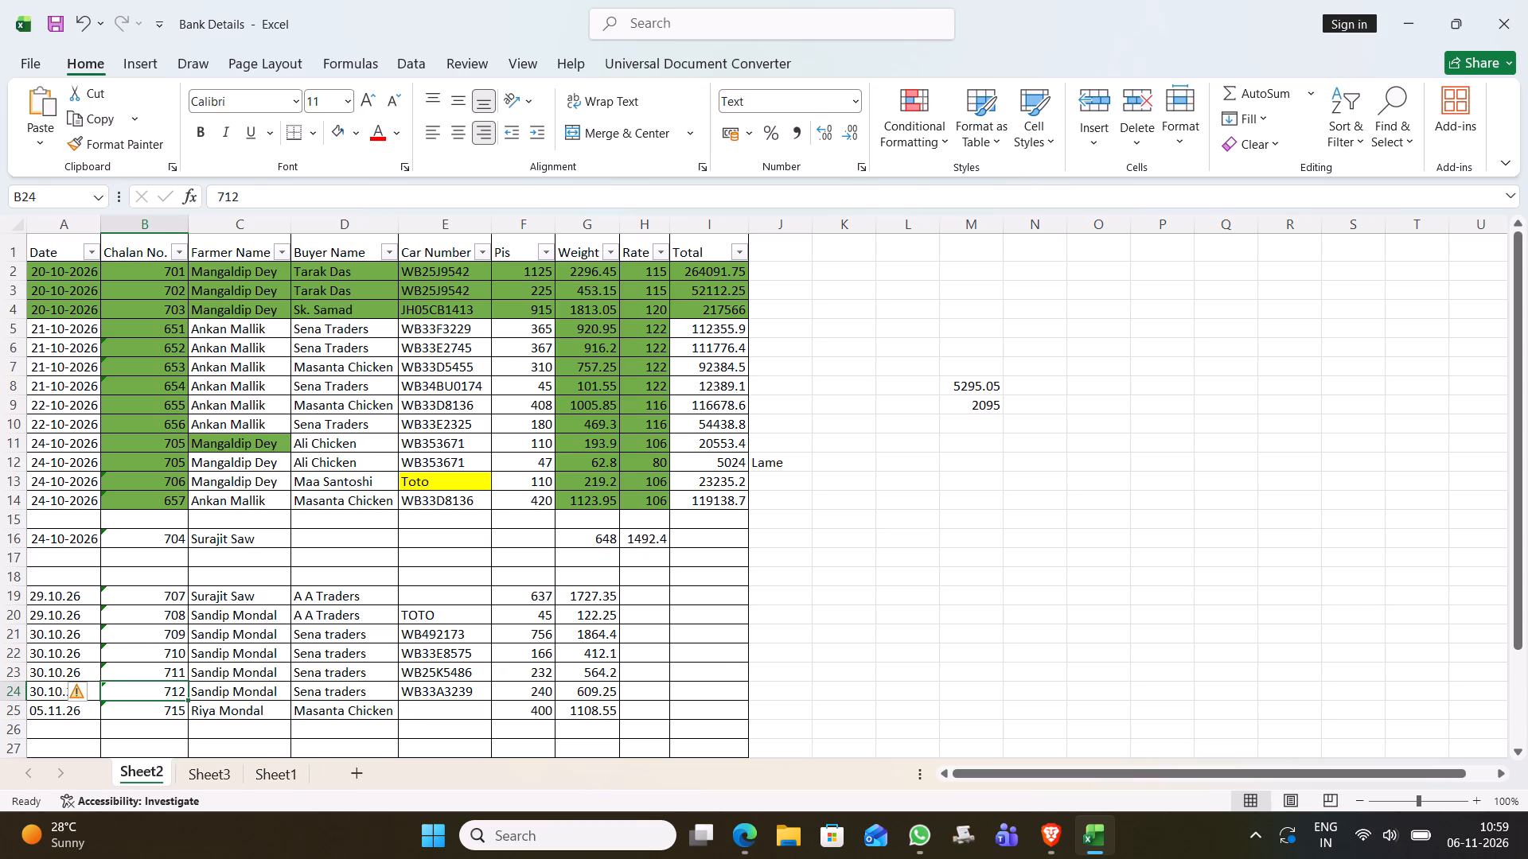
Insert three blank rows at row 25, between the chalan 712 and chalan 715 entries.
click(0, 714)
key(ctrl+shift+equal)
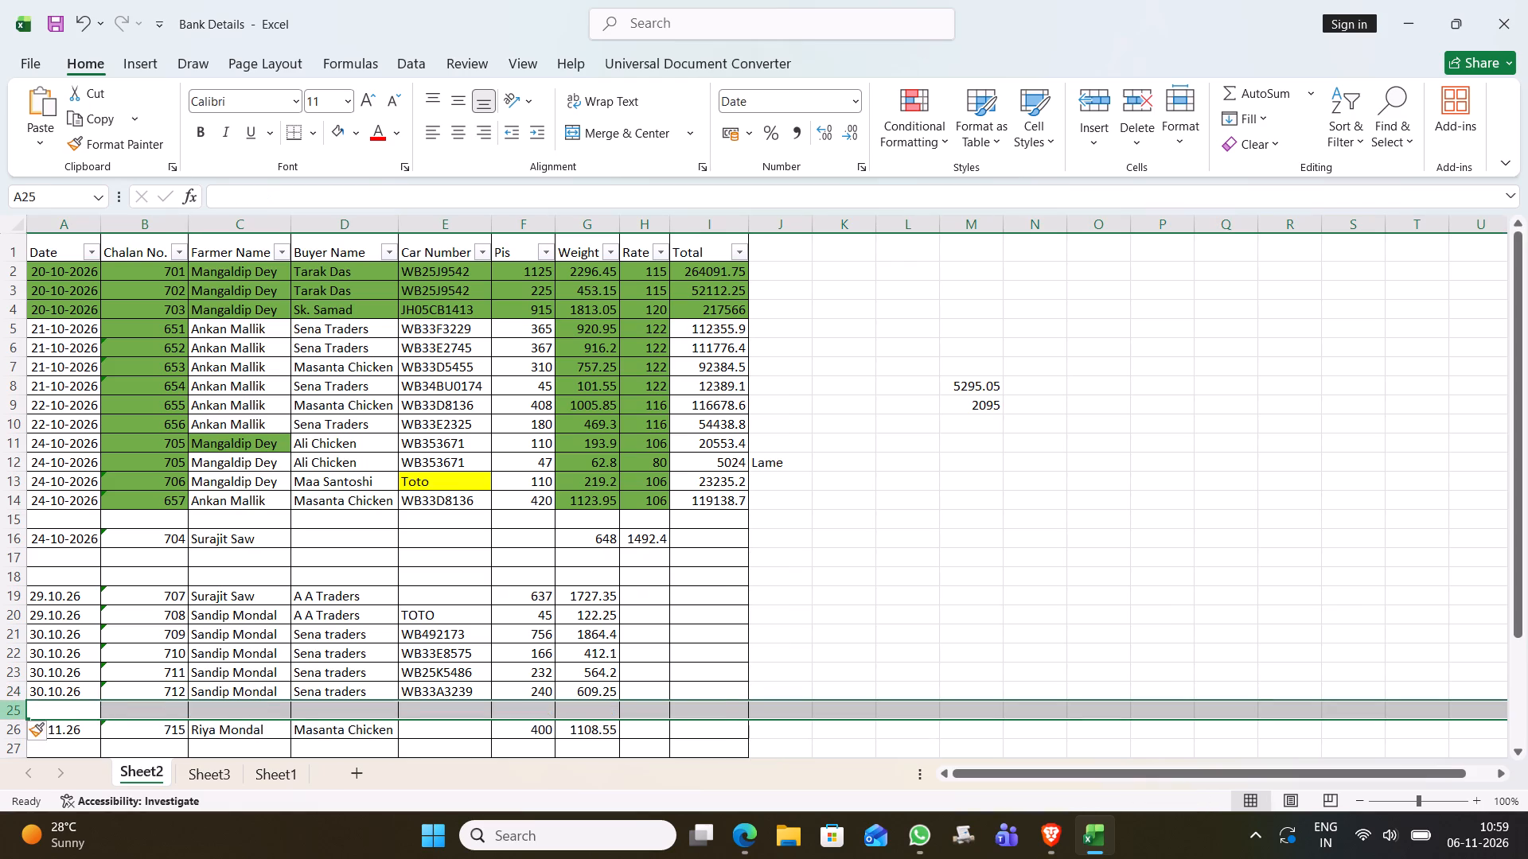
key(ctrl+shift+equal)
key(ctrl+shift+equal)
Enter the date 31/10/26 in the first new row, cell A25, below the chalan 712 entry.
scroll(104, 737, down, 1)
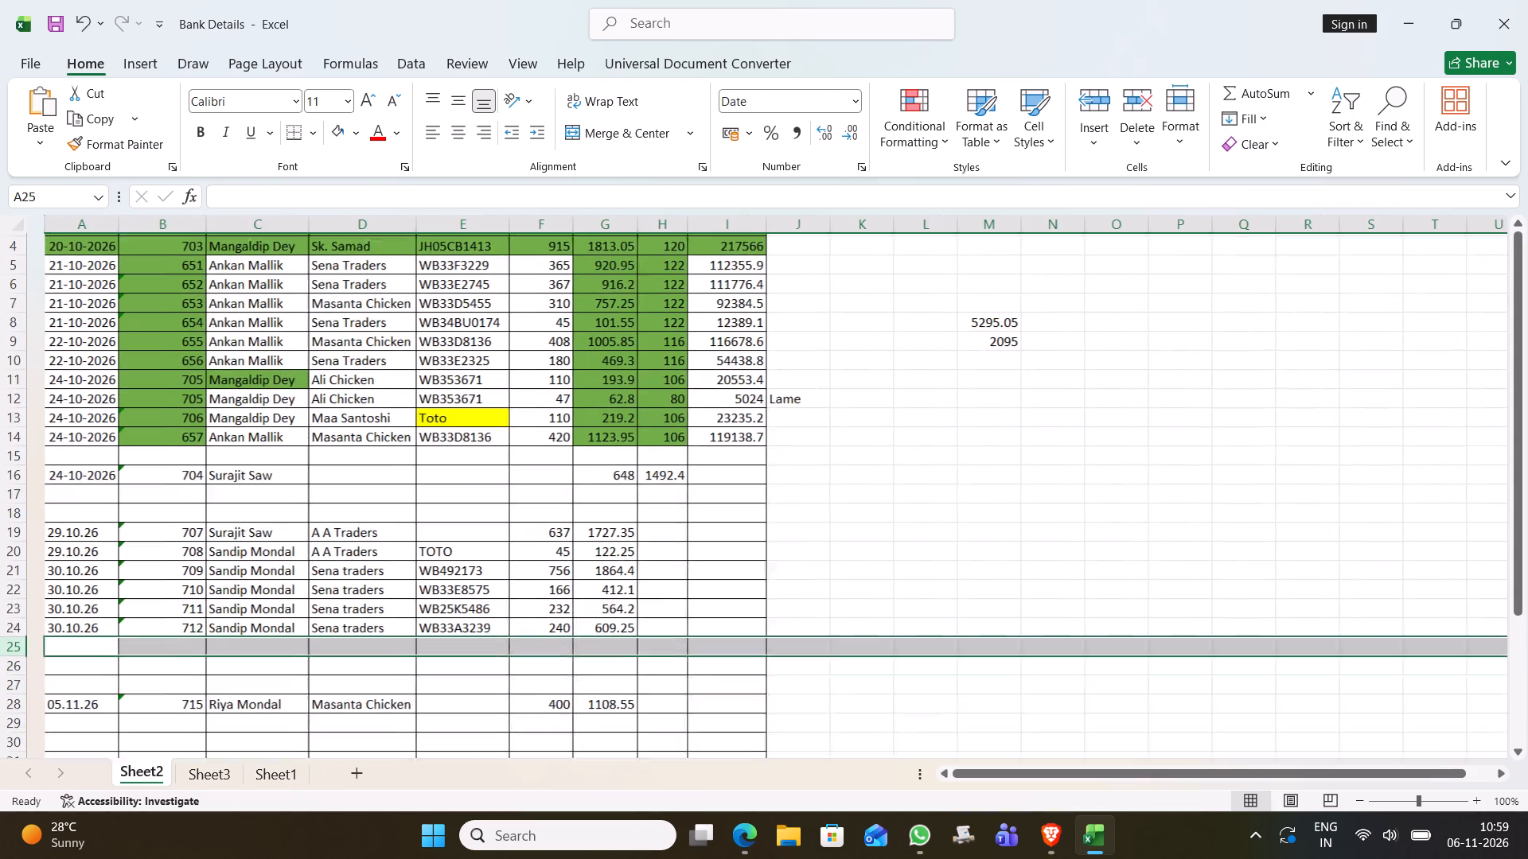
scroll(104, 737, down, 1)
click(74, 645)
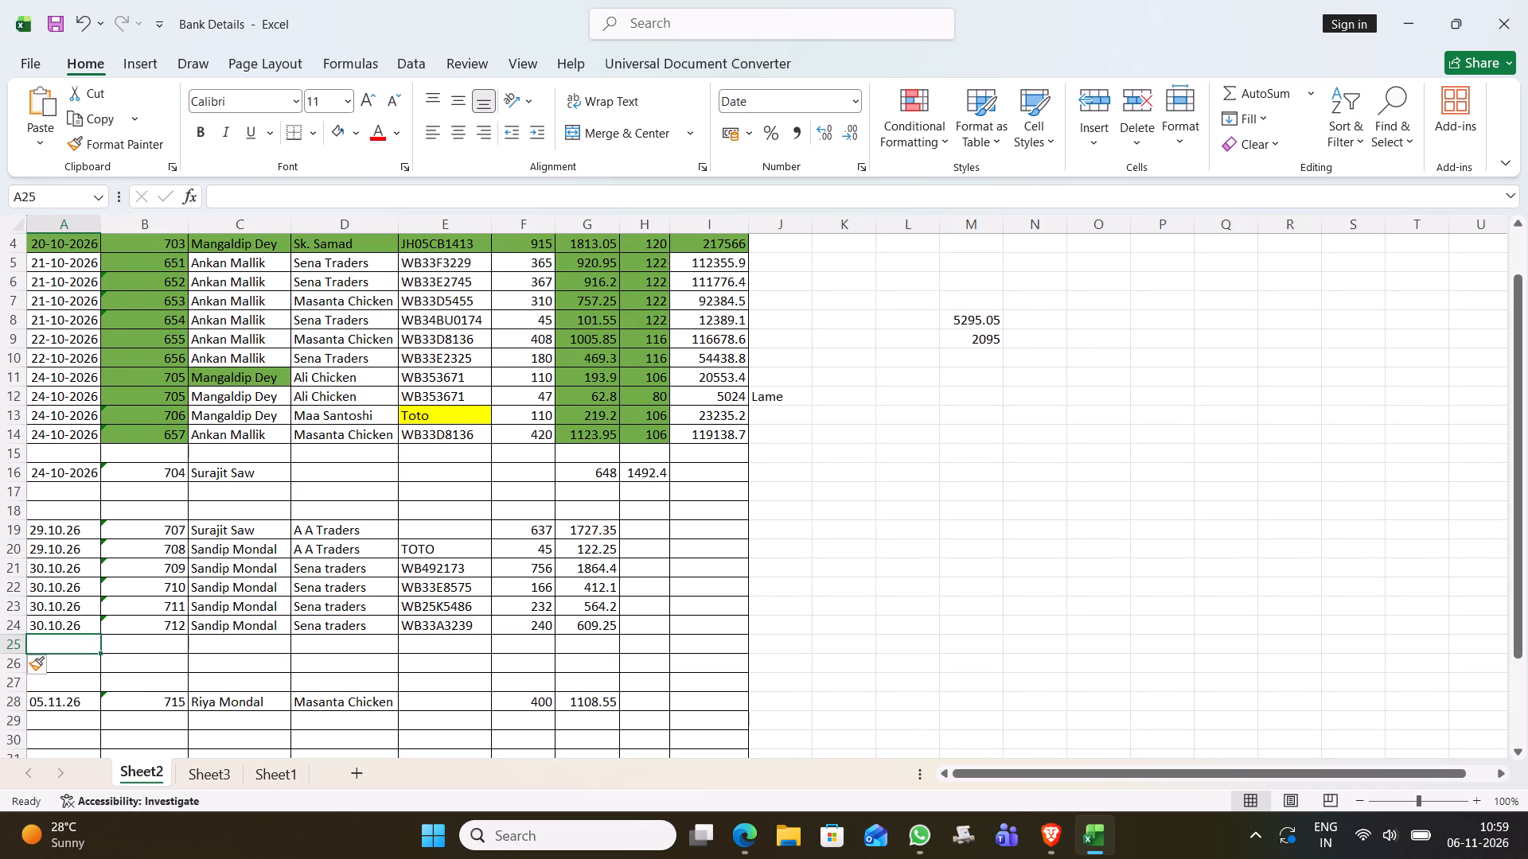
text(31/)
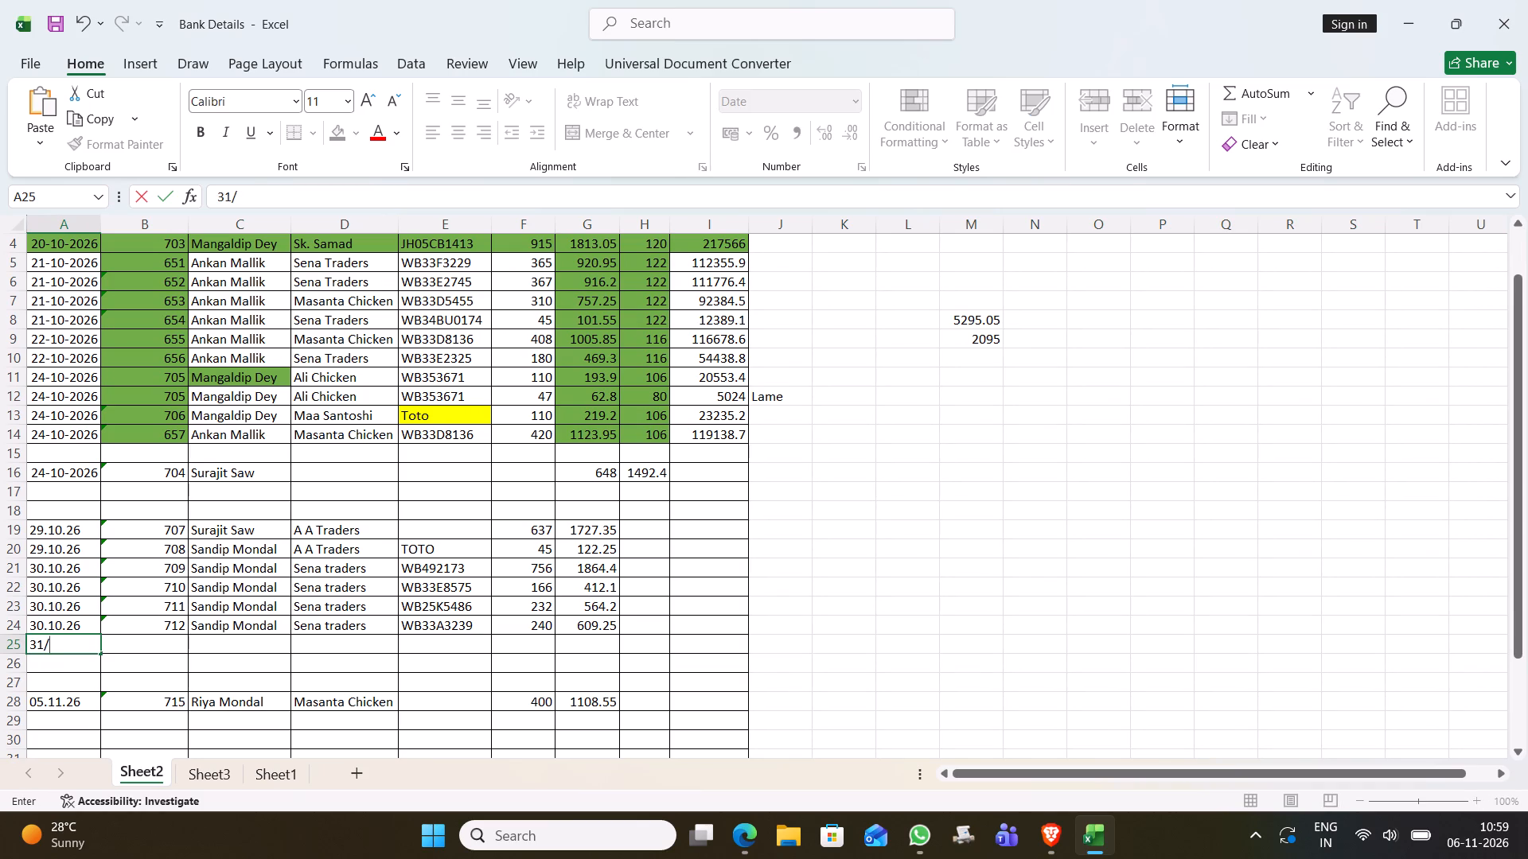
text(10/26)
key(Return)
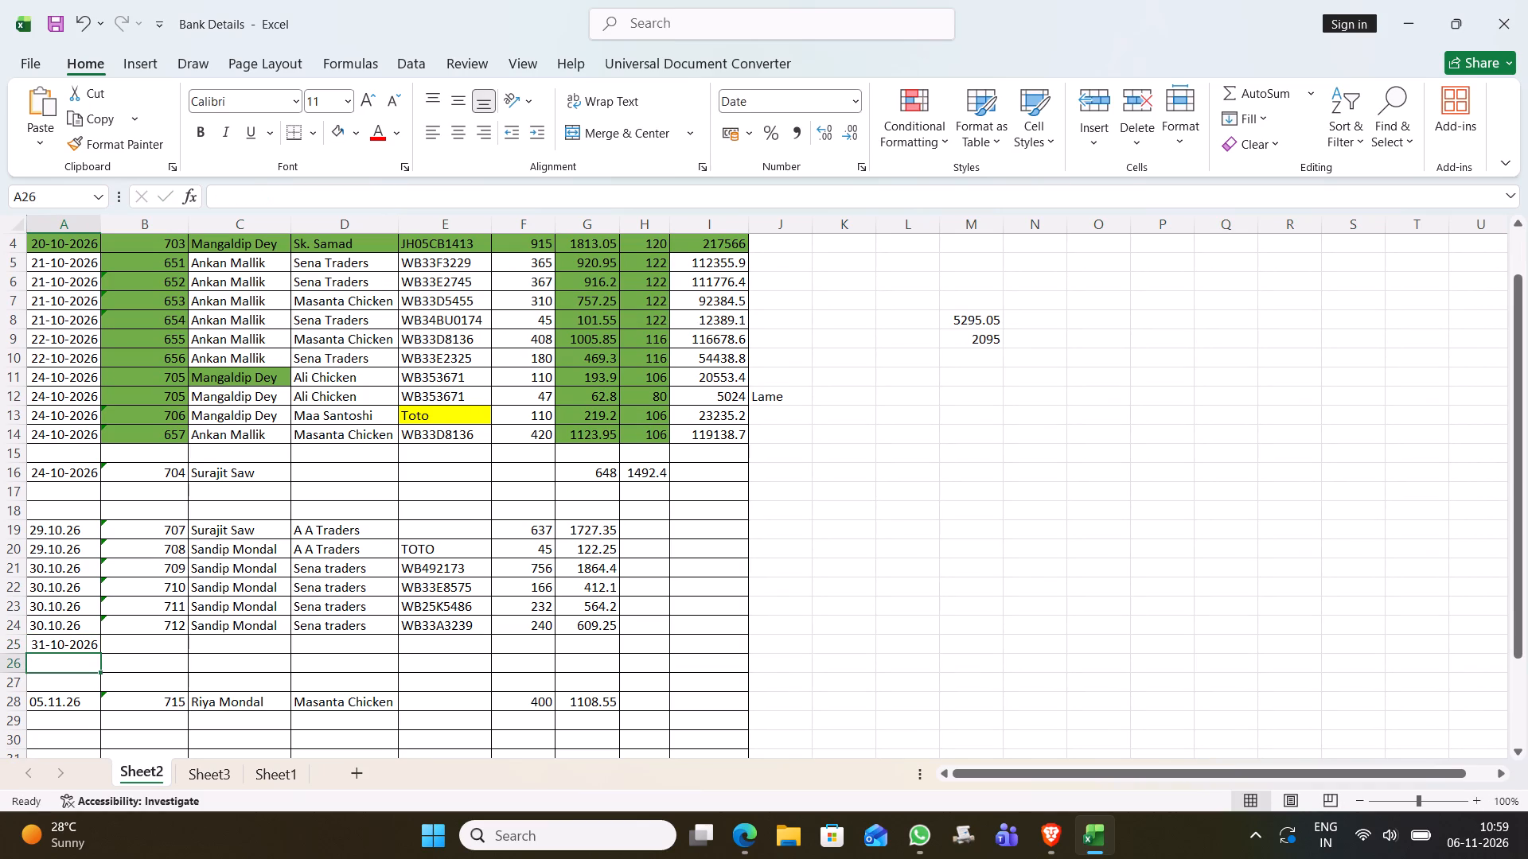
Complete row 25 with chalan 713, the name and buyer Sena traders copied from above, 150 Pis and weight 356.6, leaving car number blank.
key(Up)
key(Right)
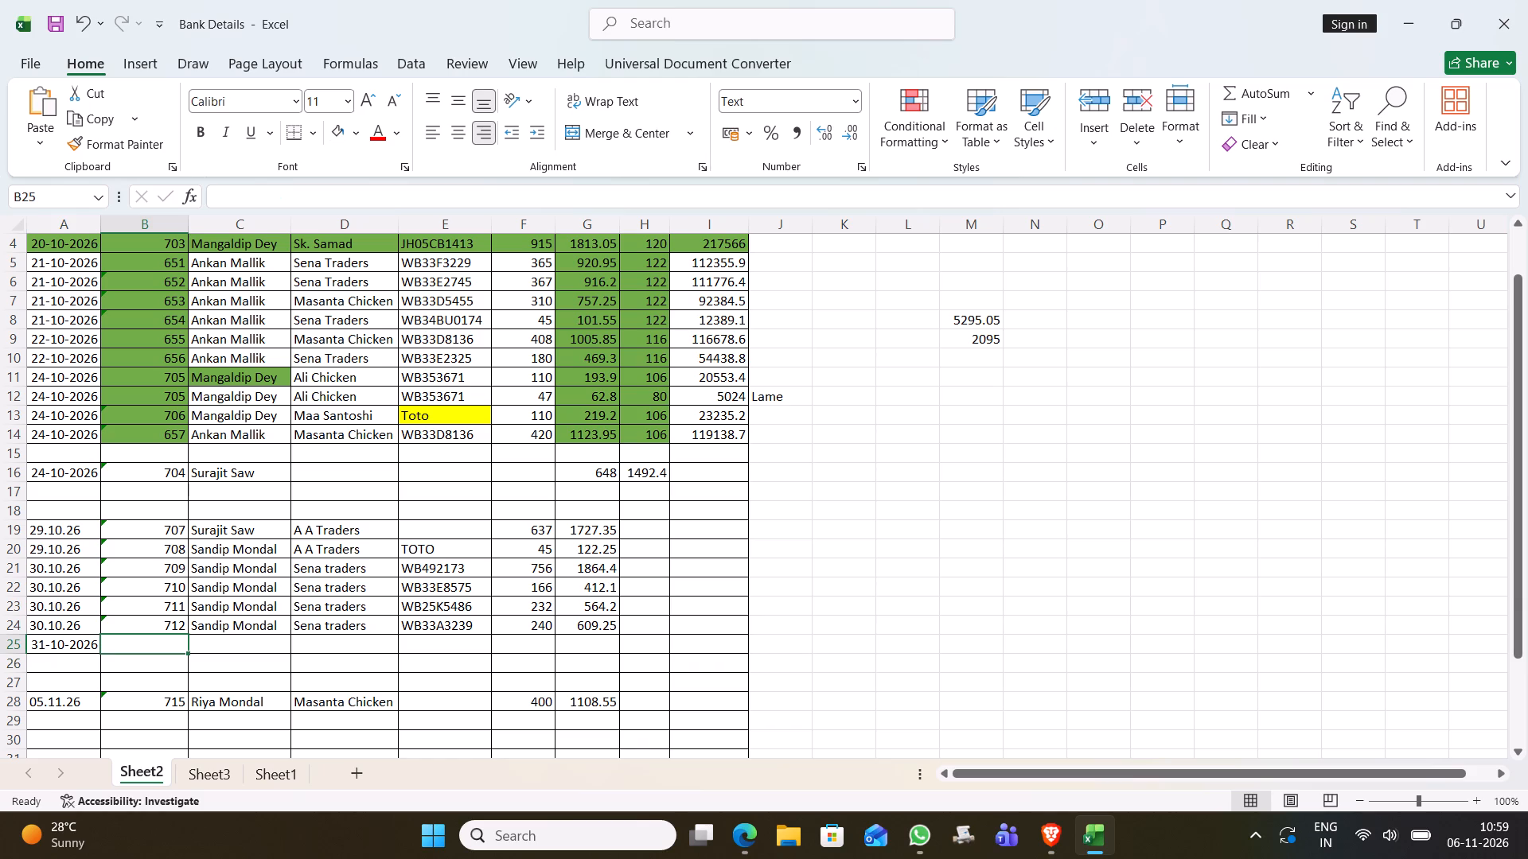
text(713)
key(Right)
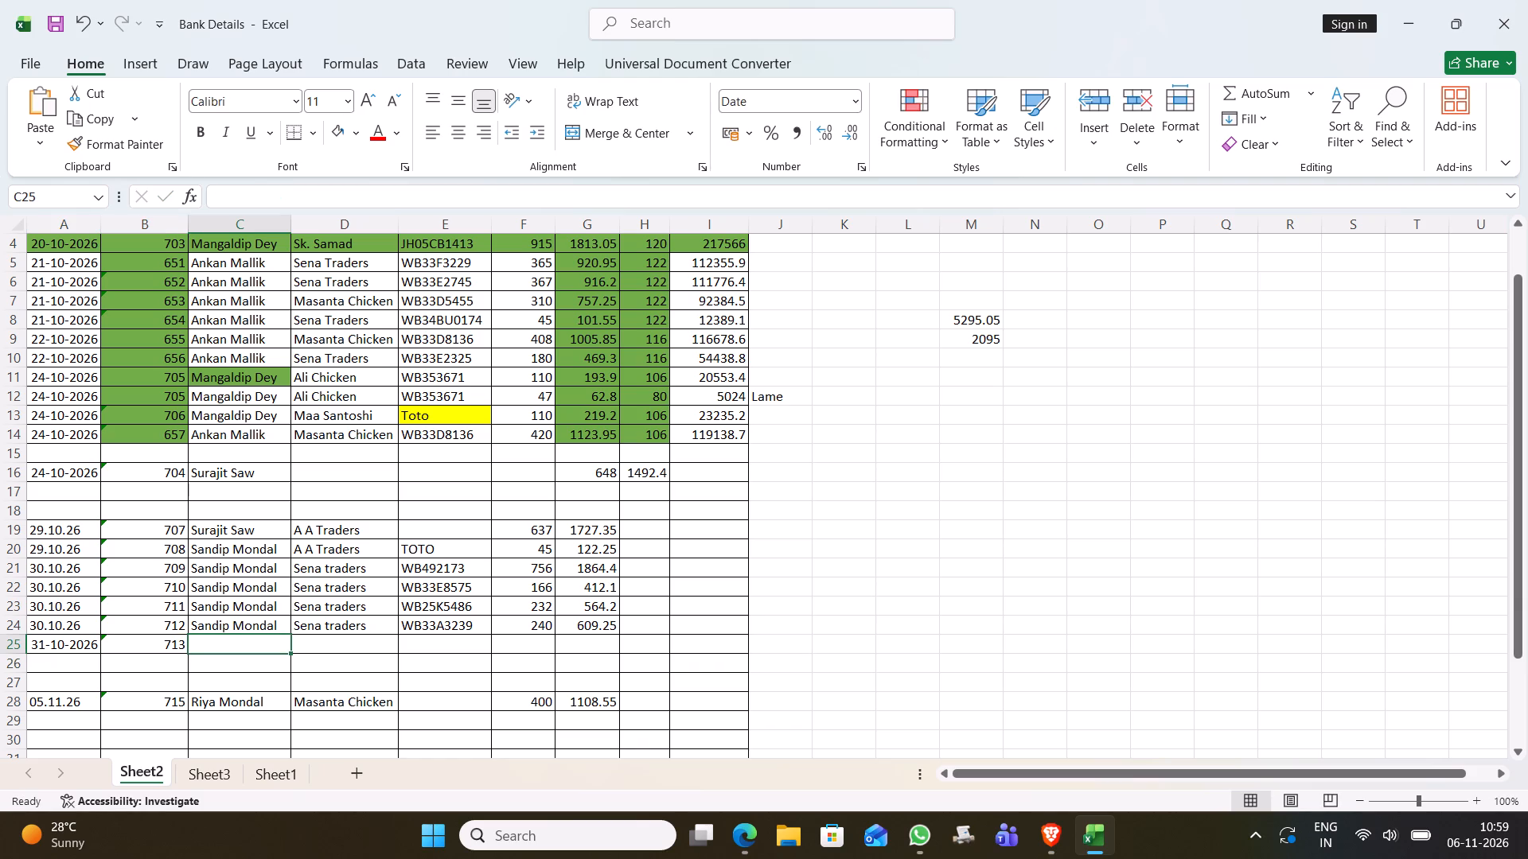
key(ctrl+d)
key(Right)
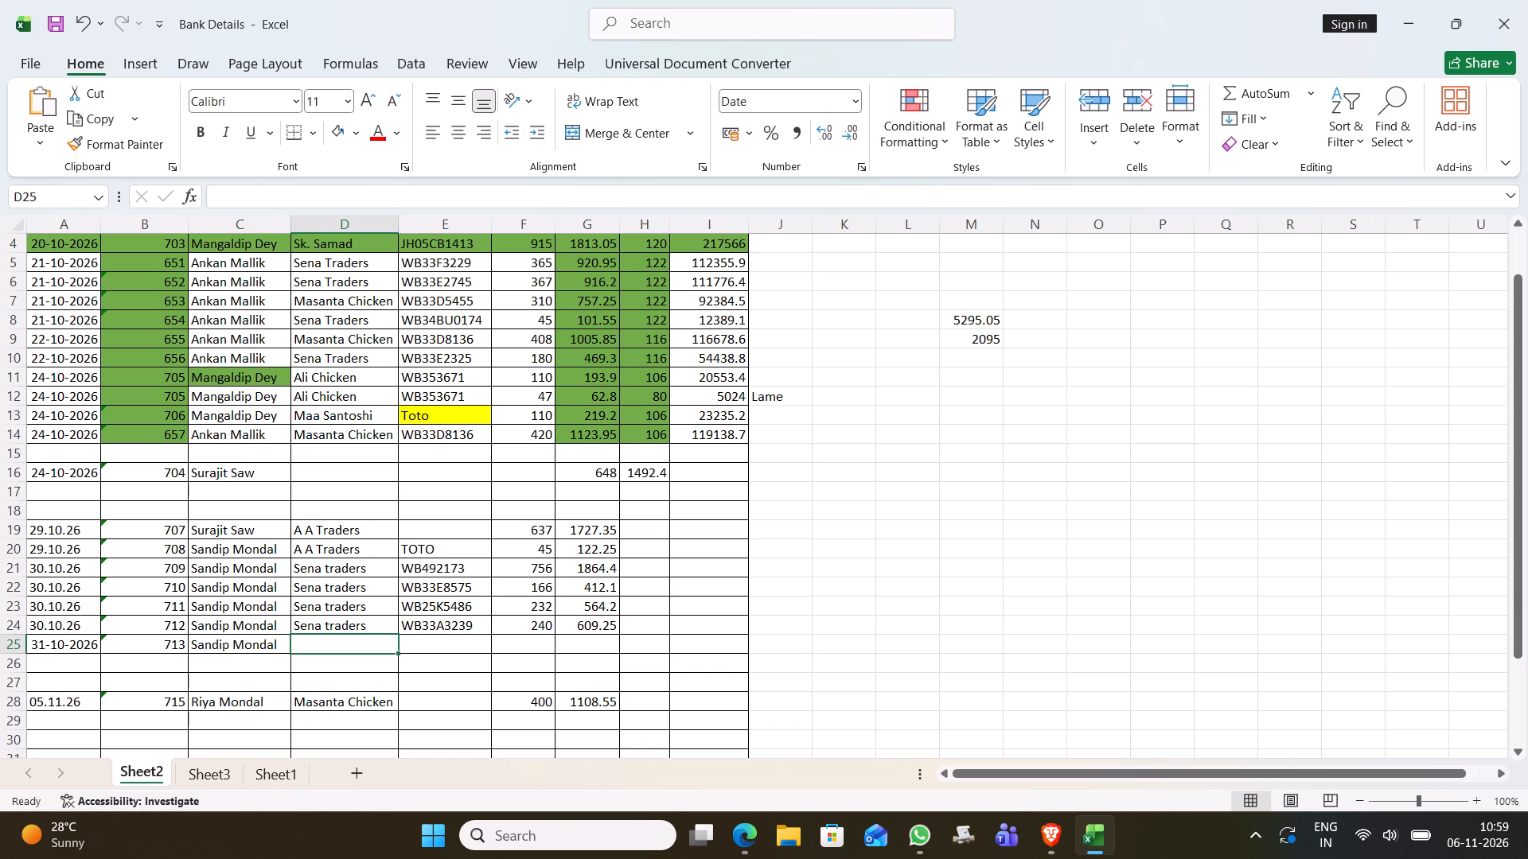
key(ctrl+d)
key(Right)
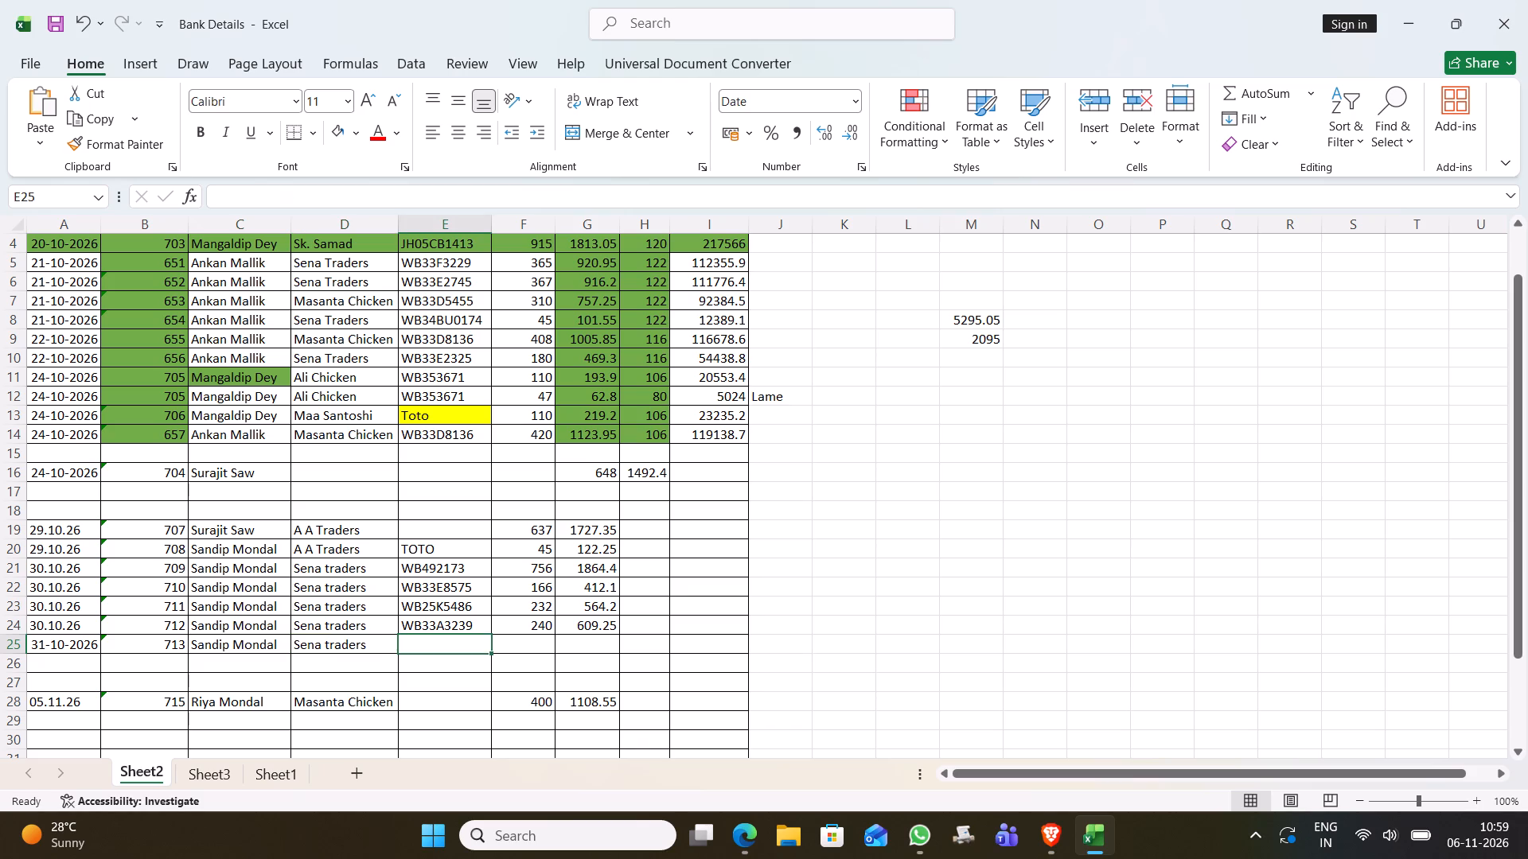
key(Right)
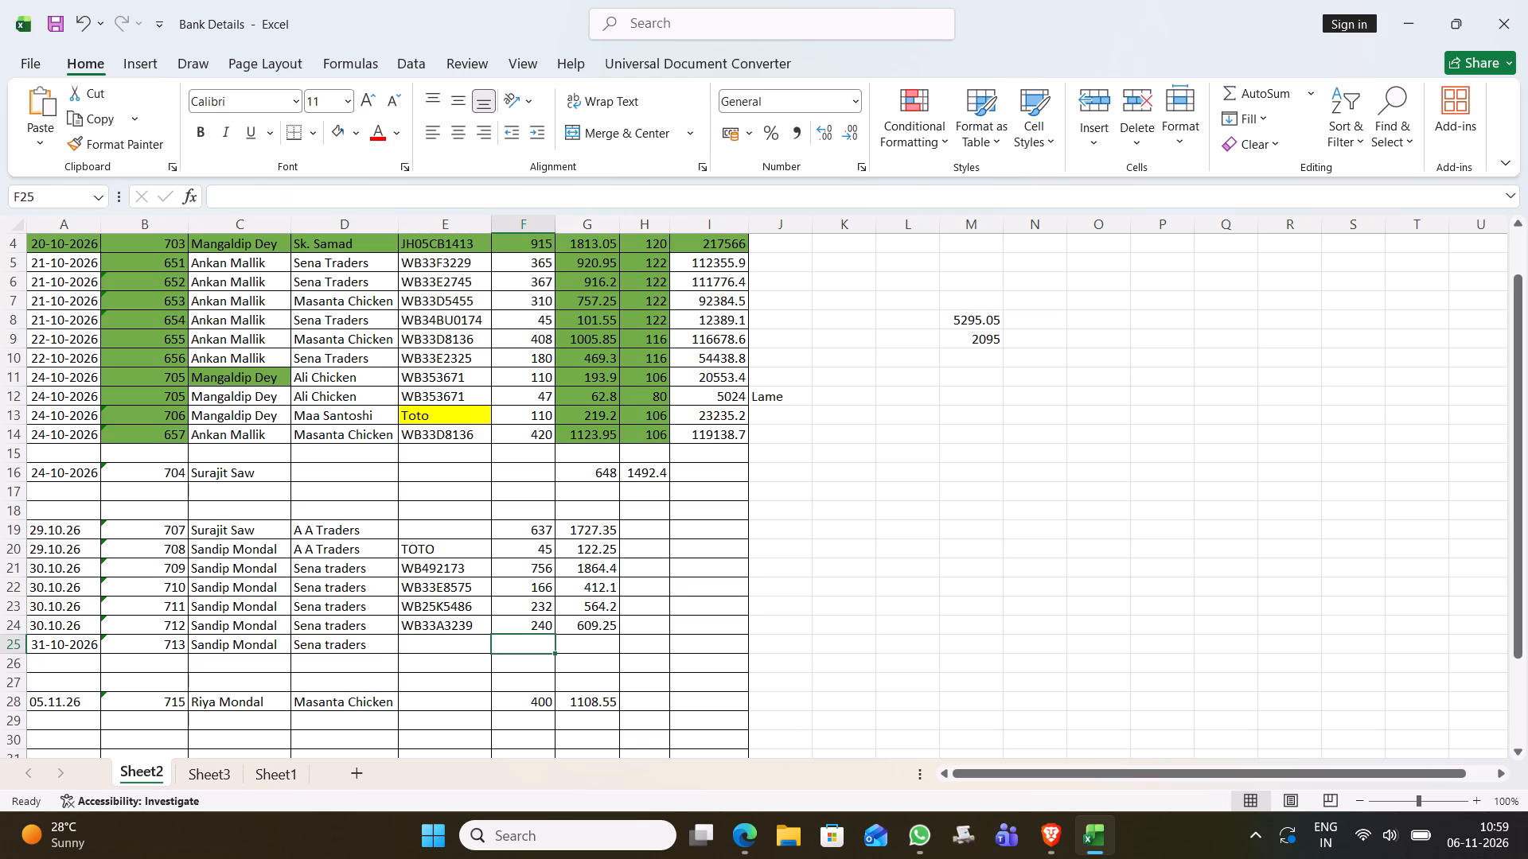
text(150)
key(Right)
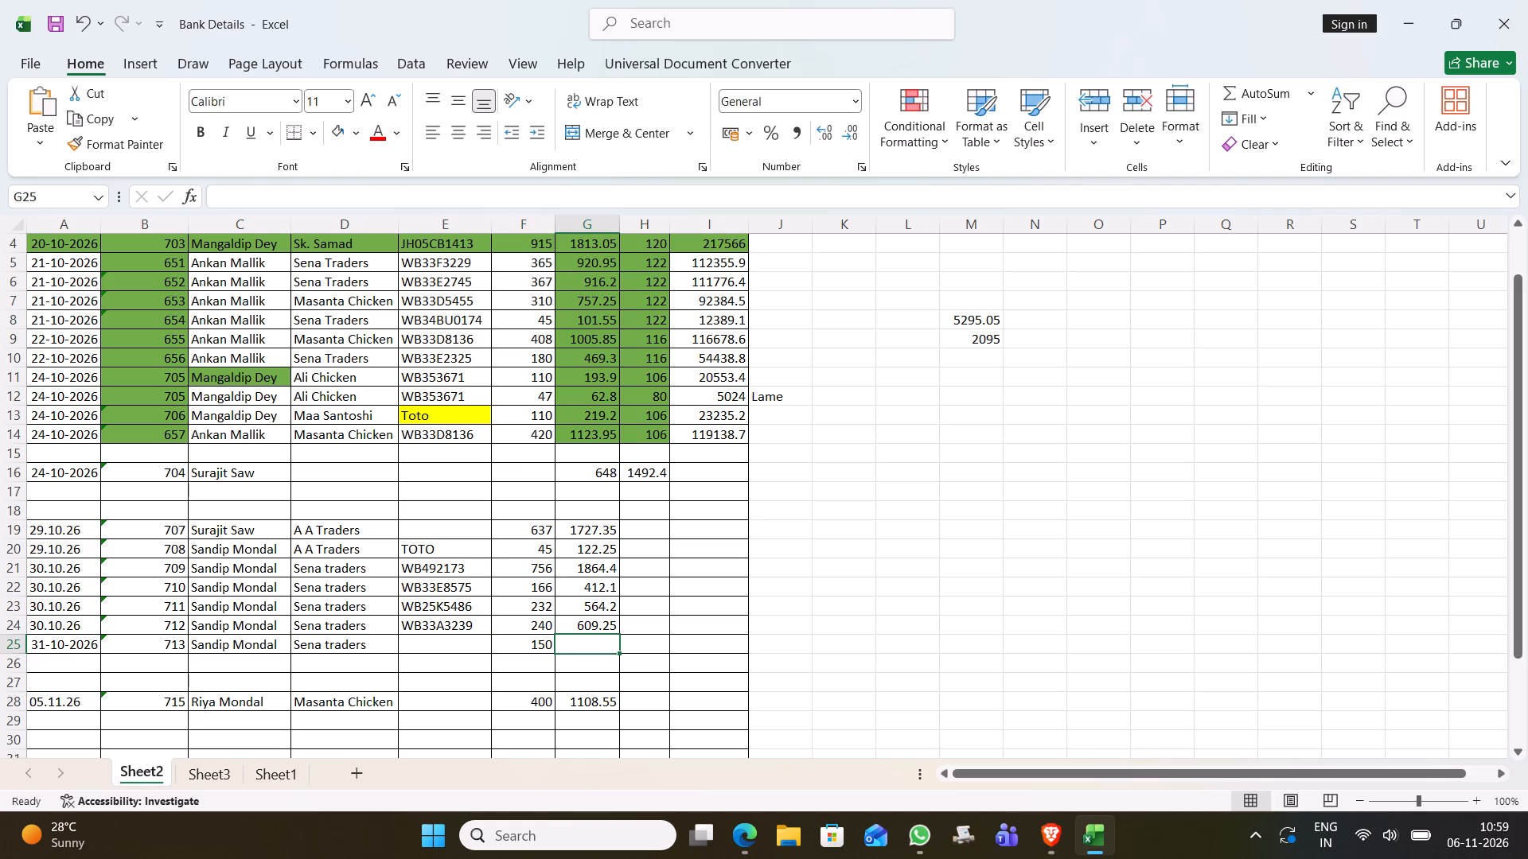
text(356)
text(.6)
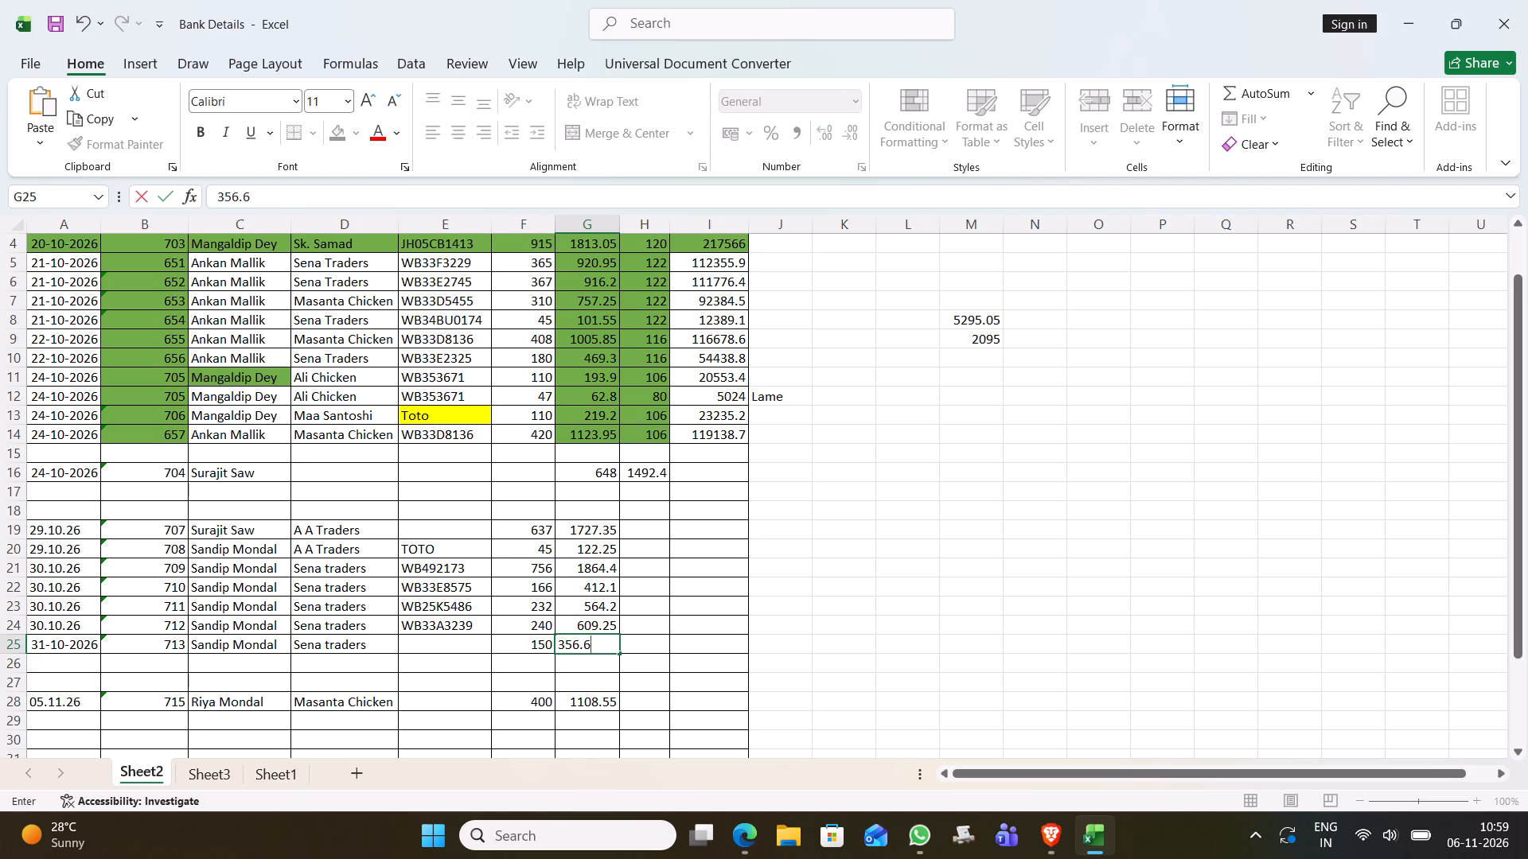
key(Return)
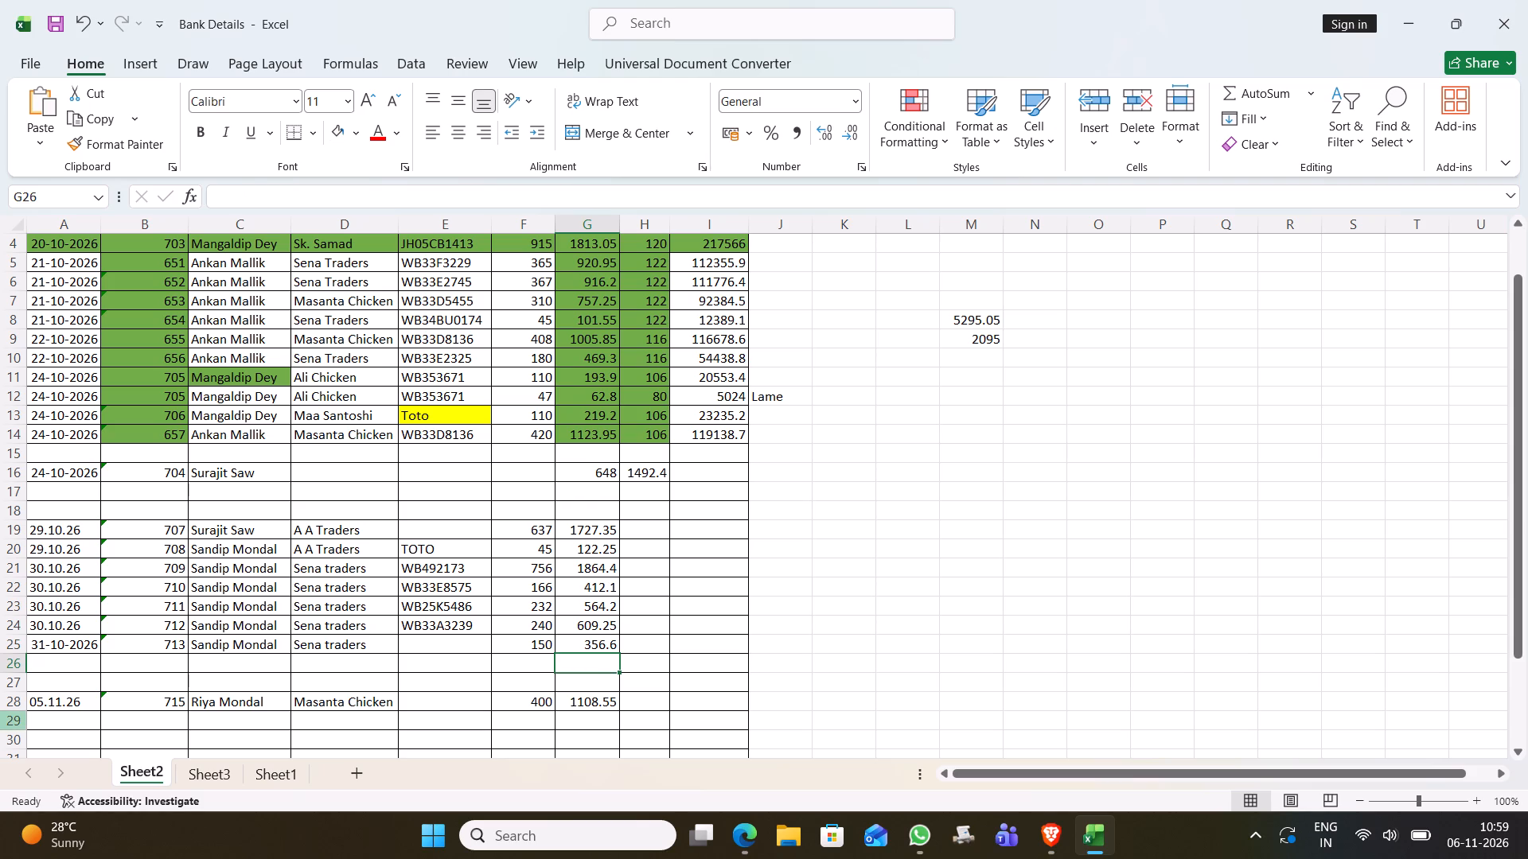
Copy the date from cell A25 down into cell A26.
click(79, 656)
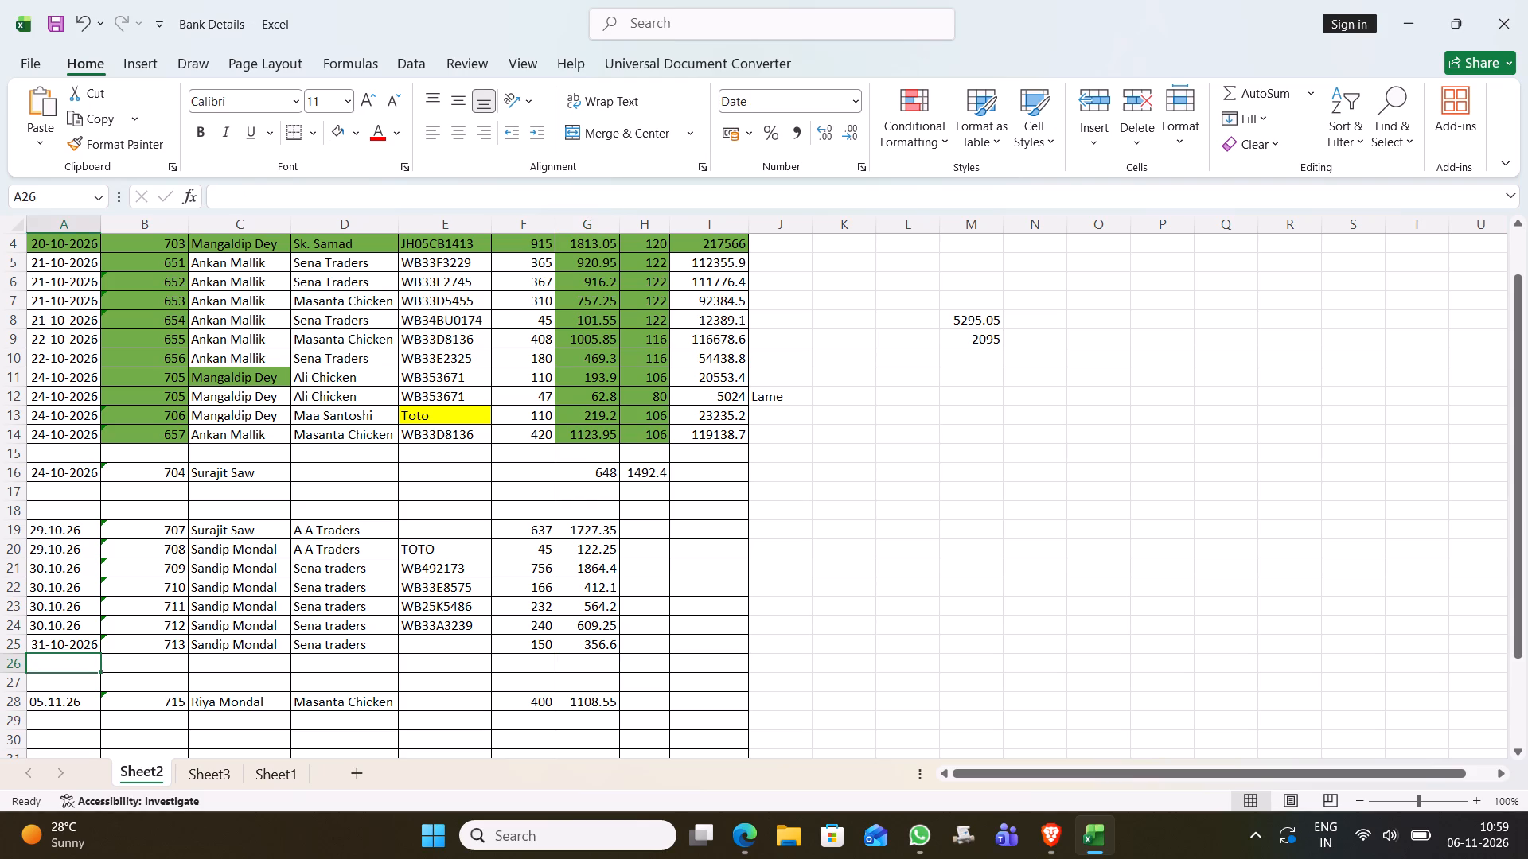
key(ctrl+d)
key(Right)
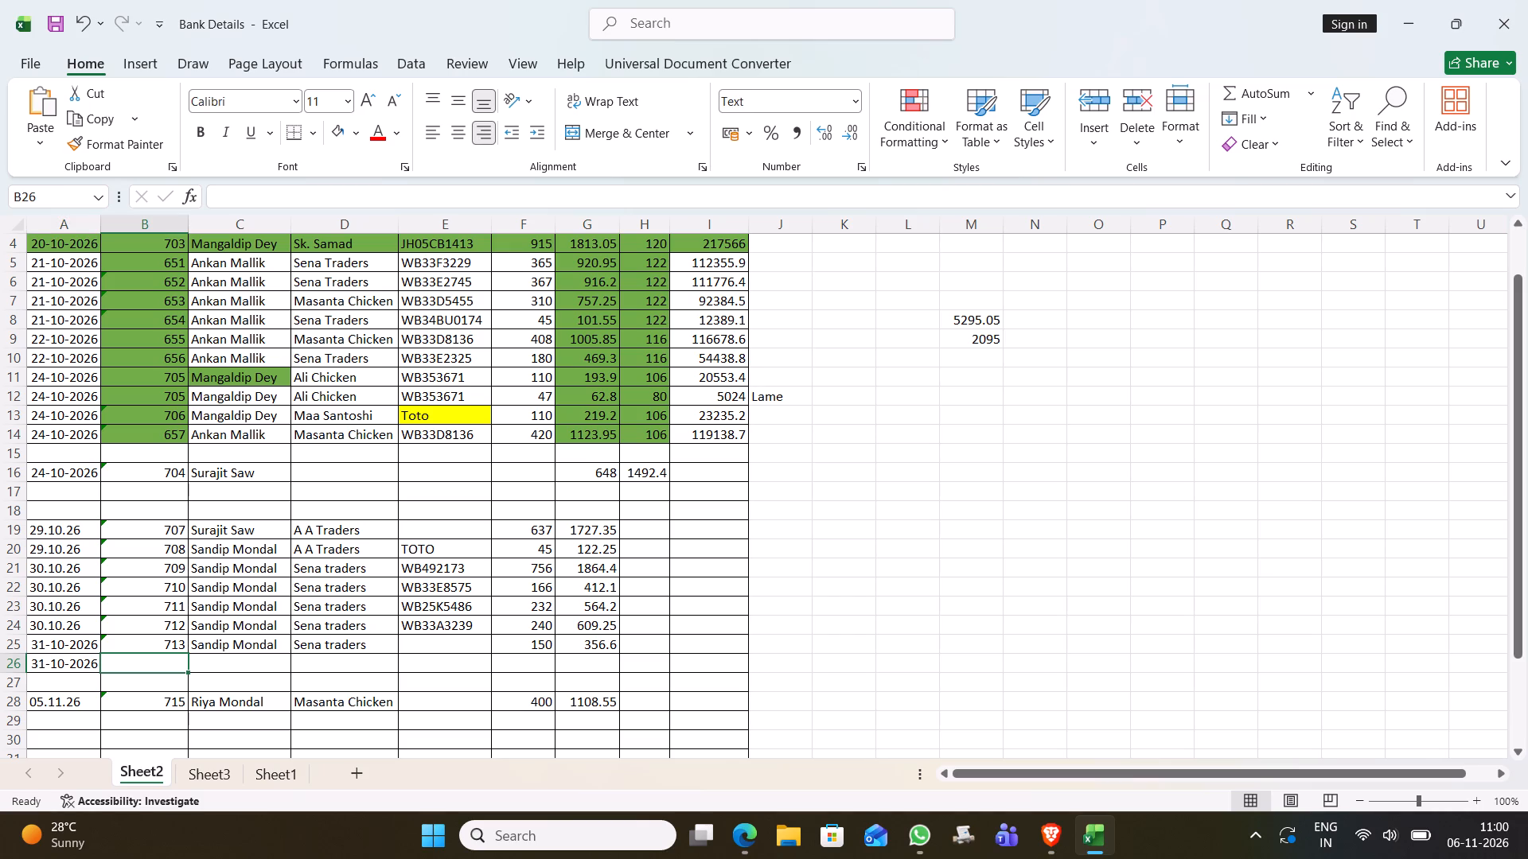
Fill the date from A24 down over A25 and A26, and correct both cells to 30.10.26.
click(84, 627)
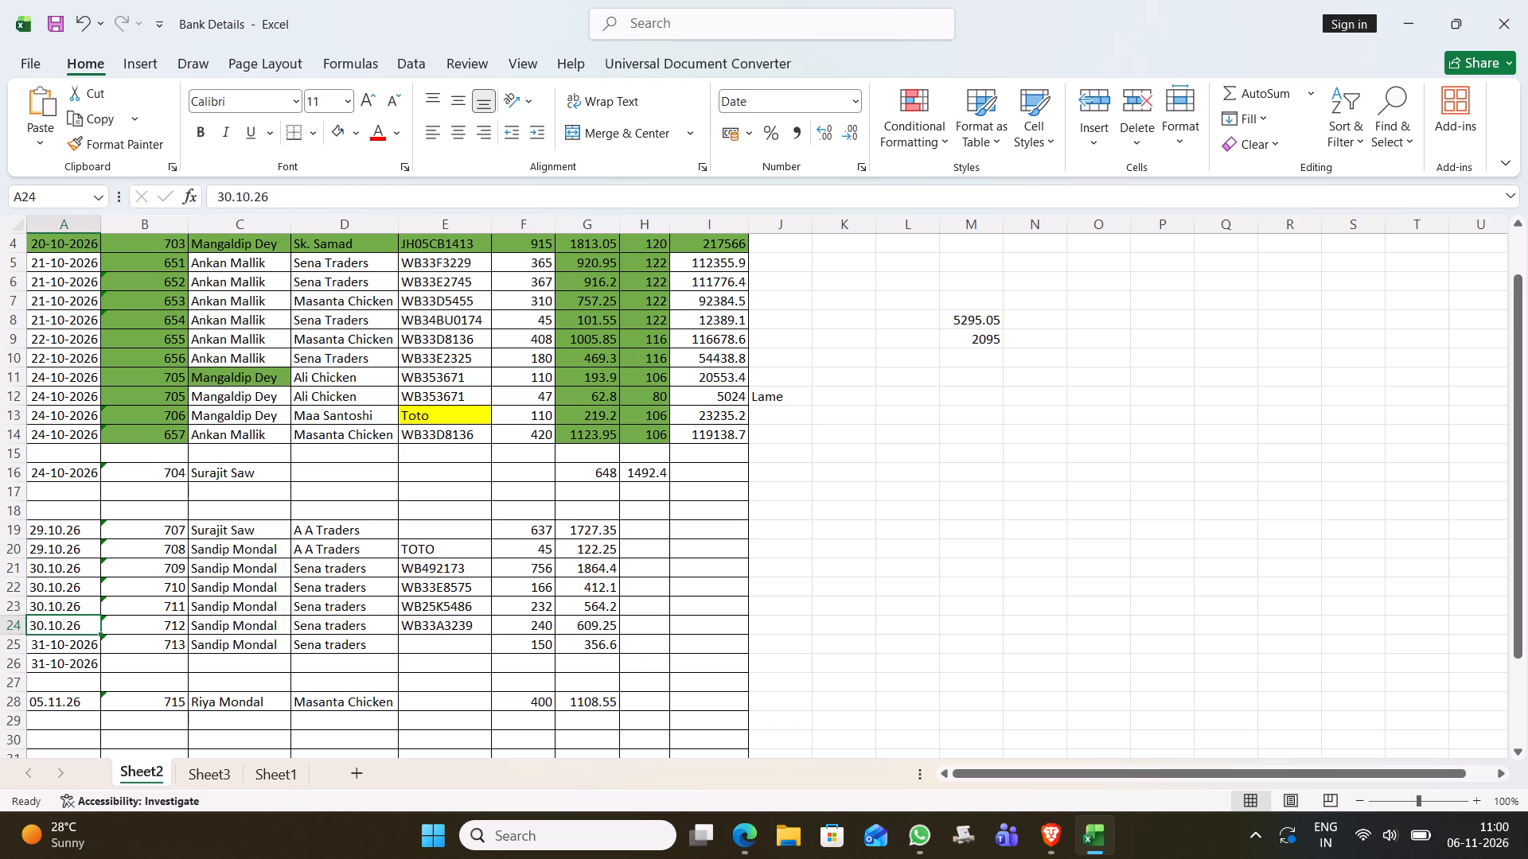
click(84, 627)
click(63, 622)
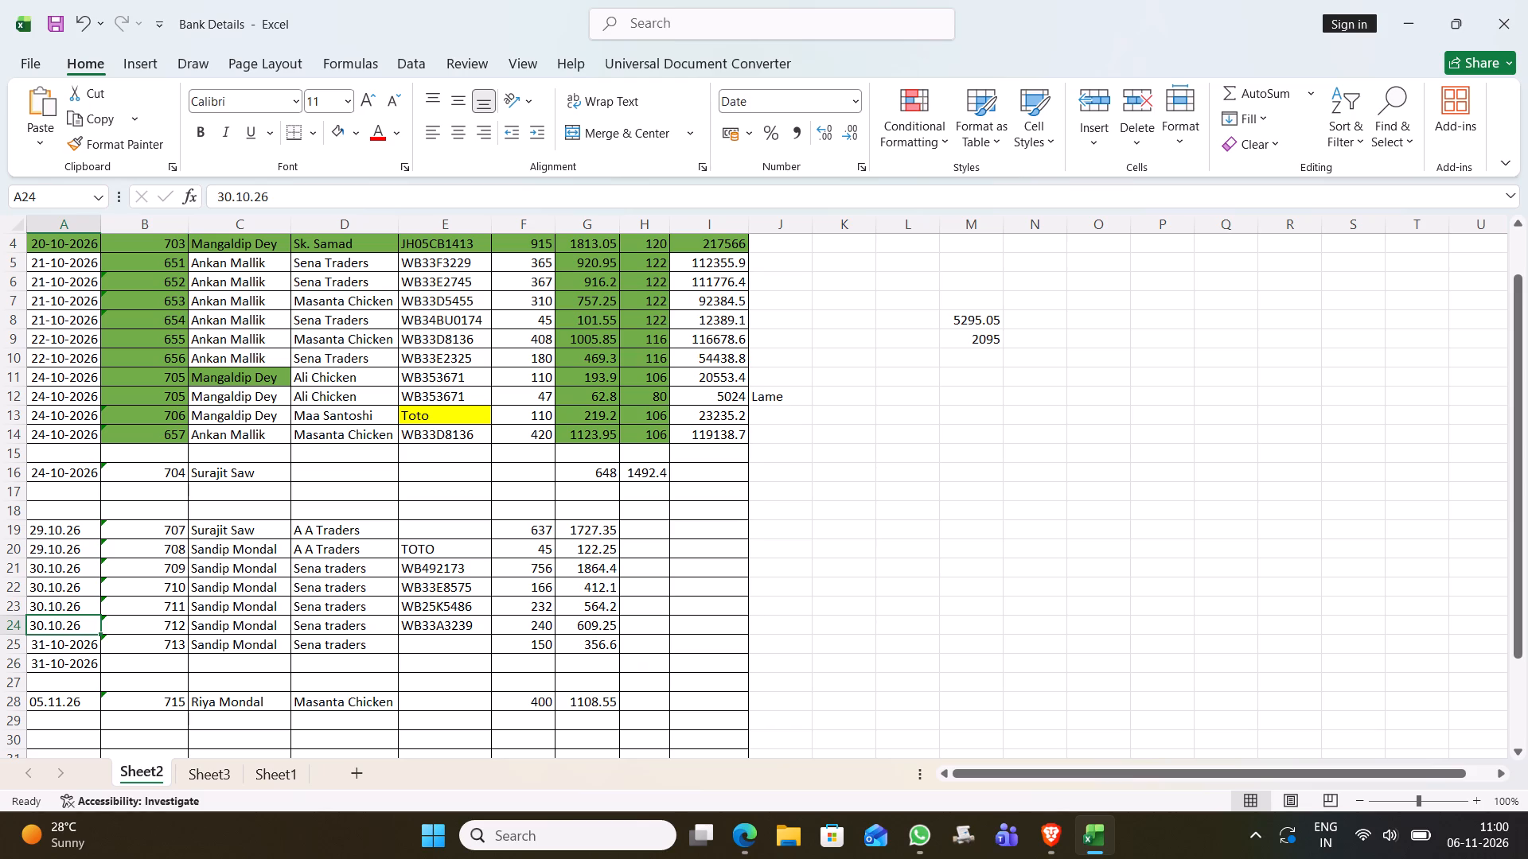
click(63, 622)
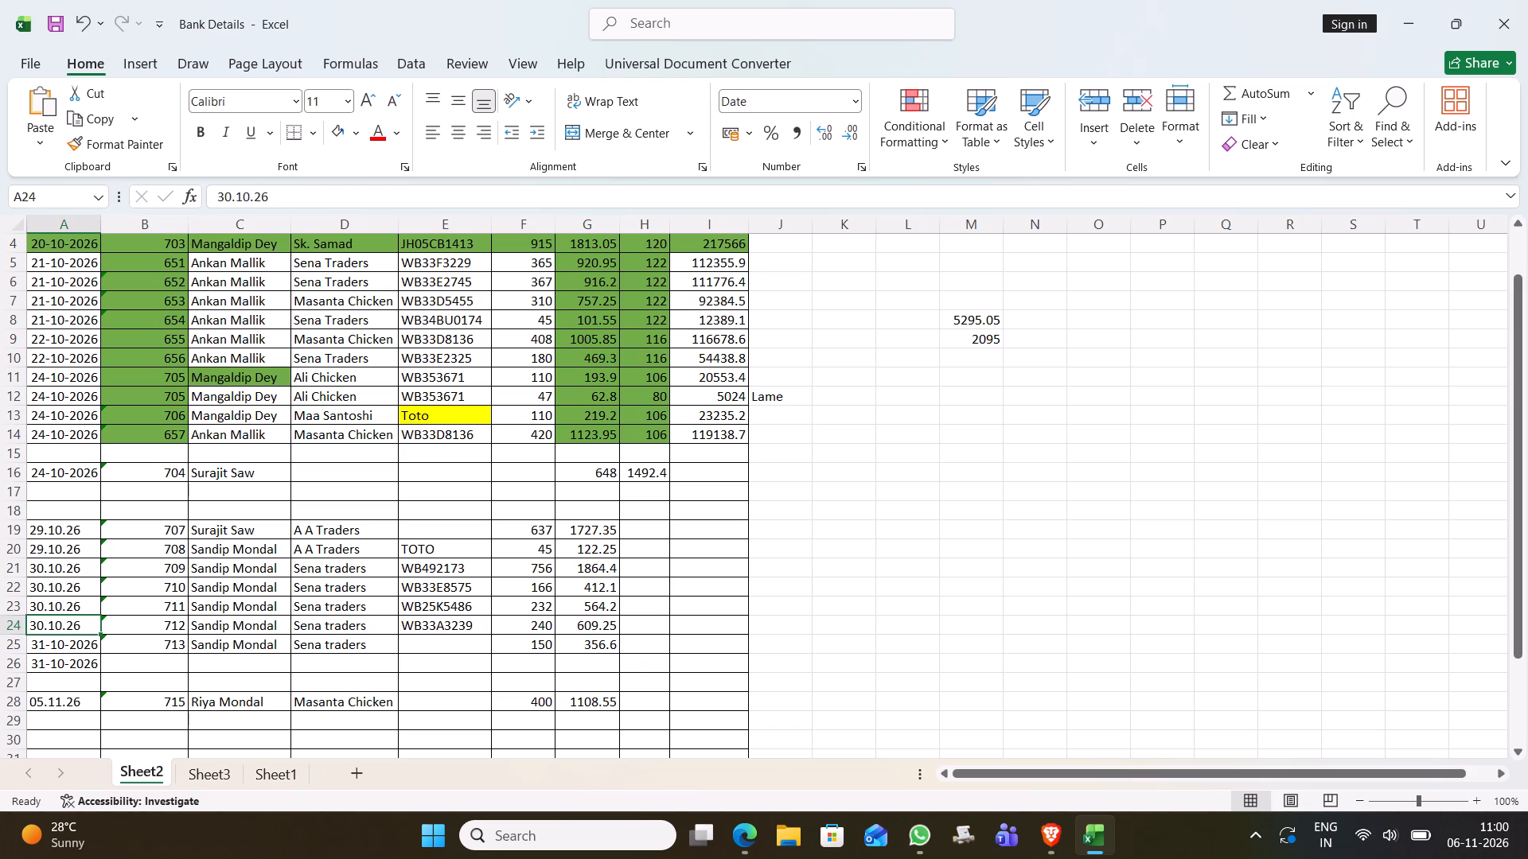
double_click(99, 636)
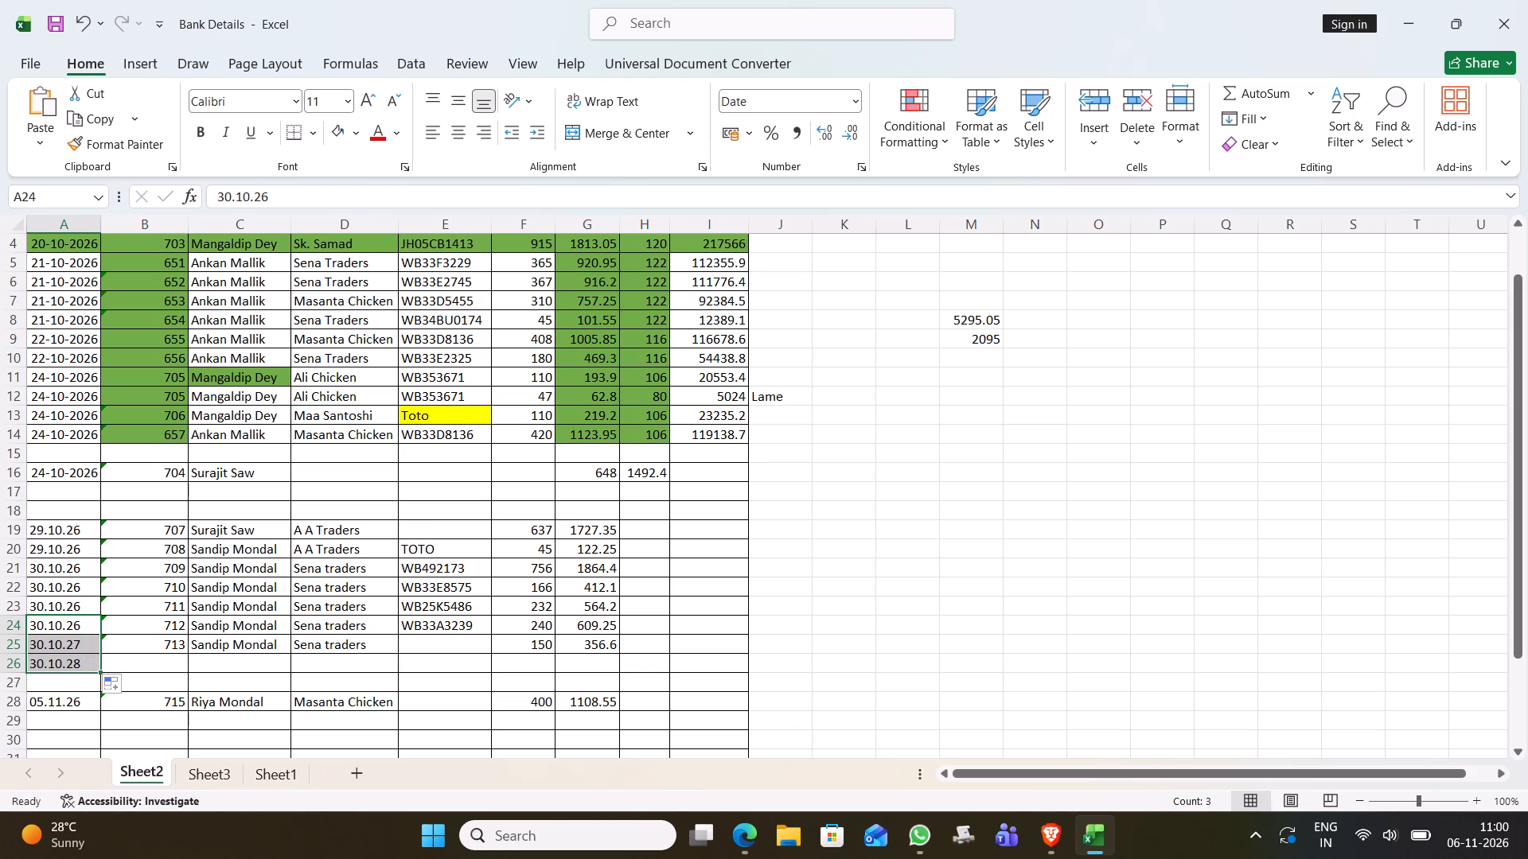
click(84, 645)
click(294, 200)
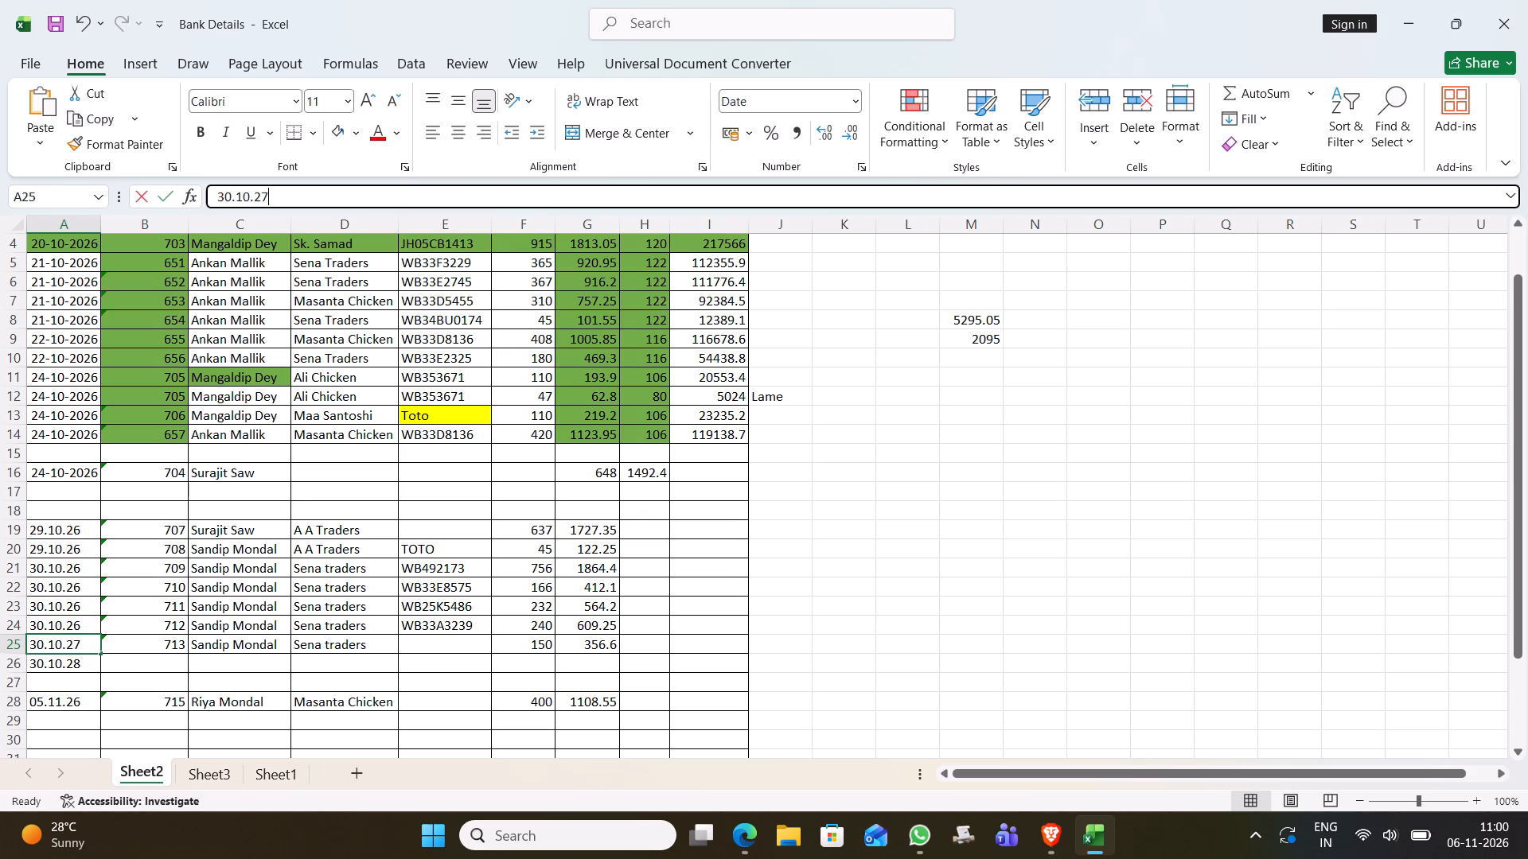
key(BackSpace)
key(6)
key(Return)
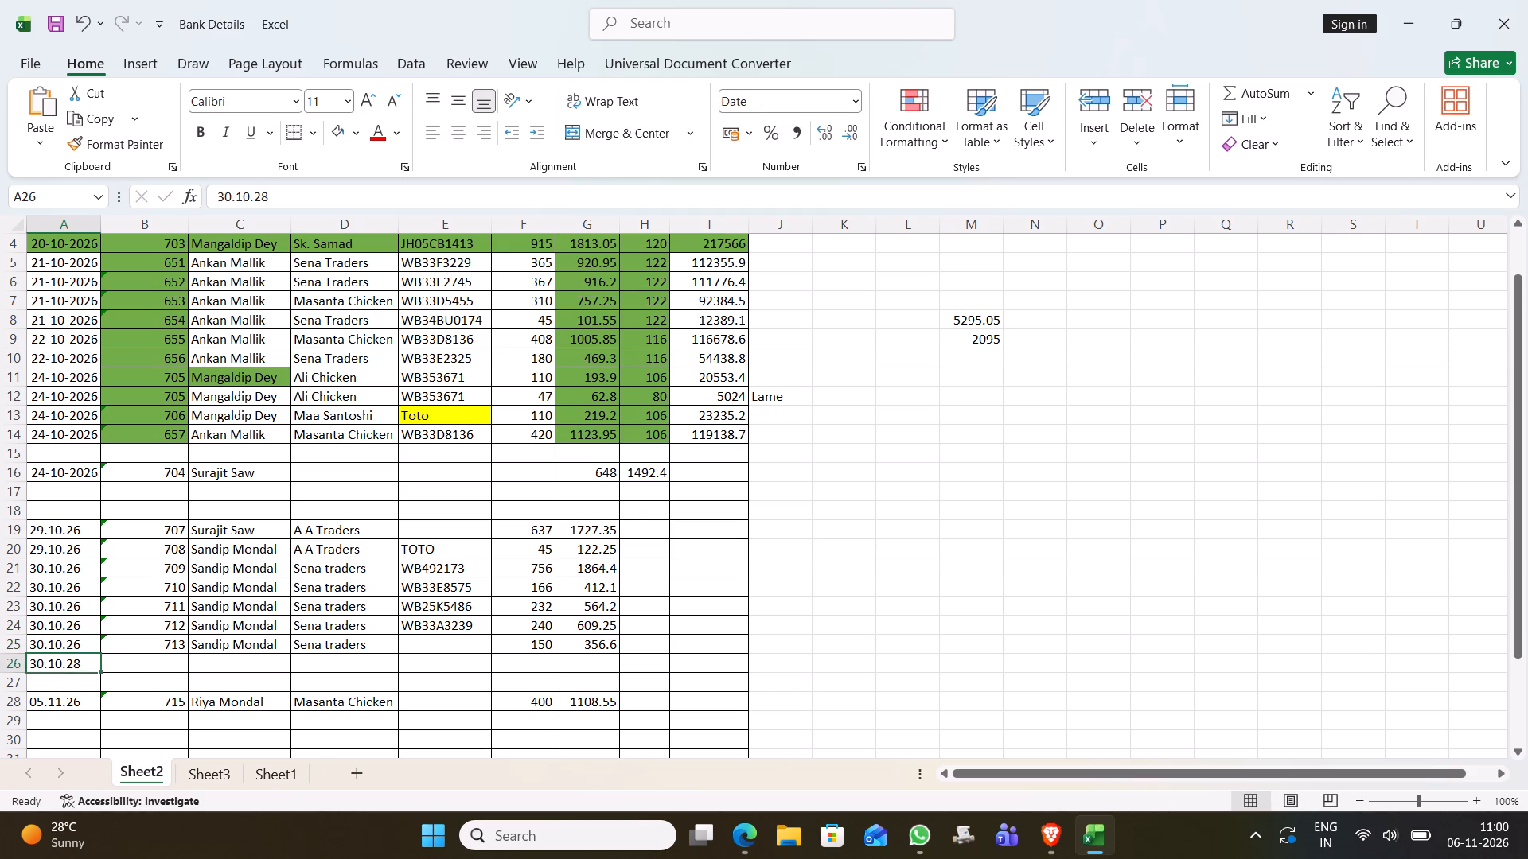
click(294, 200)
key(BackSpace)
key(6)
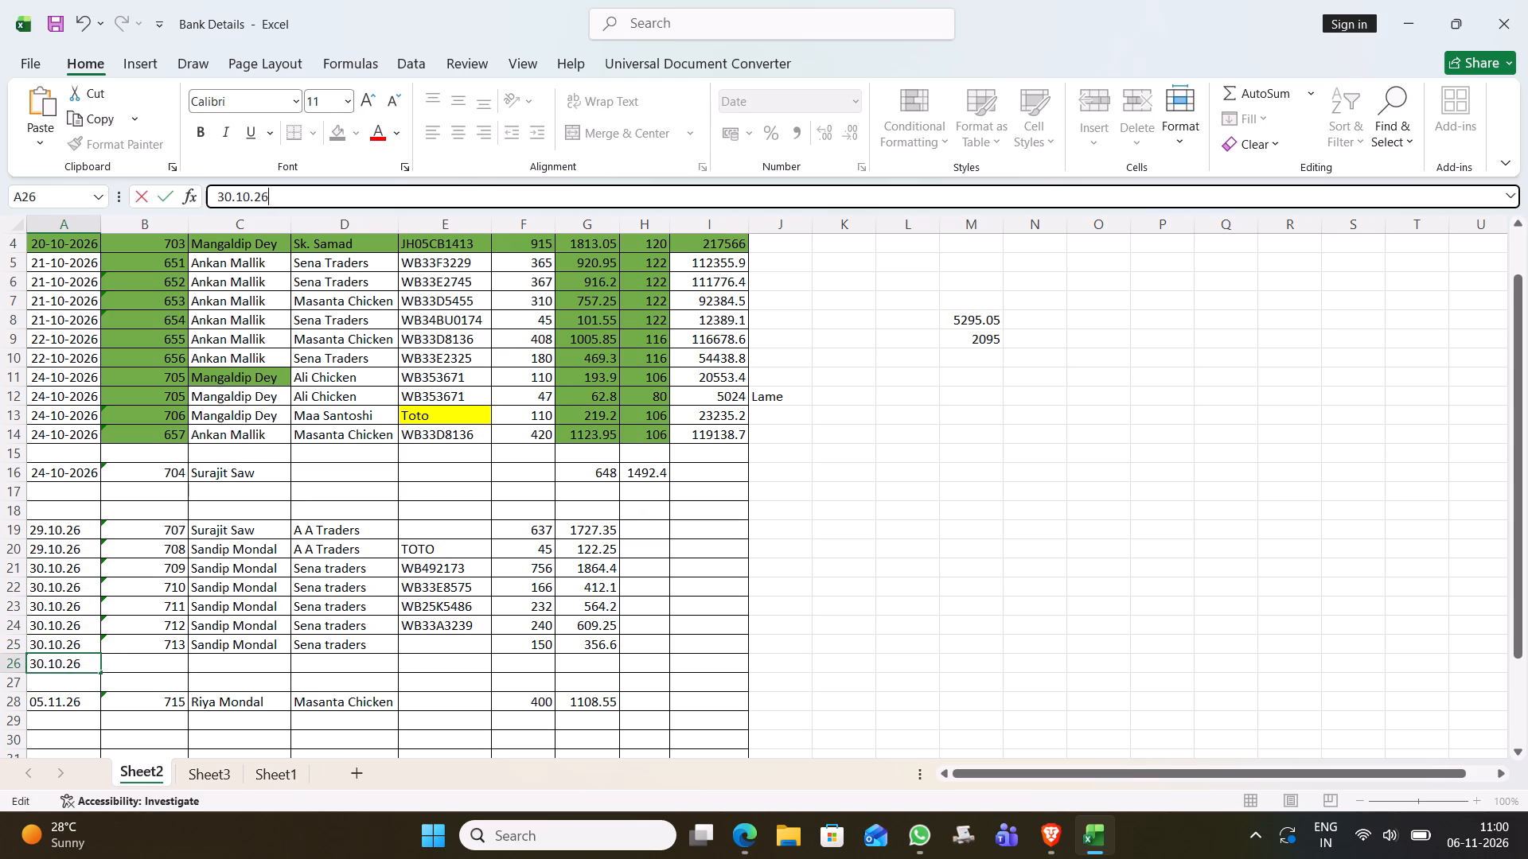
key(Return)
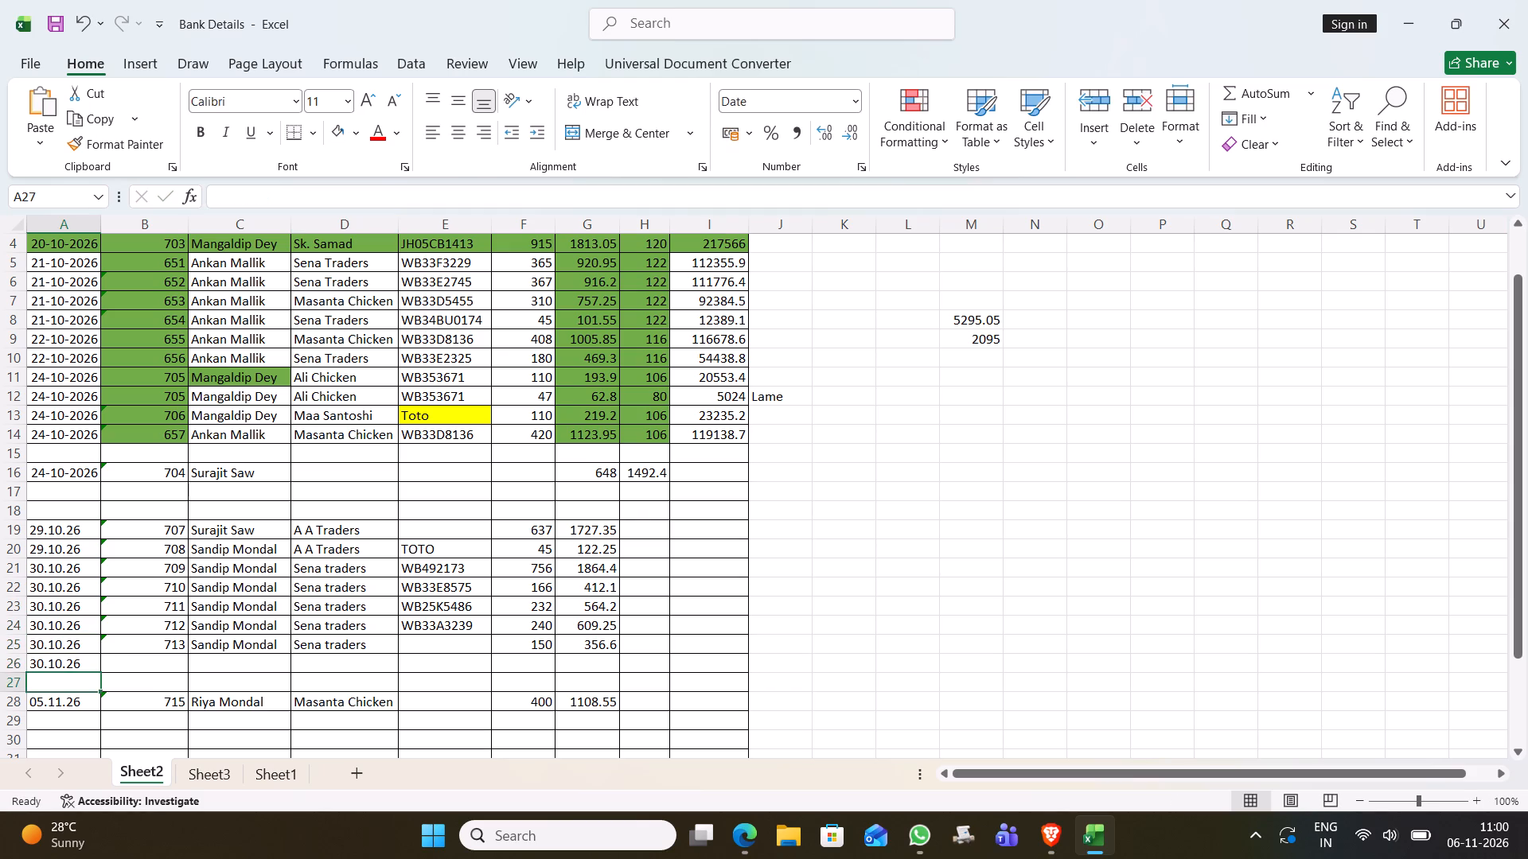
Complete row 26 with chalan 714, the name and buyer Sena traders copied from above, 31 Pis and weight 54.4, leaving car number blank.
key(Up)
key(Right)
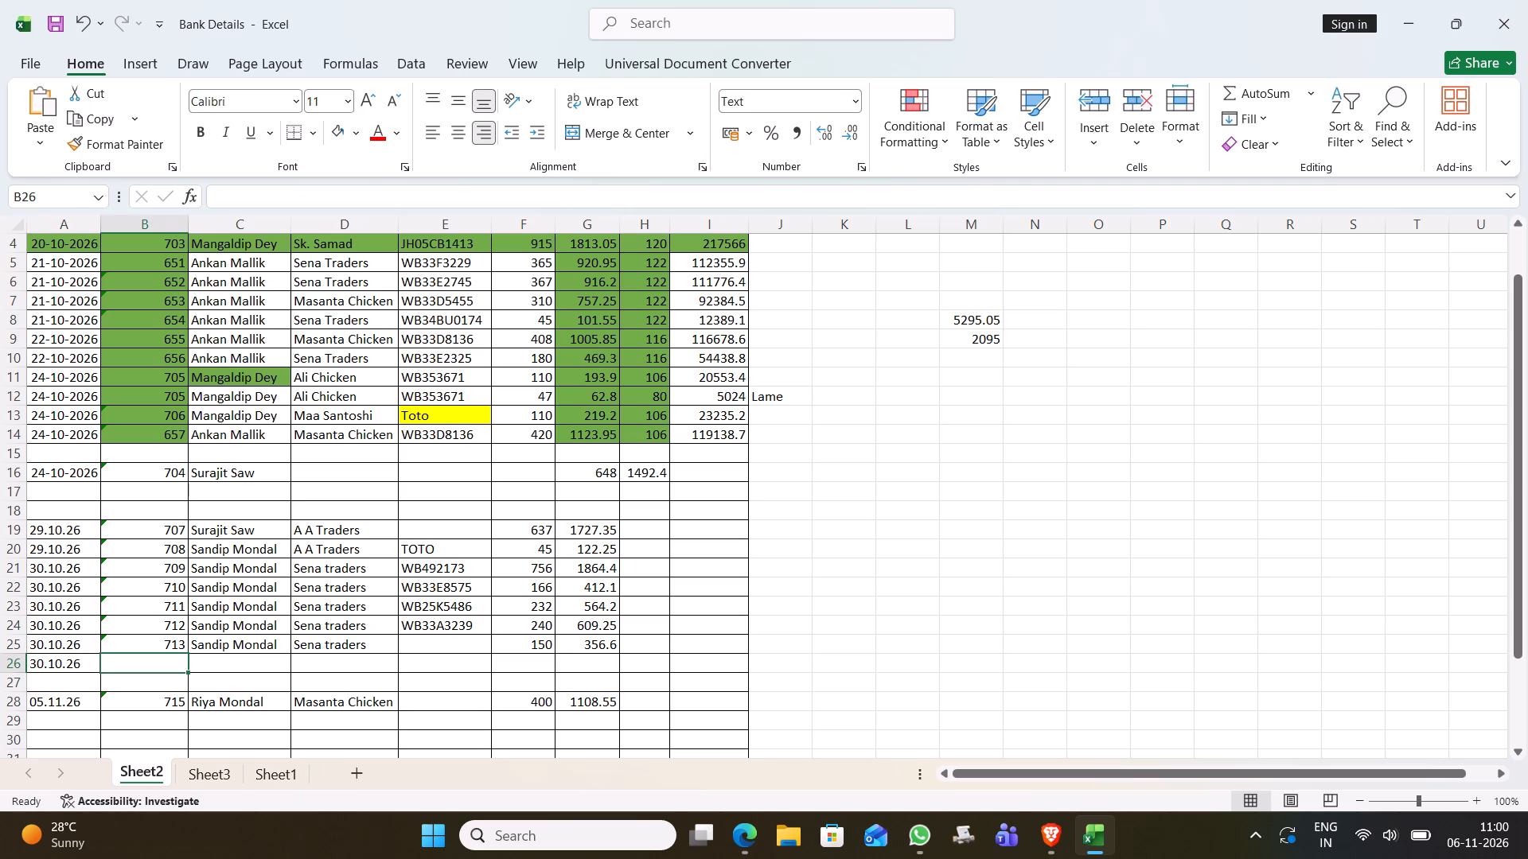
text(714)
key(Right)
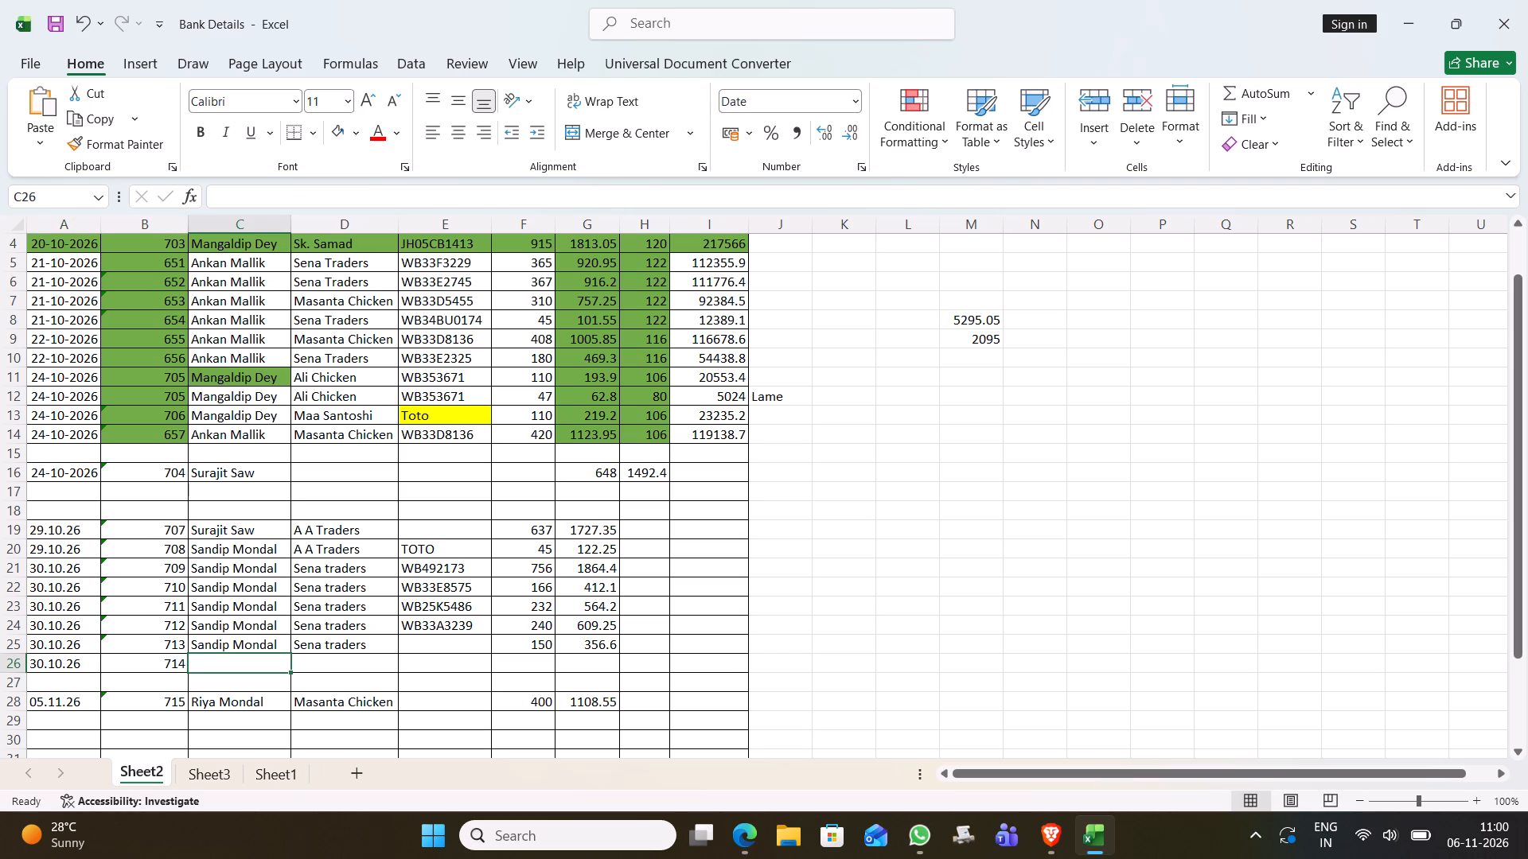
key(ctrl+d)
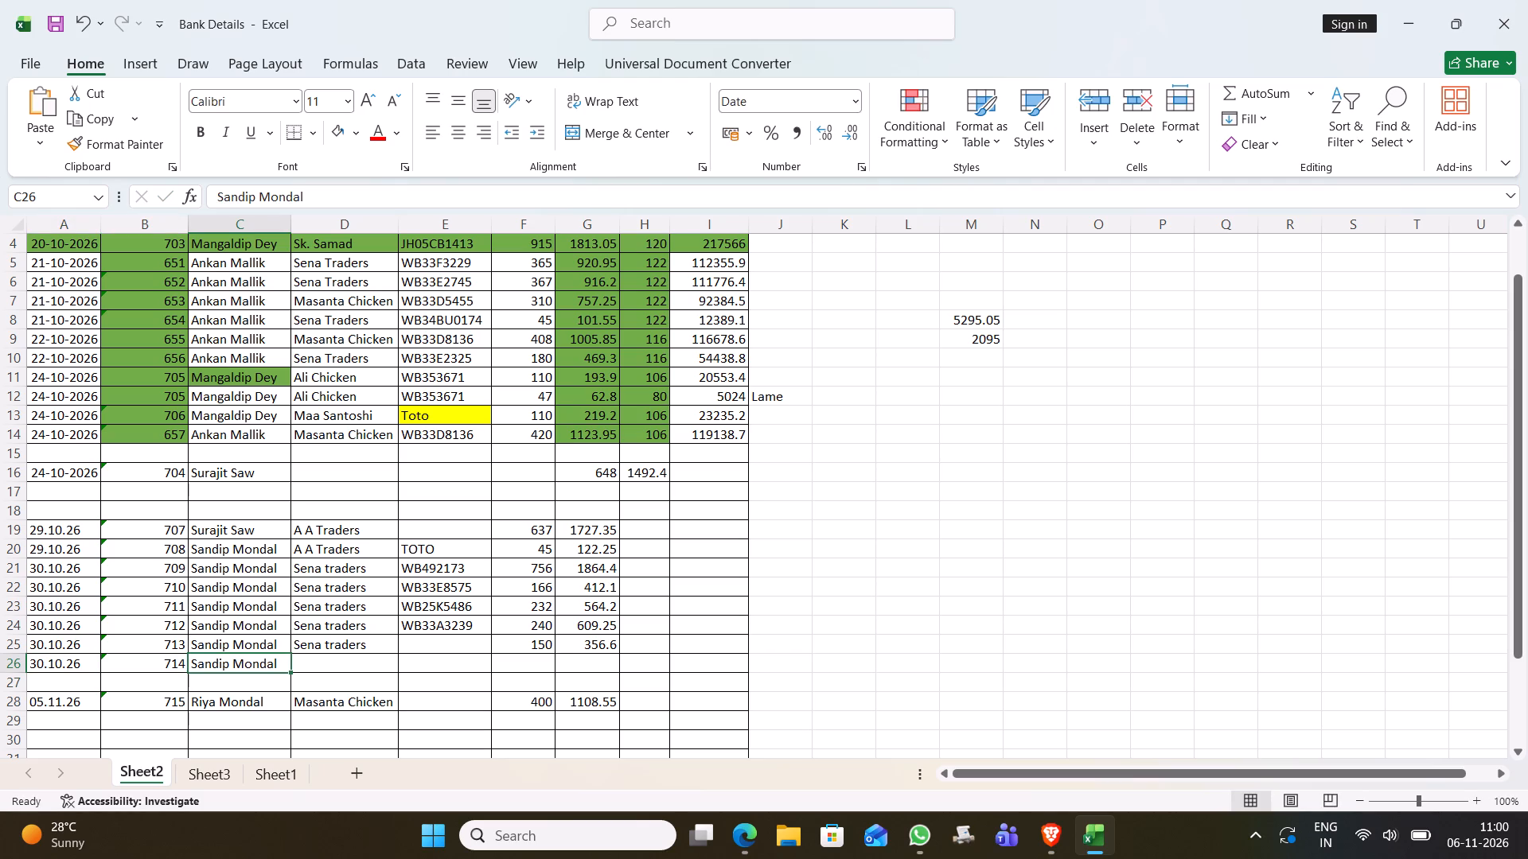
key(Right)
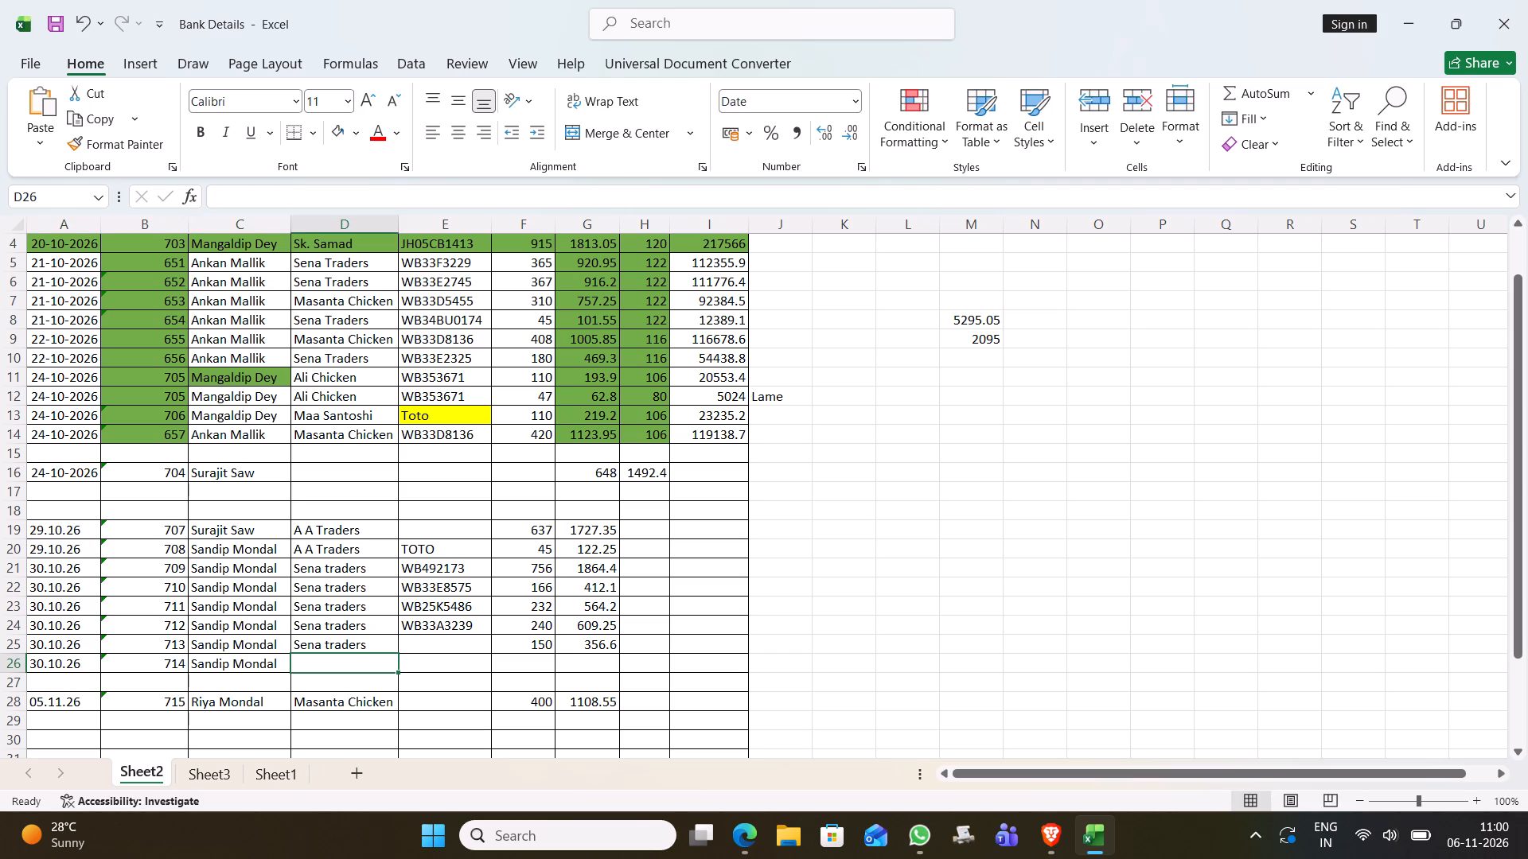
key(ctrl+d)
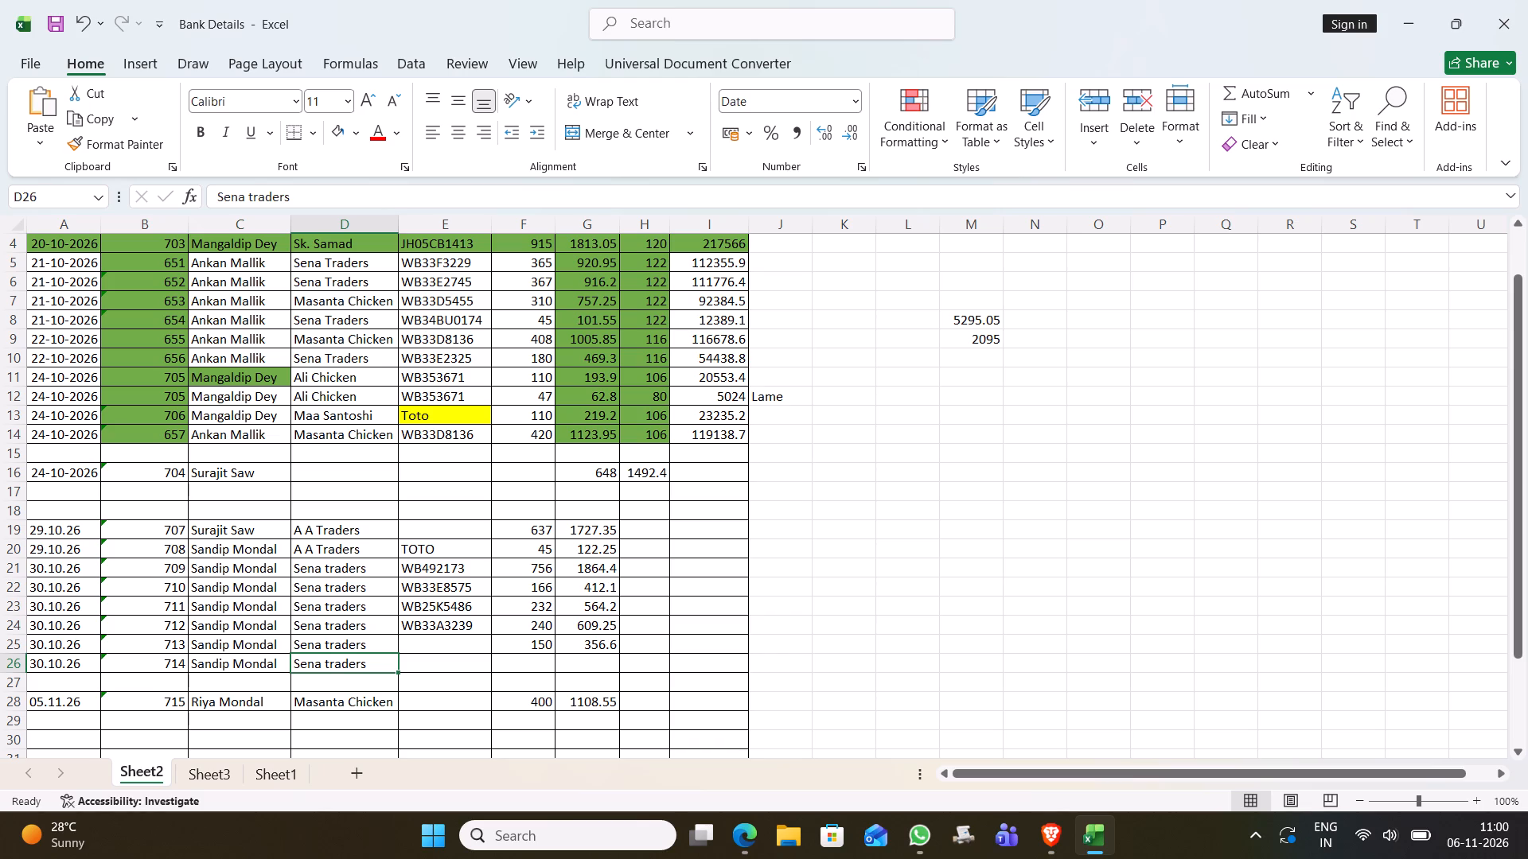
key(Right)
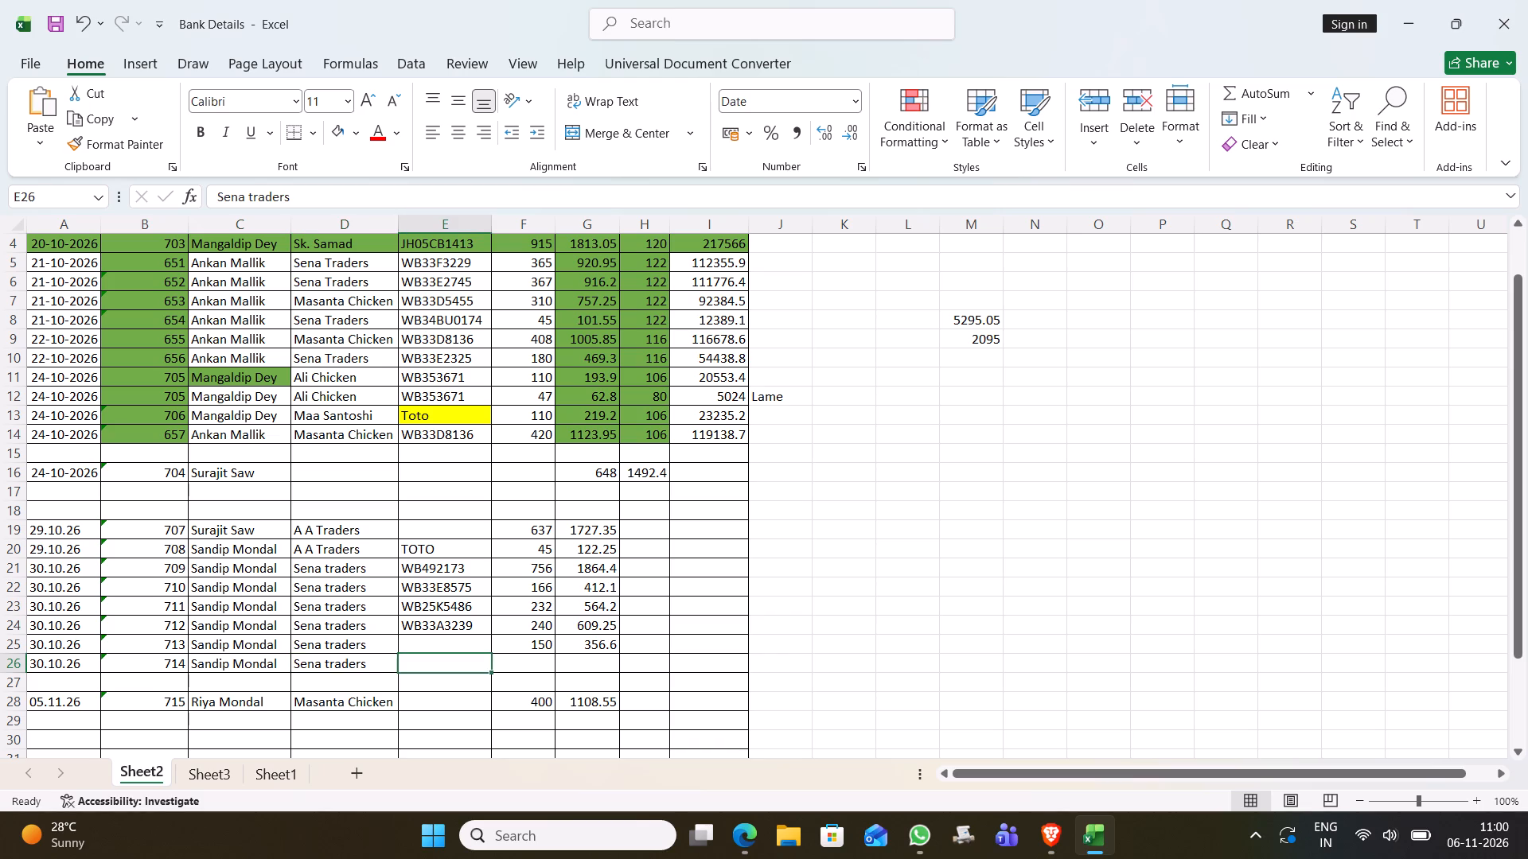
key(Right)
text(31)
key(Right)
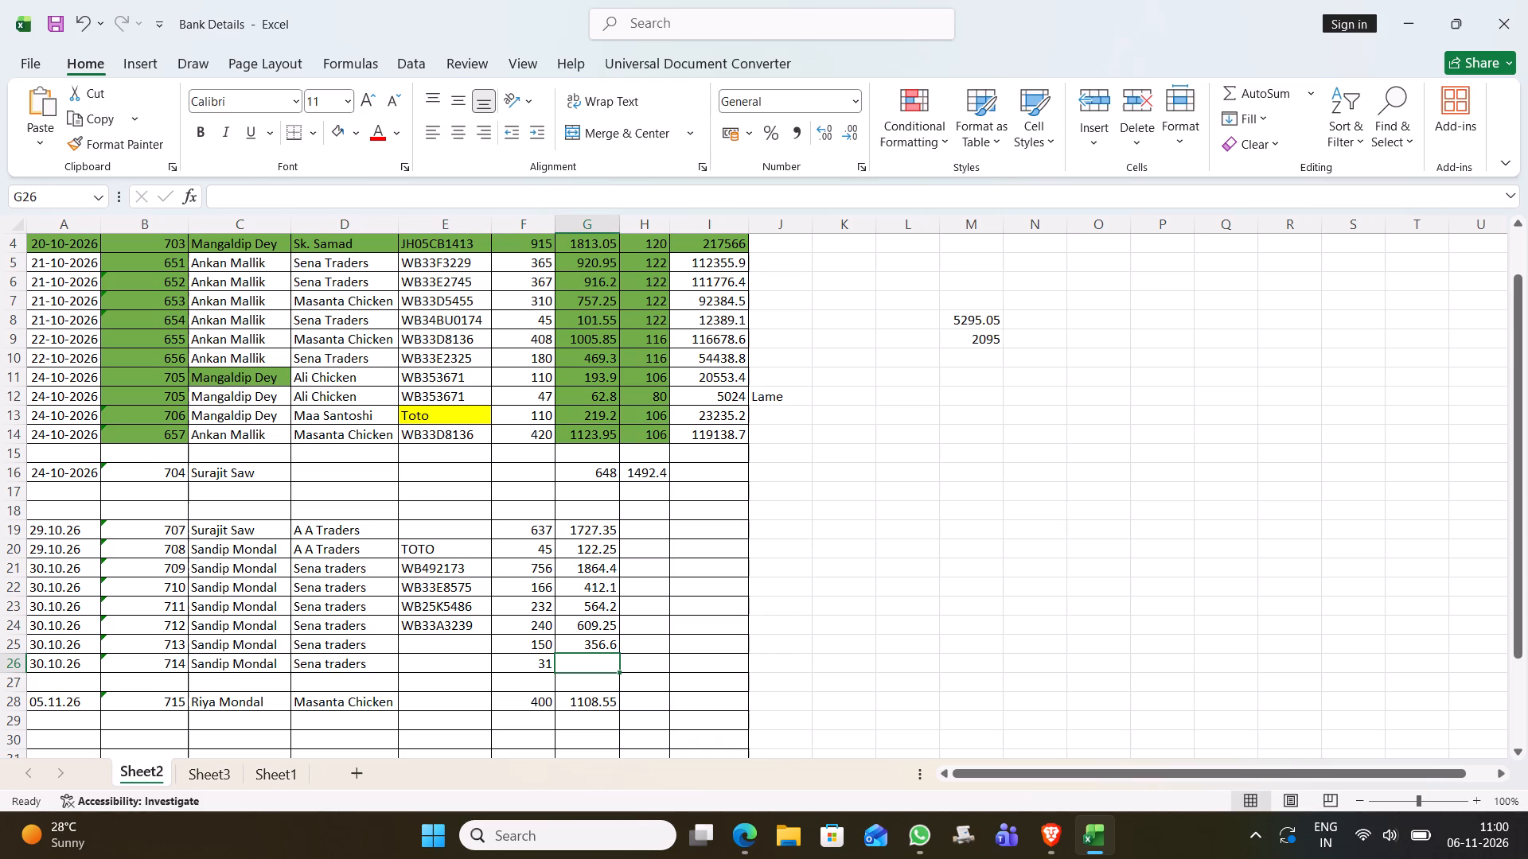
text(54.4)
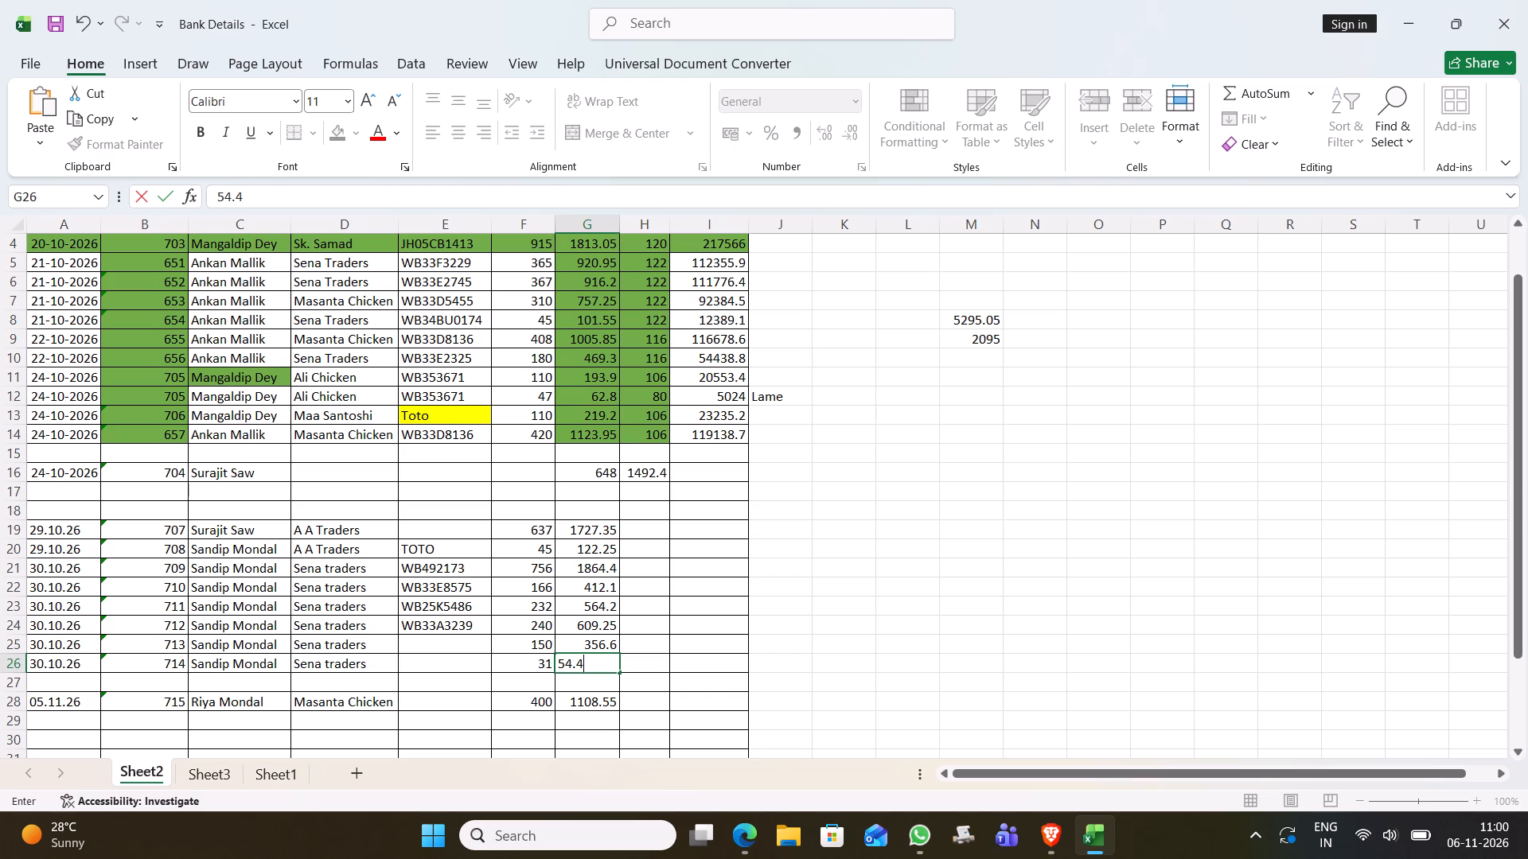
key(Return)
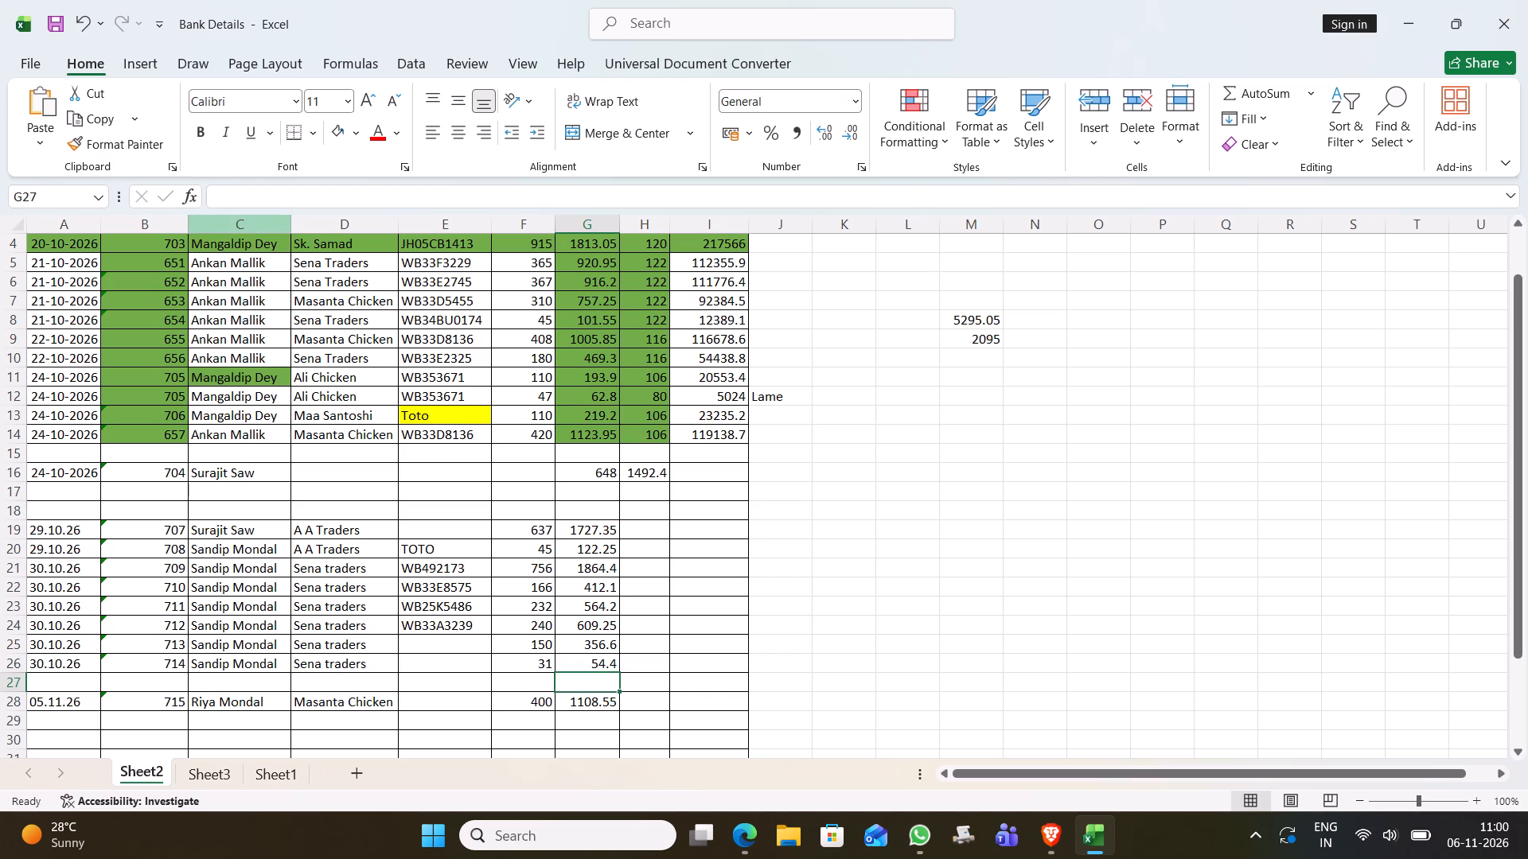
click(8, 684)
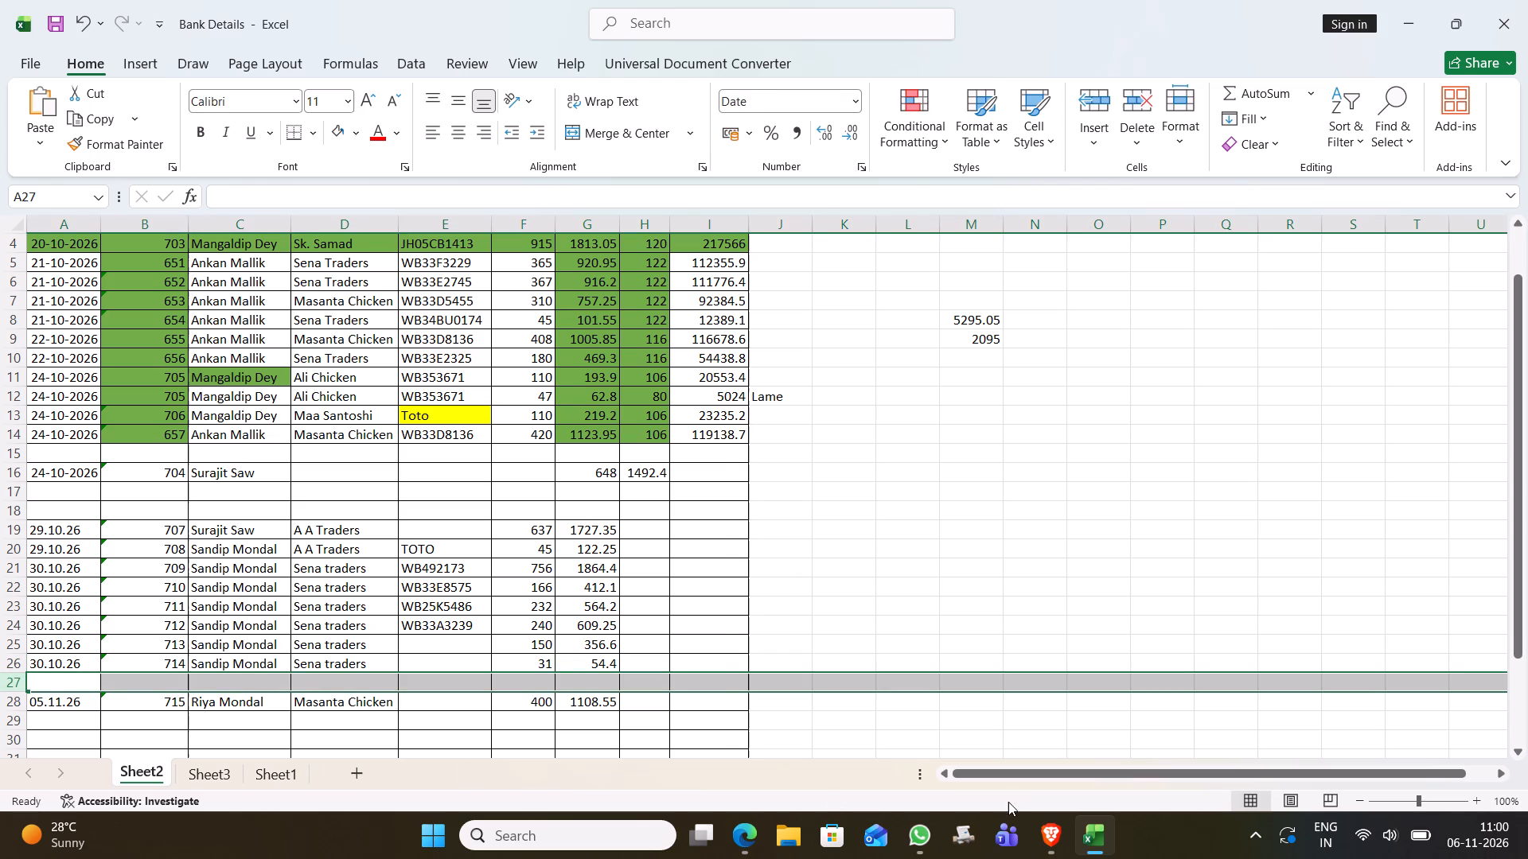
Switch to the Brave browser, pause the YouTube song video, and return to the Bank Details workbook.
click(1039, 690)
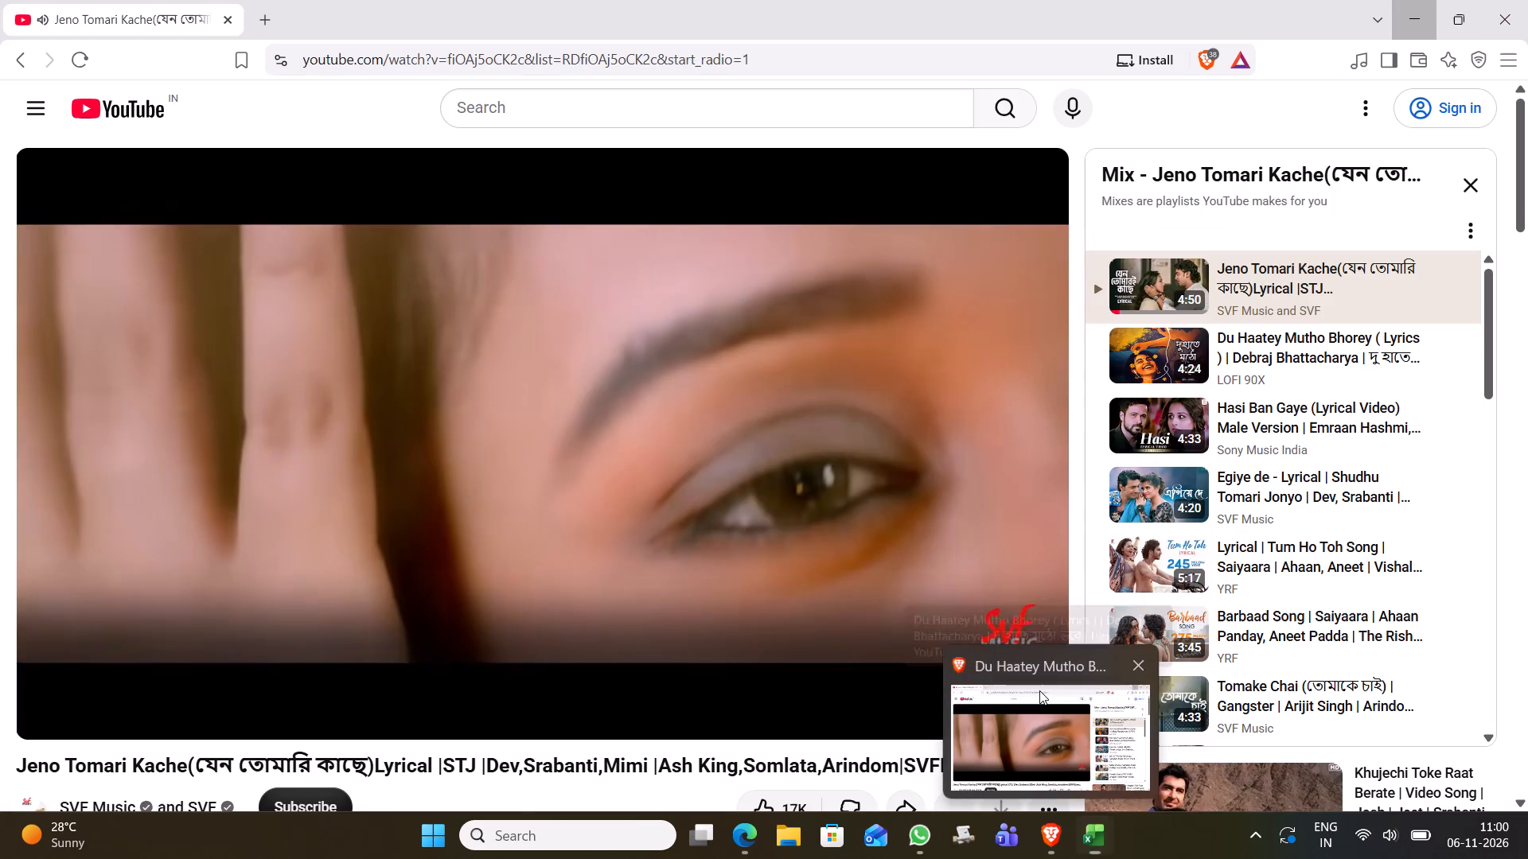
click(575, 441)
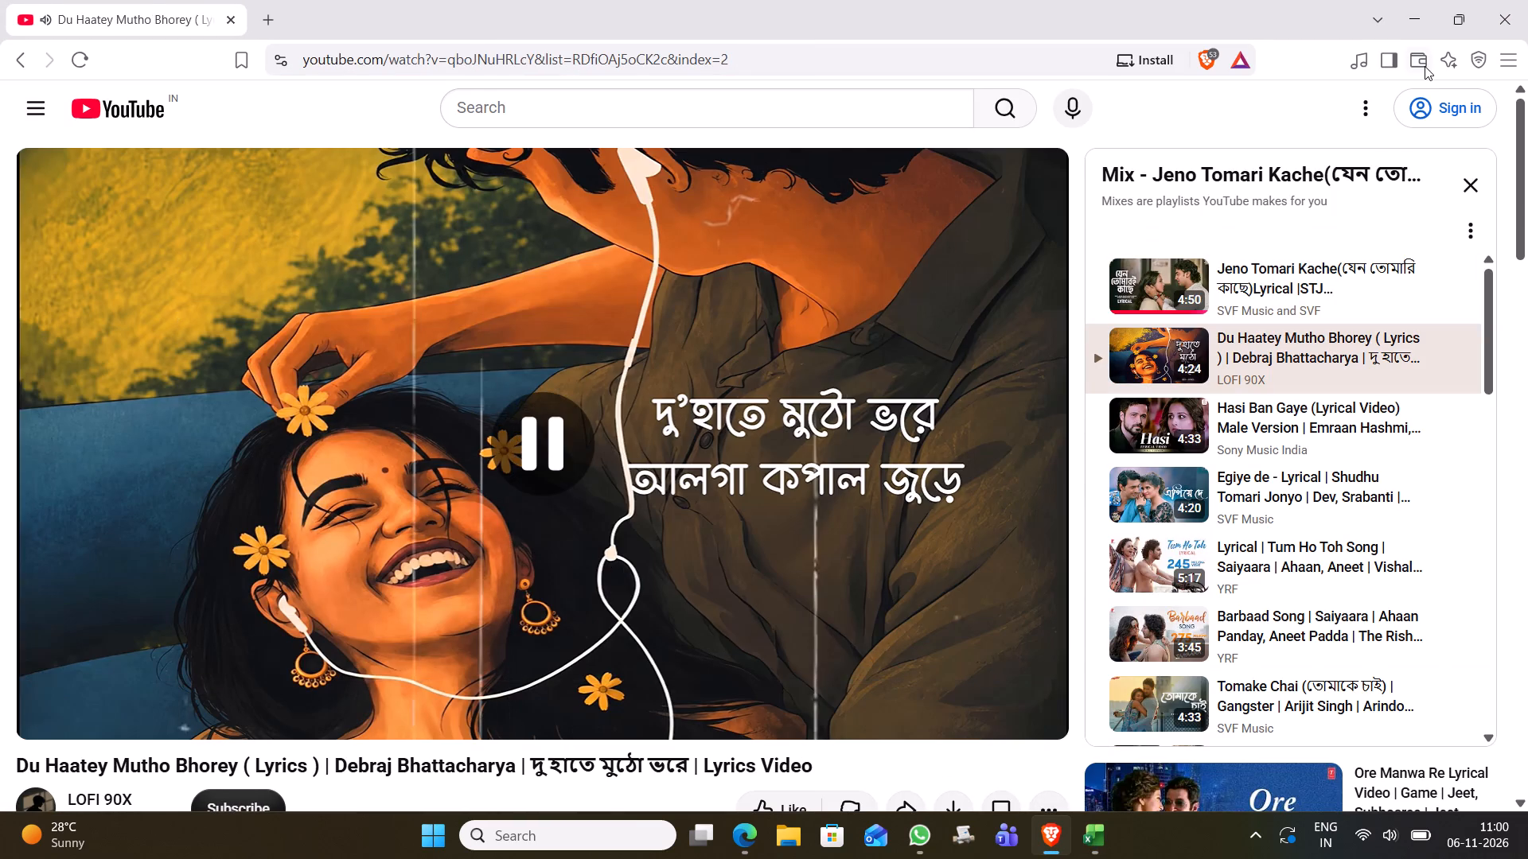
click(1423, 23)
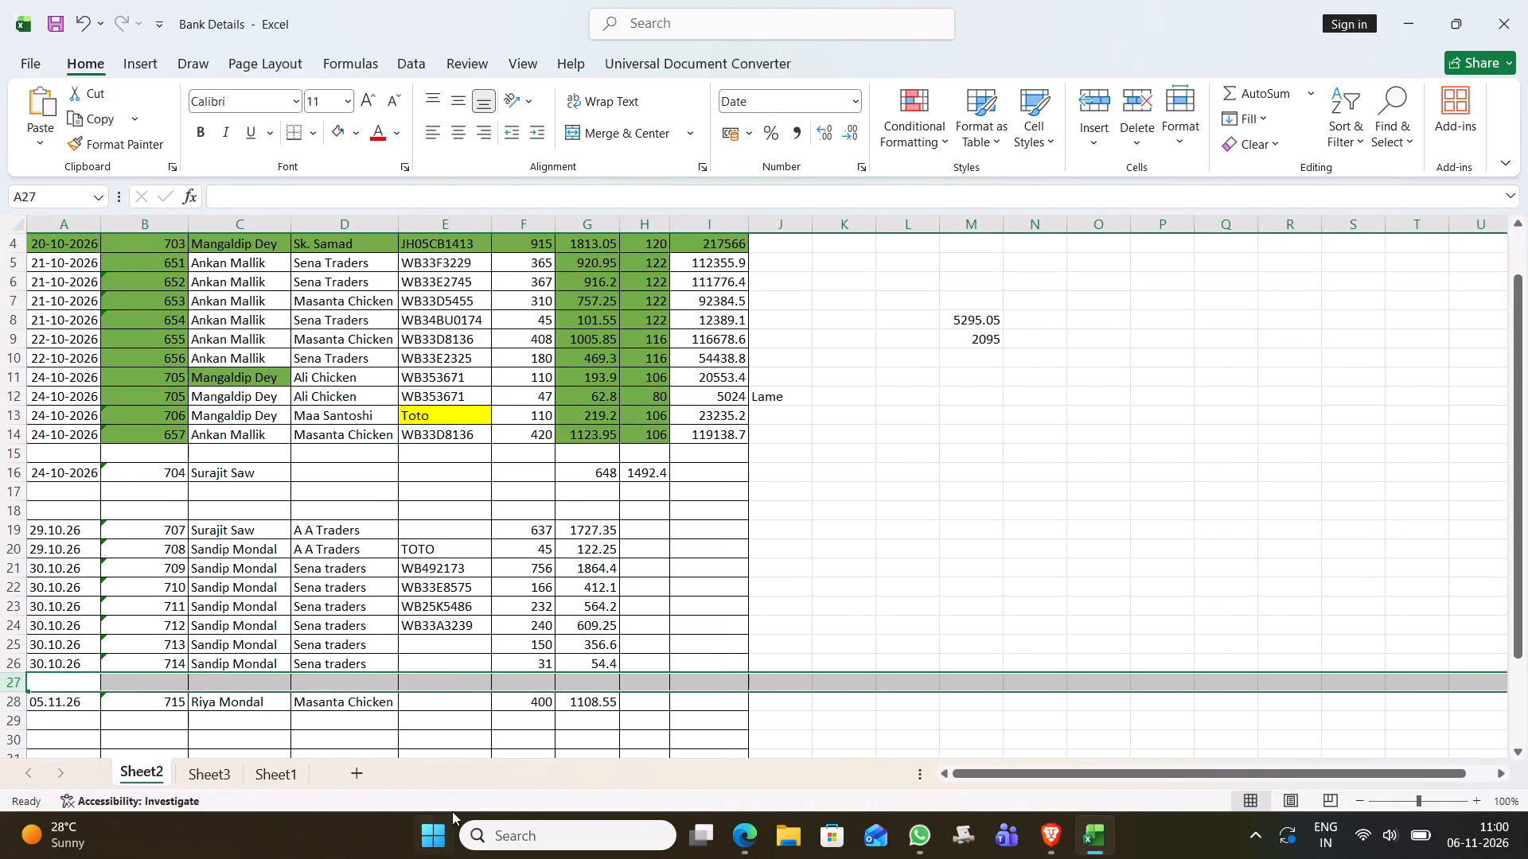
Delete the leftover blank row 27 between the chalan 714 and chalan 715 entries.
click(0, 683)
key(ctrl+minus)
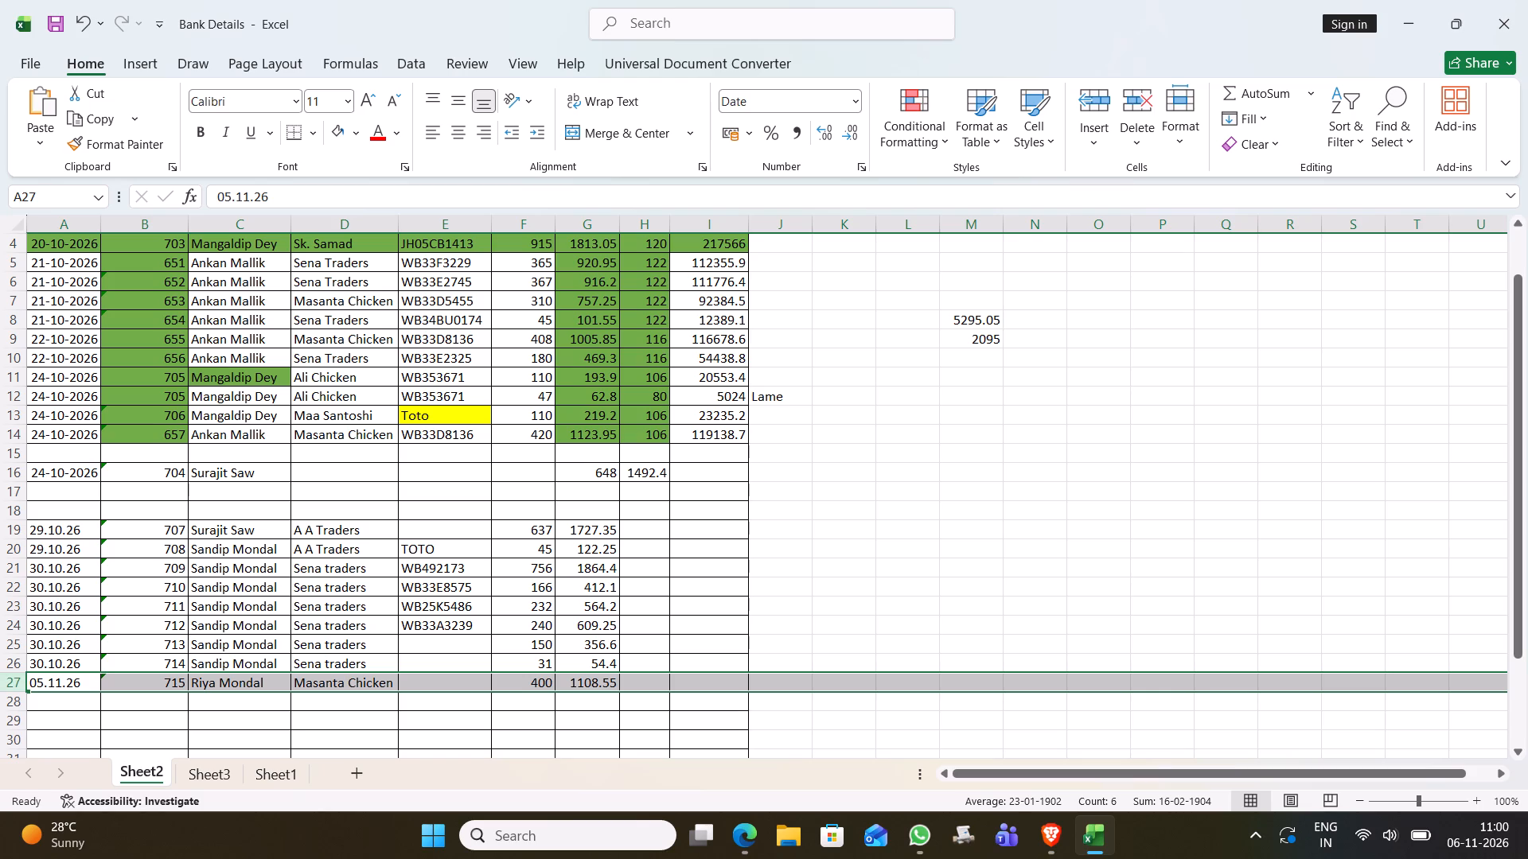
Save the Bank Details workbook and clear the row selection.
triple_click(53, 21)
double_click(53, 21)
click(896, 642)
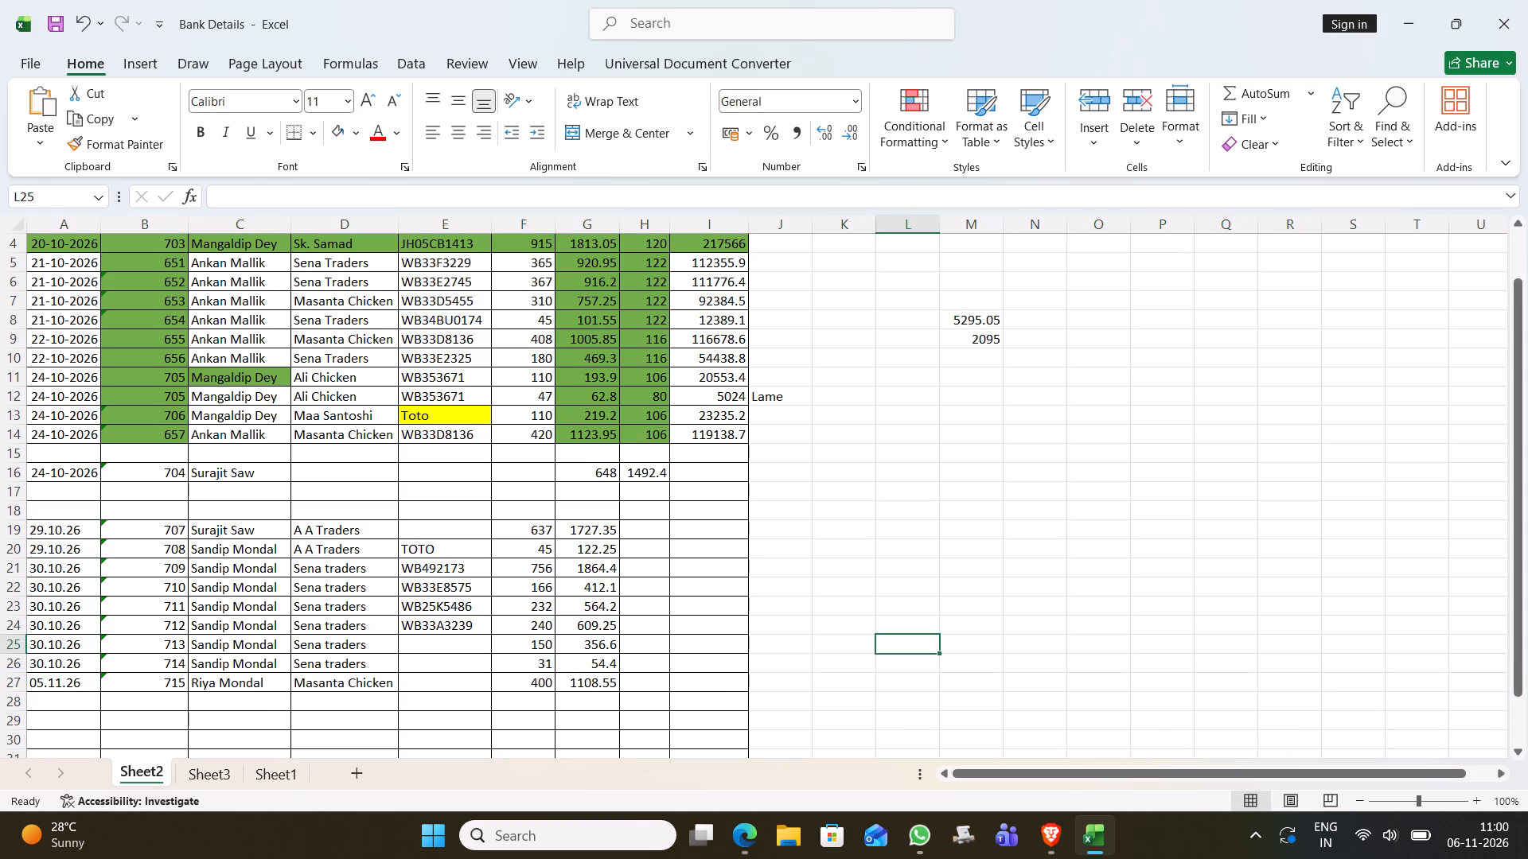
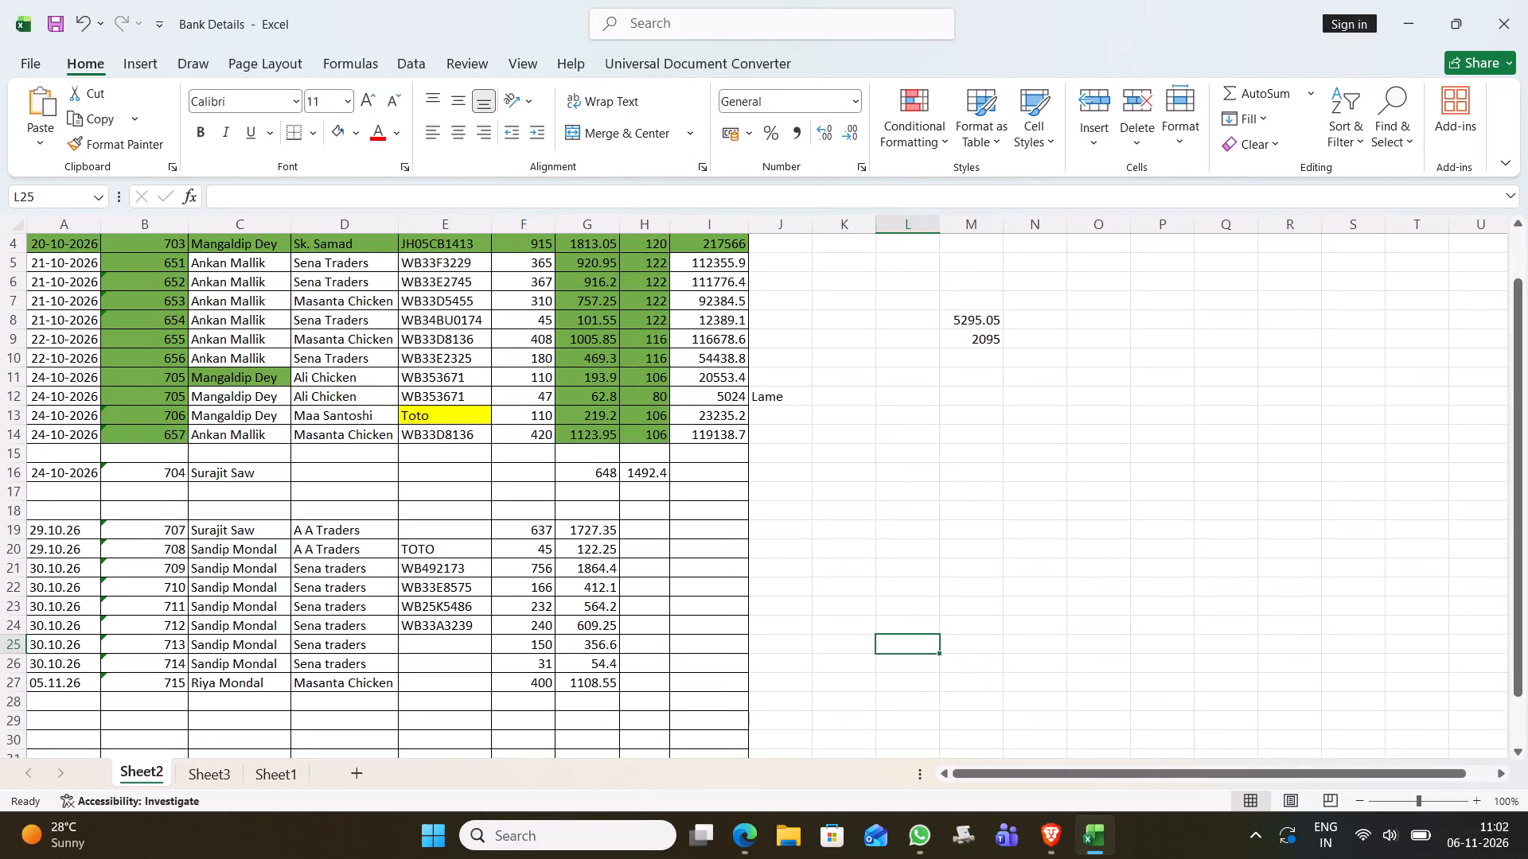
Start a new entry in row 28 with the date 06.11.26 and chalan number 716.
scroll(142, 722, down, 1)
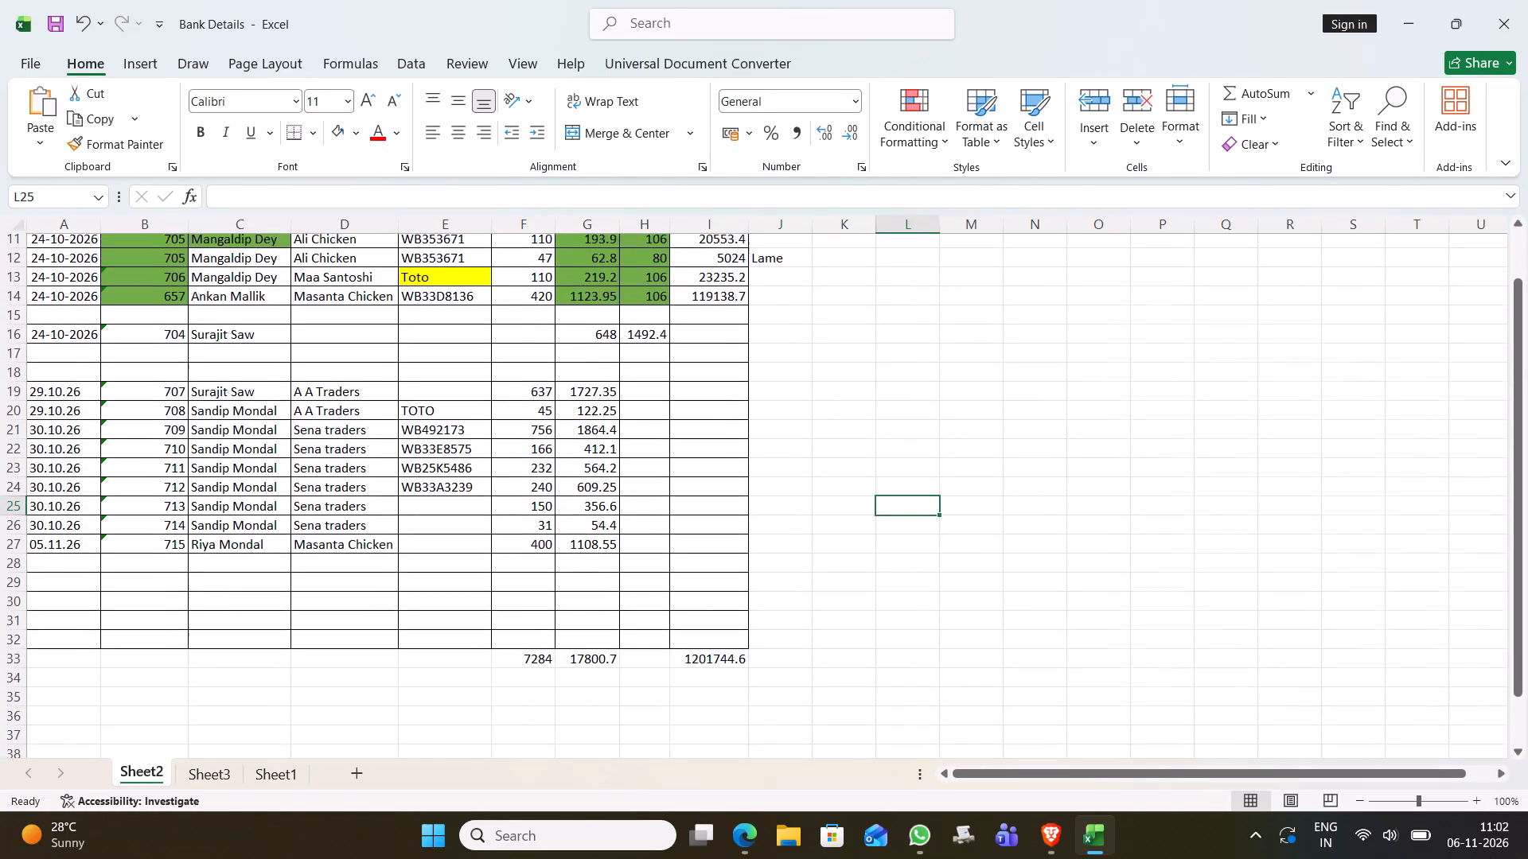
scroll(142, 722, down, 1)
click(66, 575)
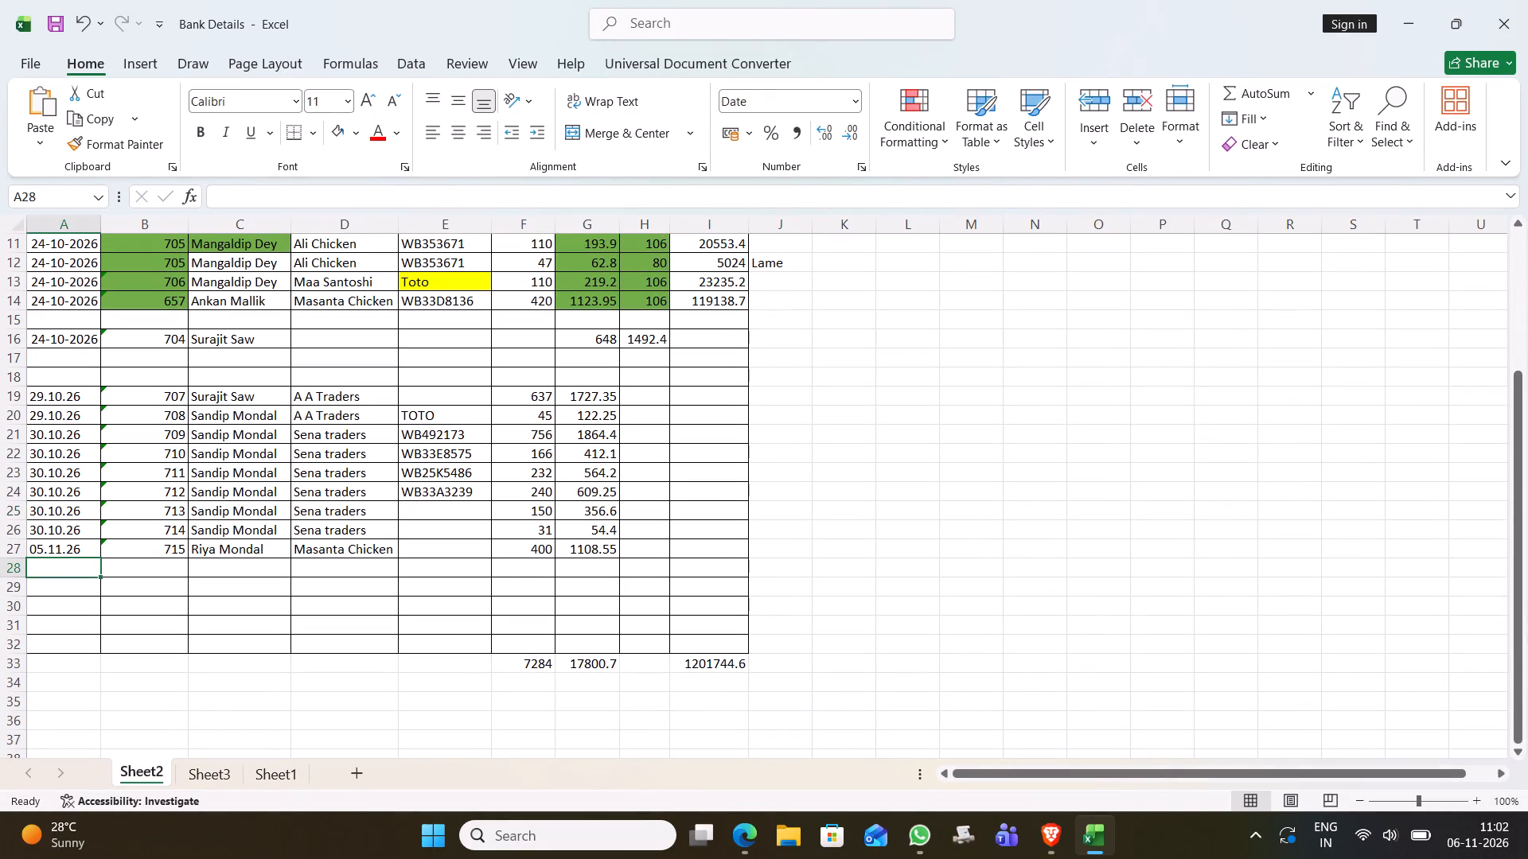
key(ctrl+d)
click(235, 193)
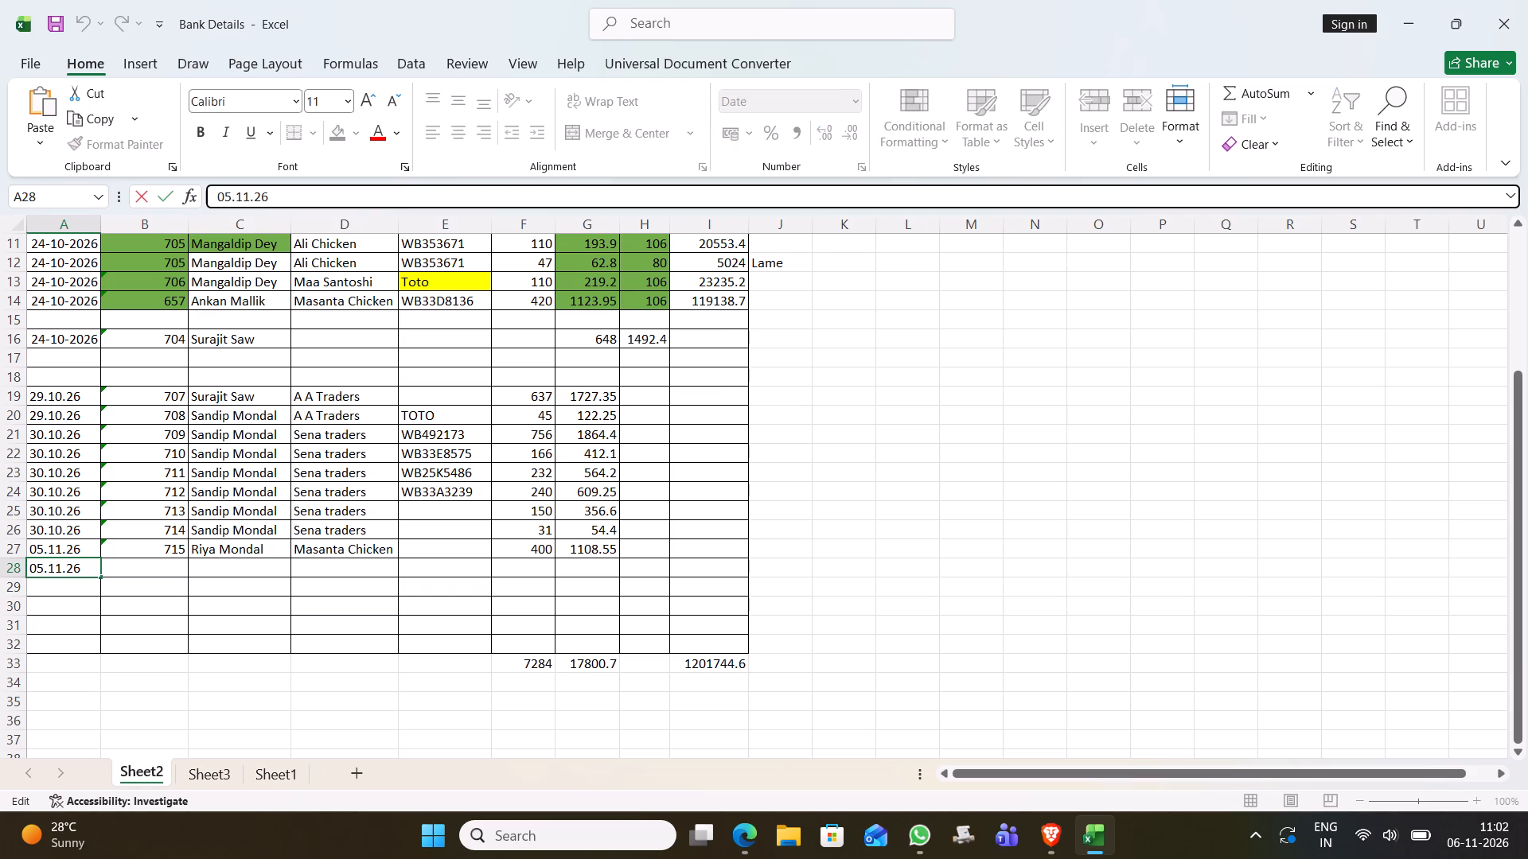
key(Left)
key(BackSpace)
key(6)
key(Return)
key(Up)
key(Right)
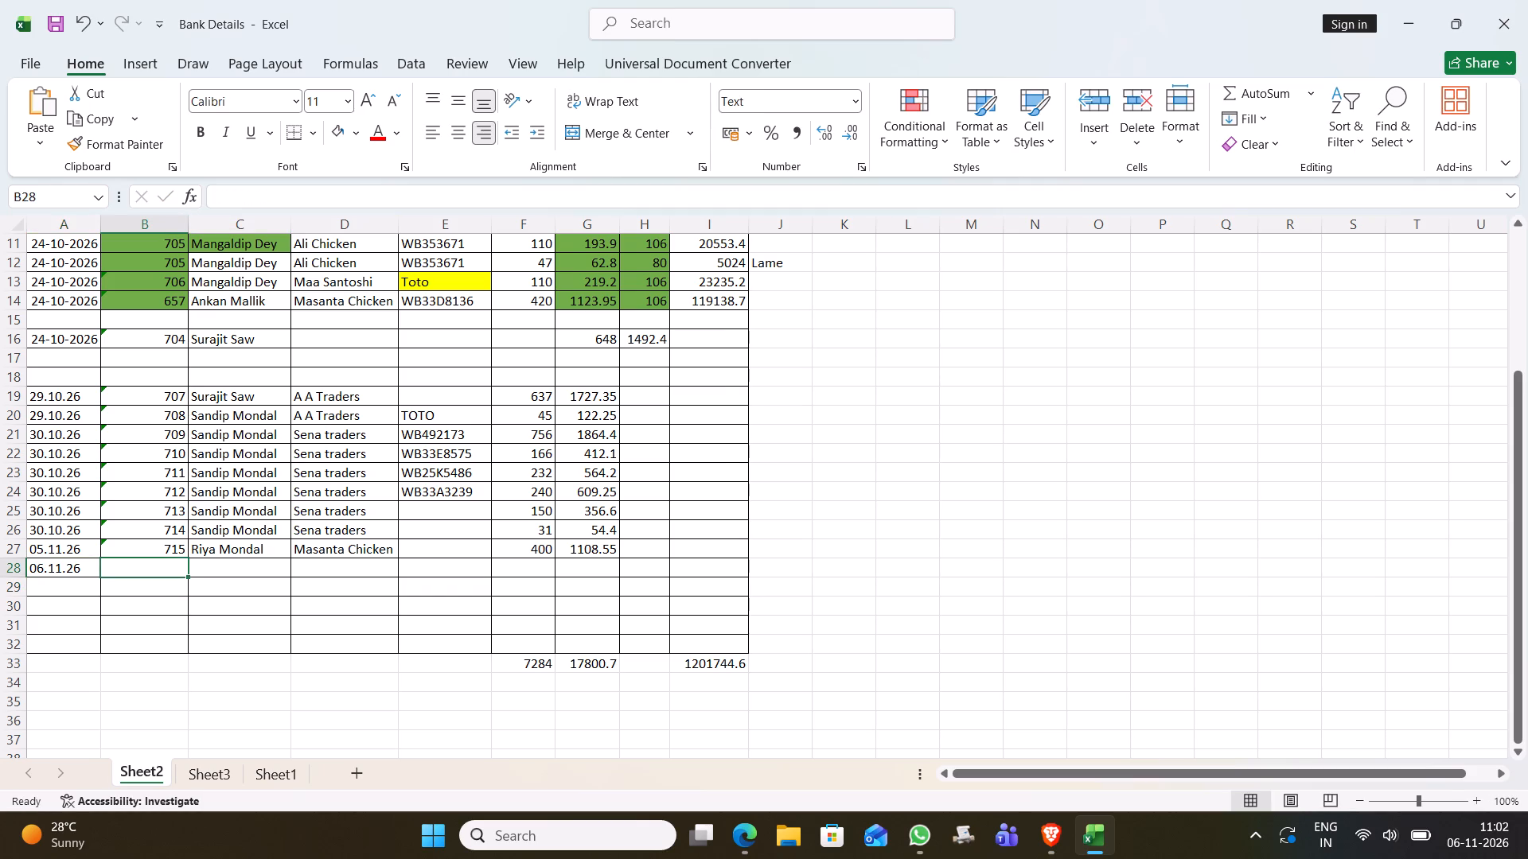
text(716)
key(Right)
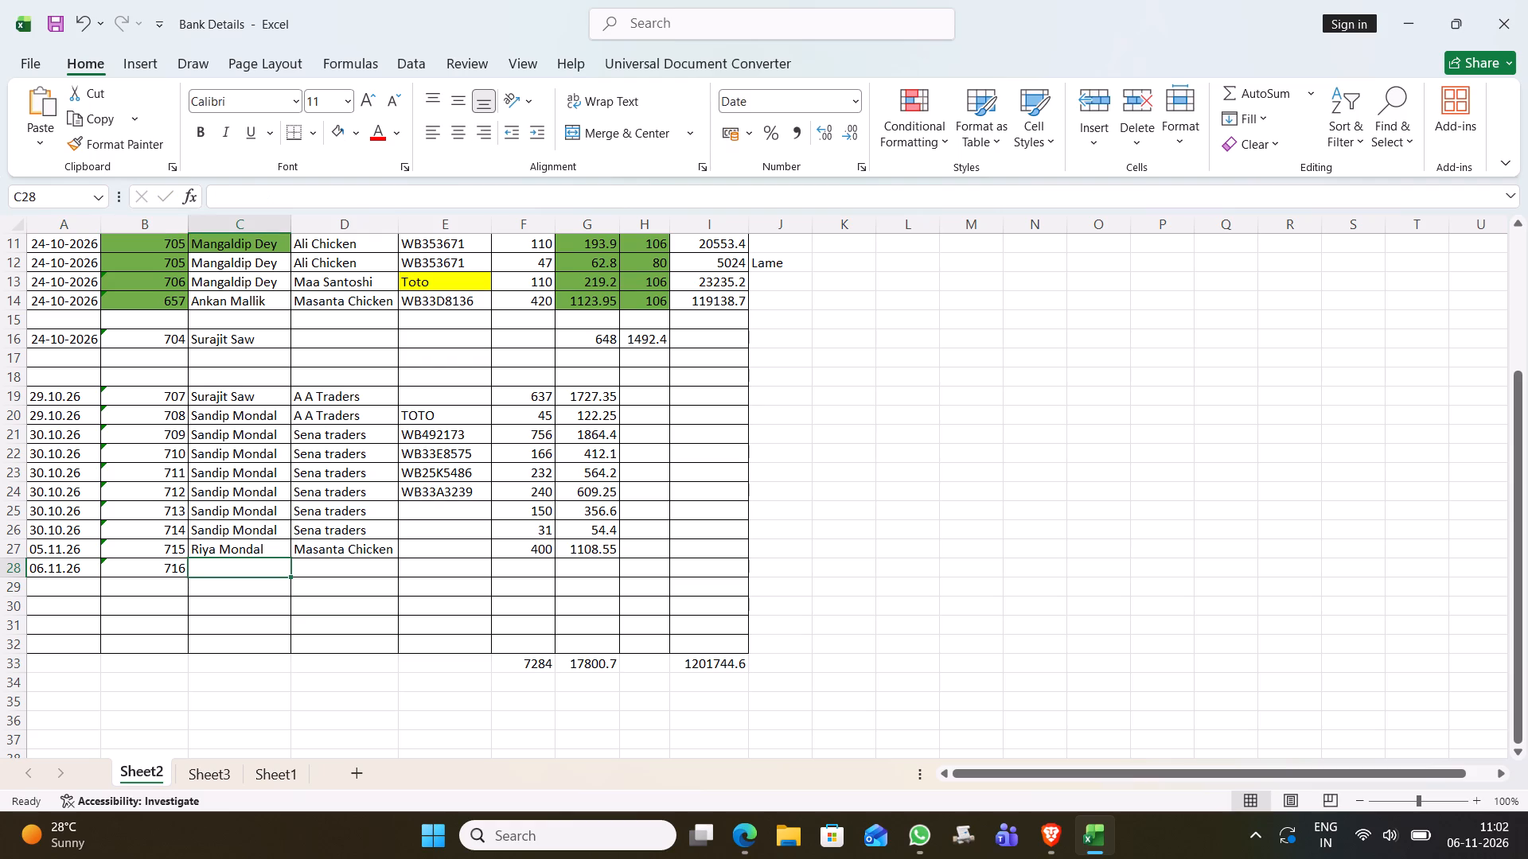
Complete row 28 with the same name as row 27, buyer Masanta Chicken, 490 Pis and weight 1489, leaving car number blank.
text(ri)
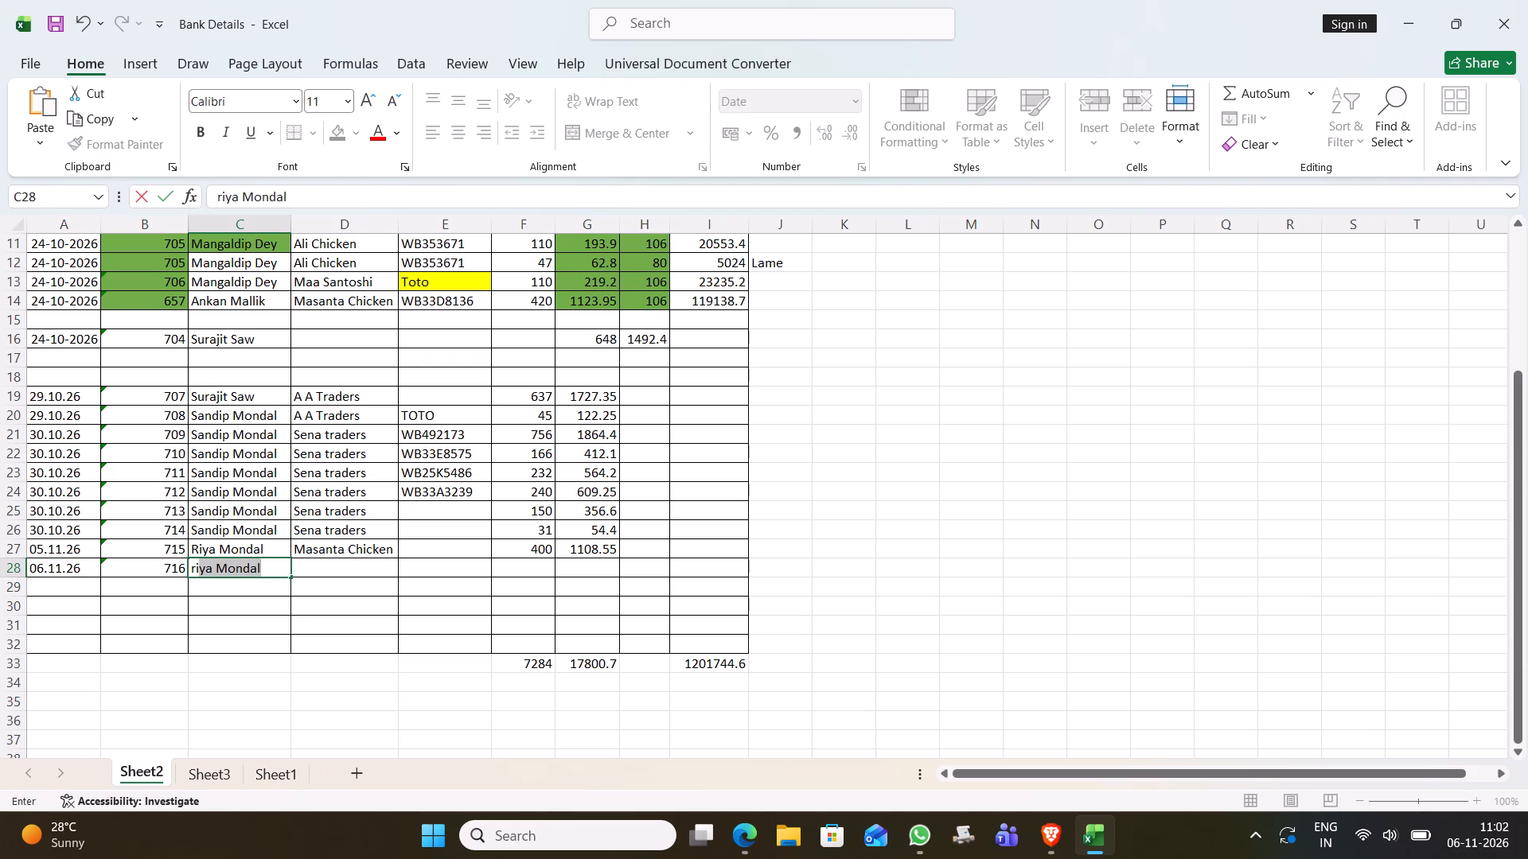
key(Return)
key(Up)
key(Right)
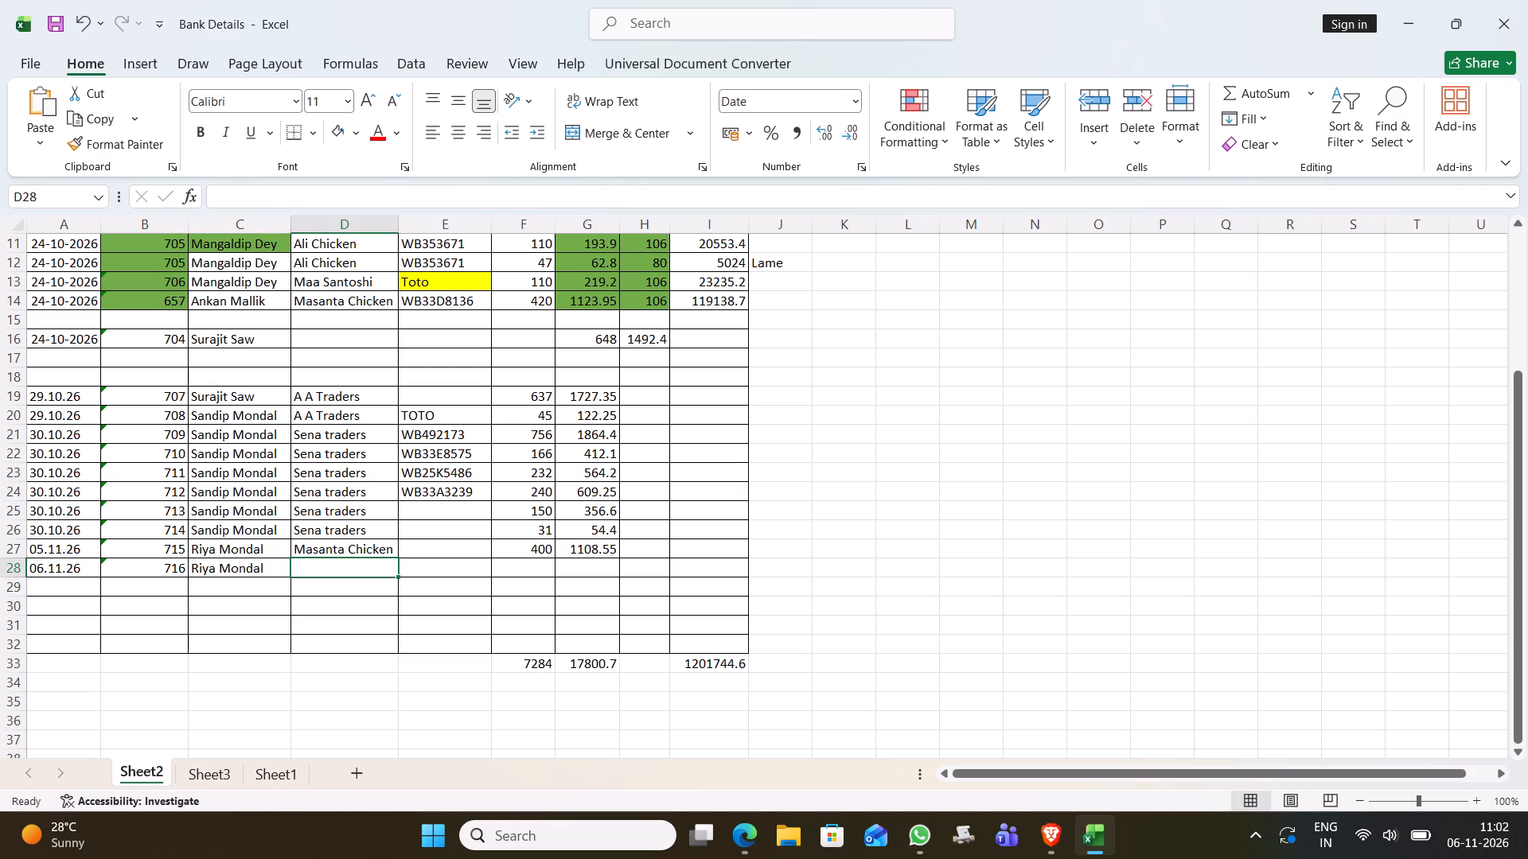
key(ctrl+d)
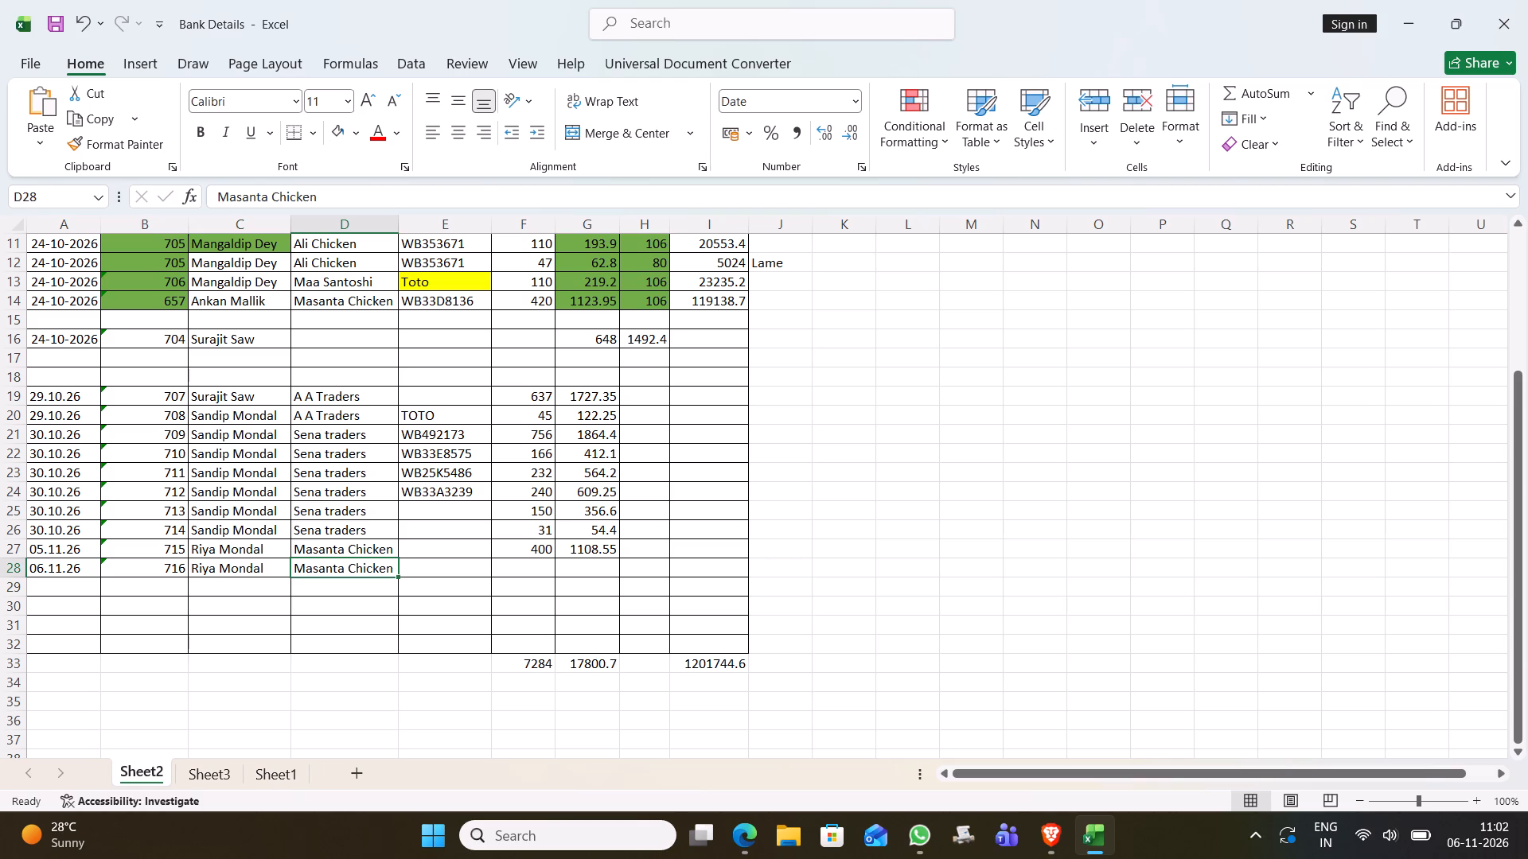
key(Right)
key(Right)
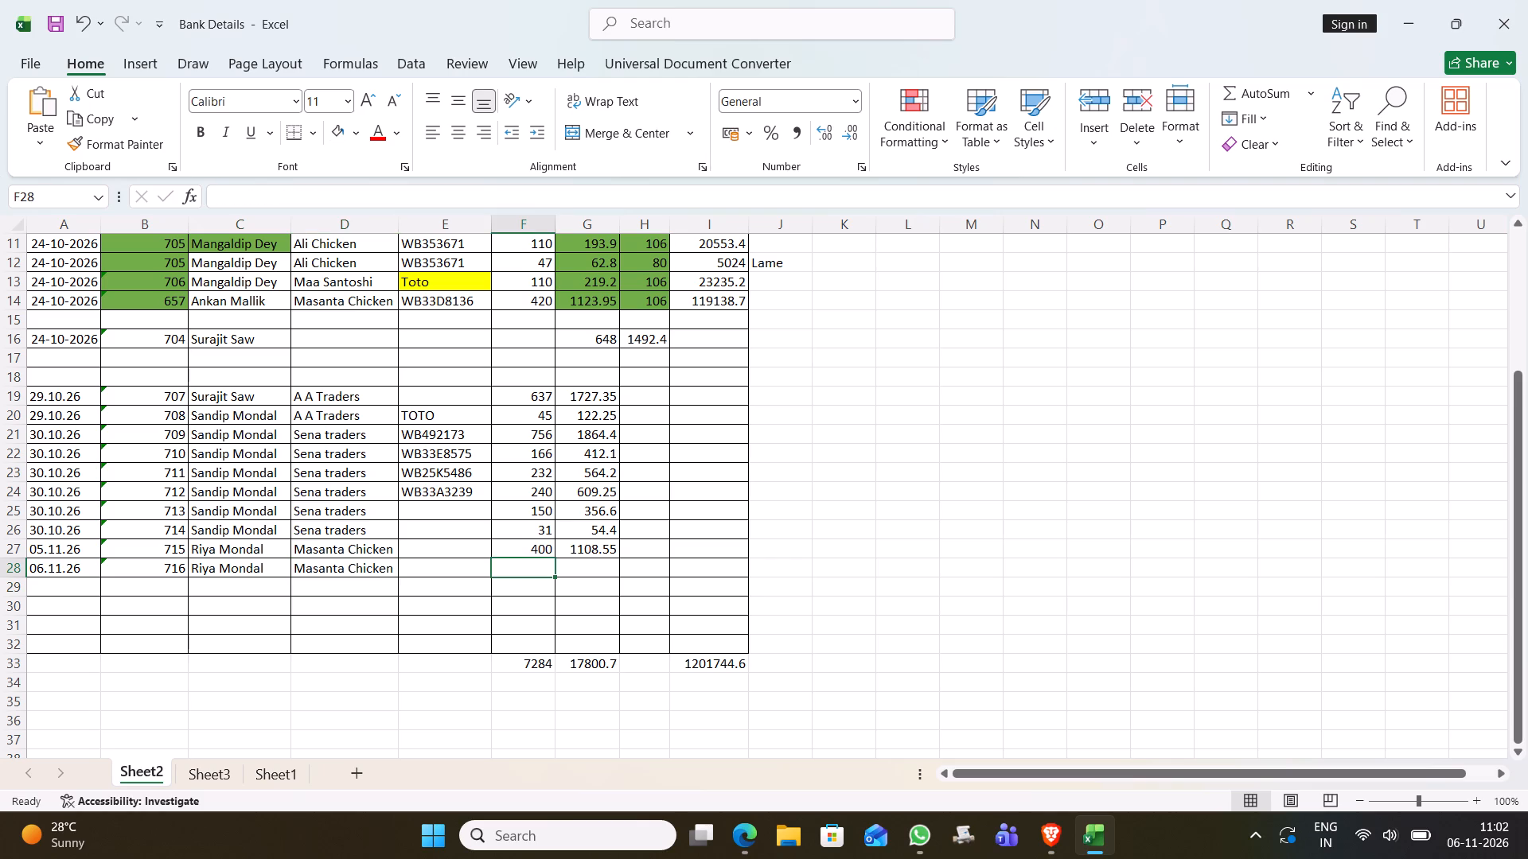
text(490)
key(Right)
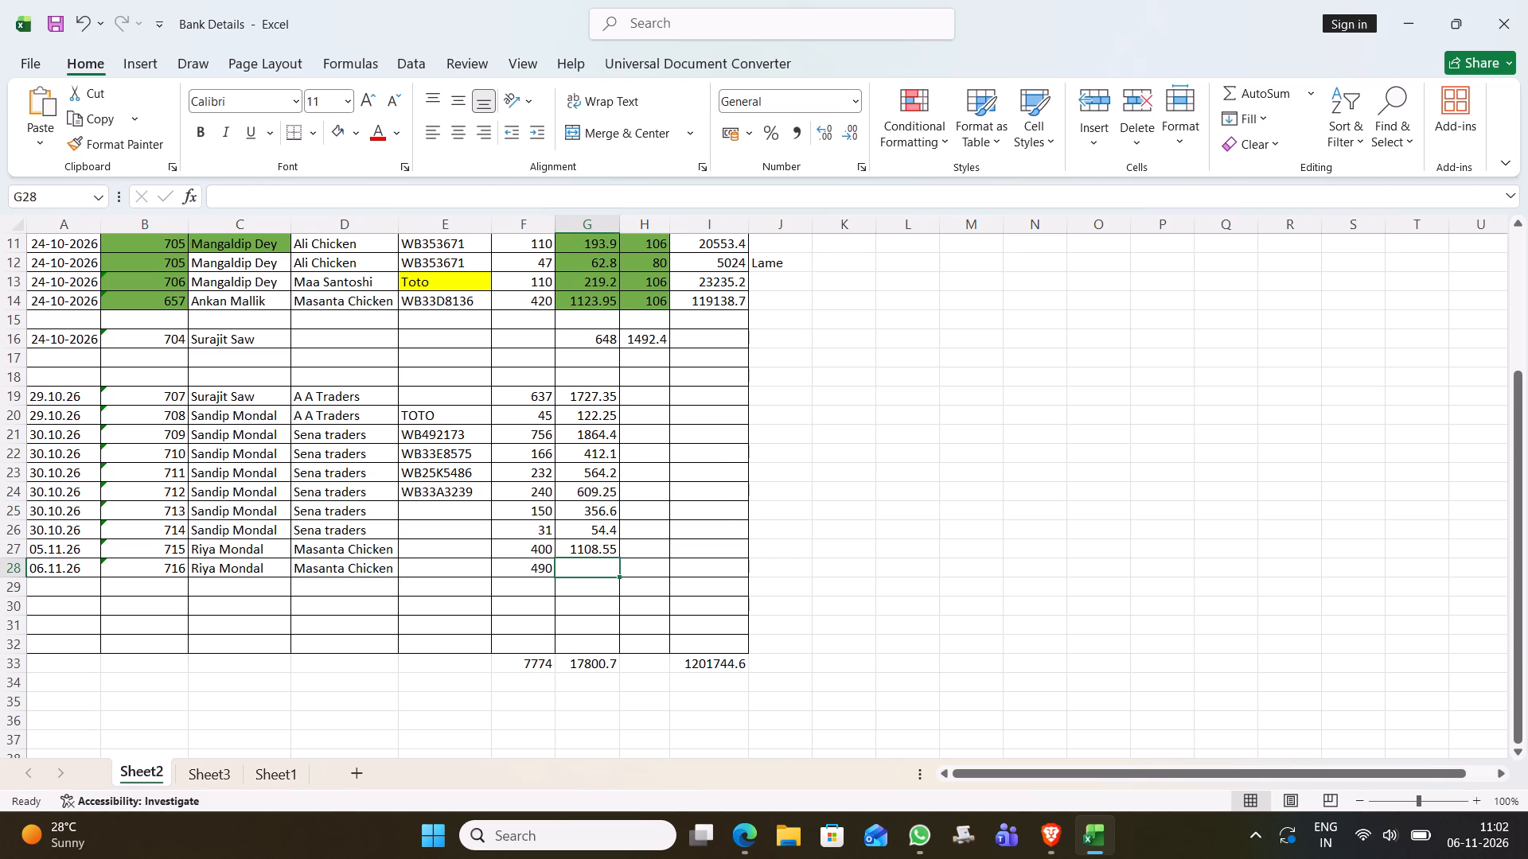
text(1489)
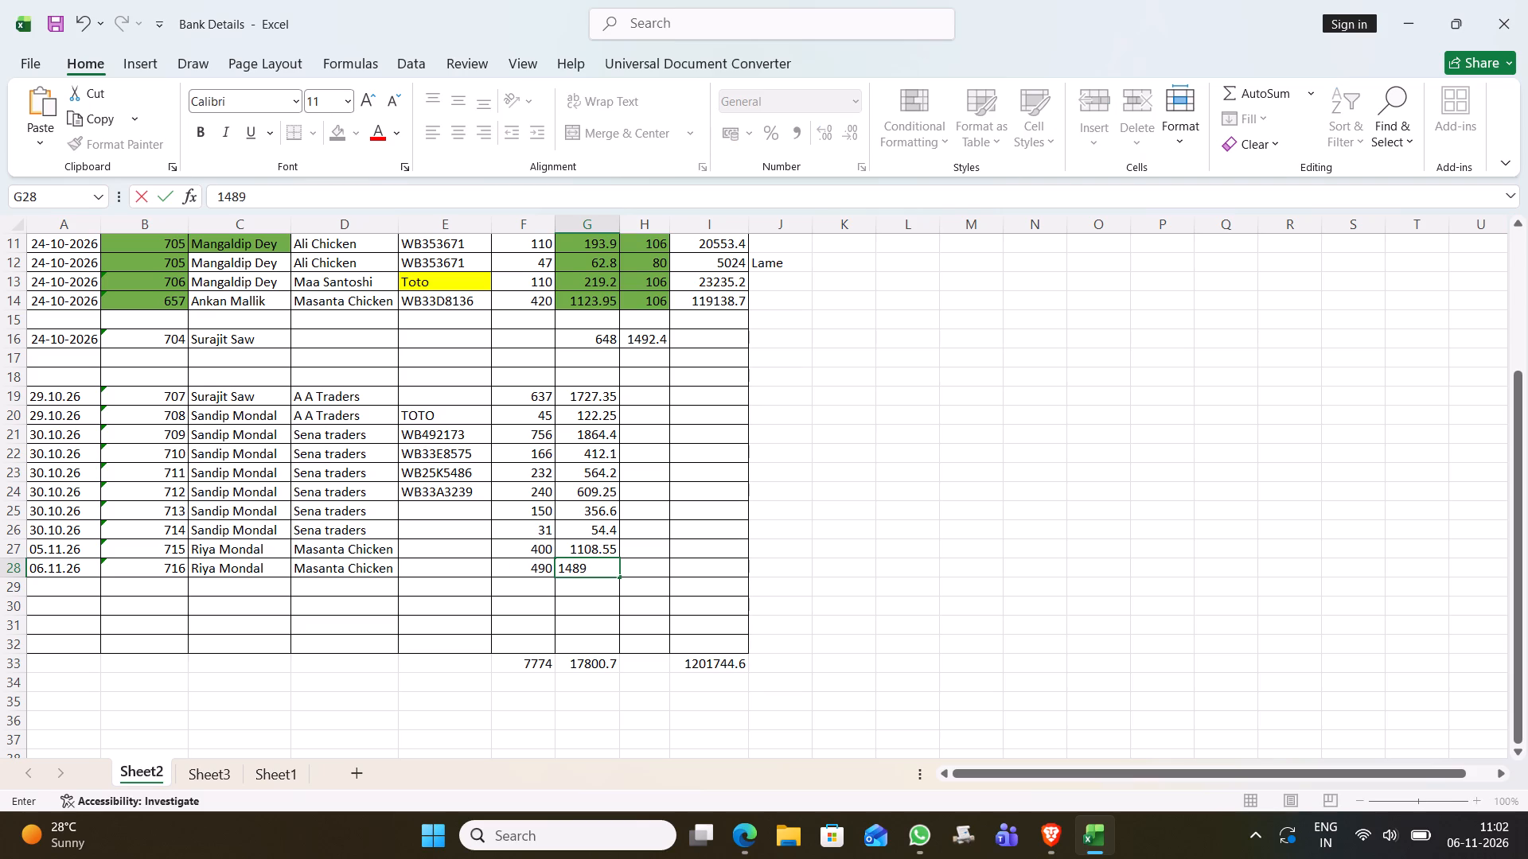
key(Return)
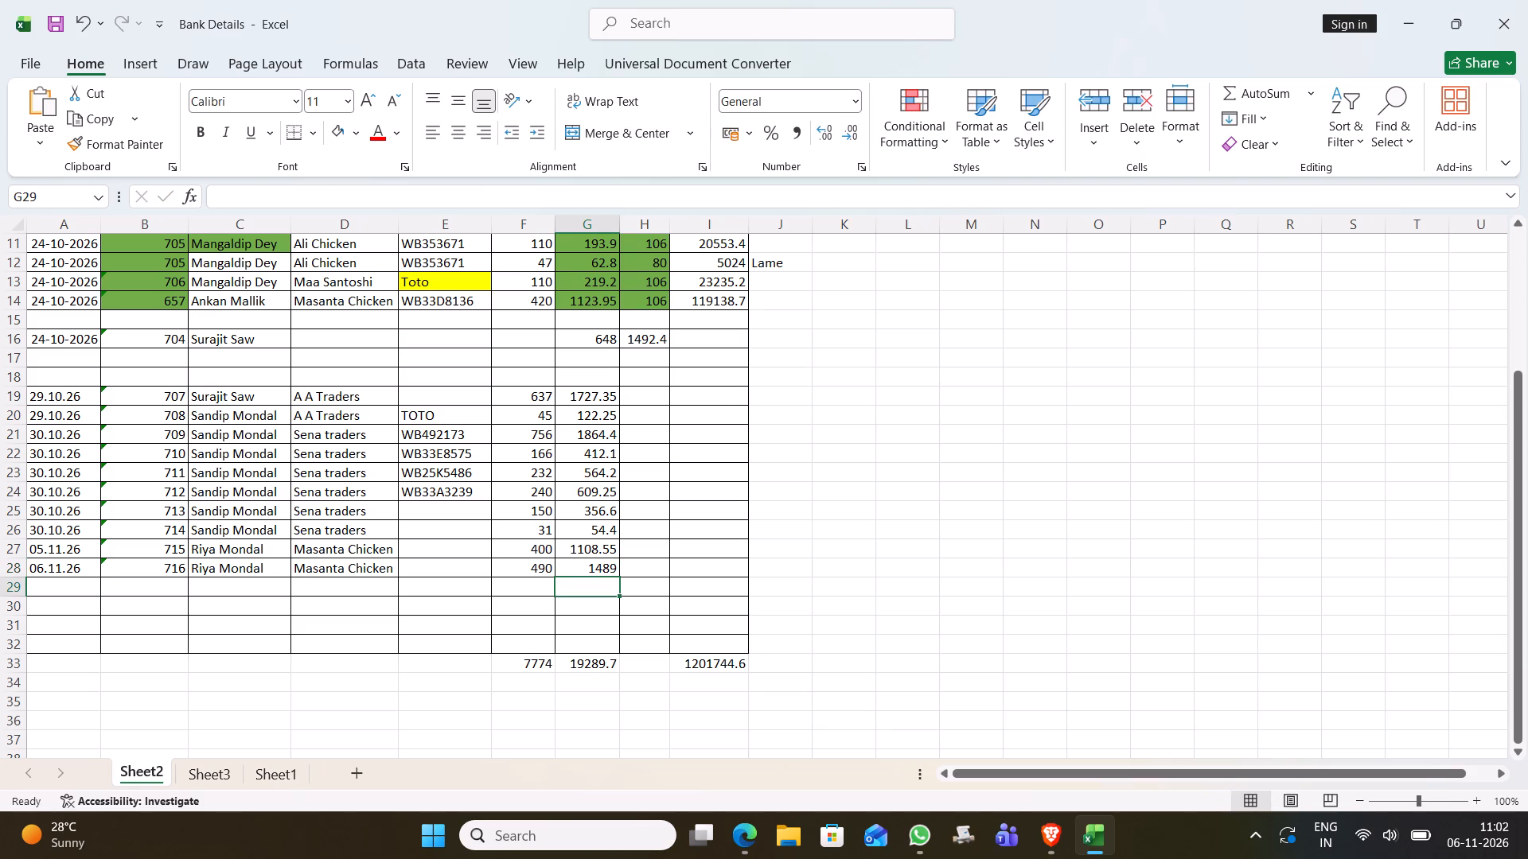
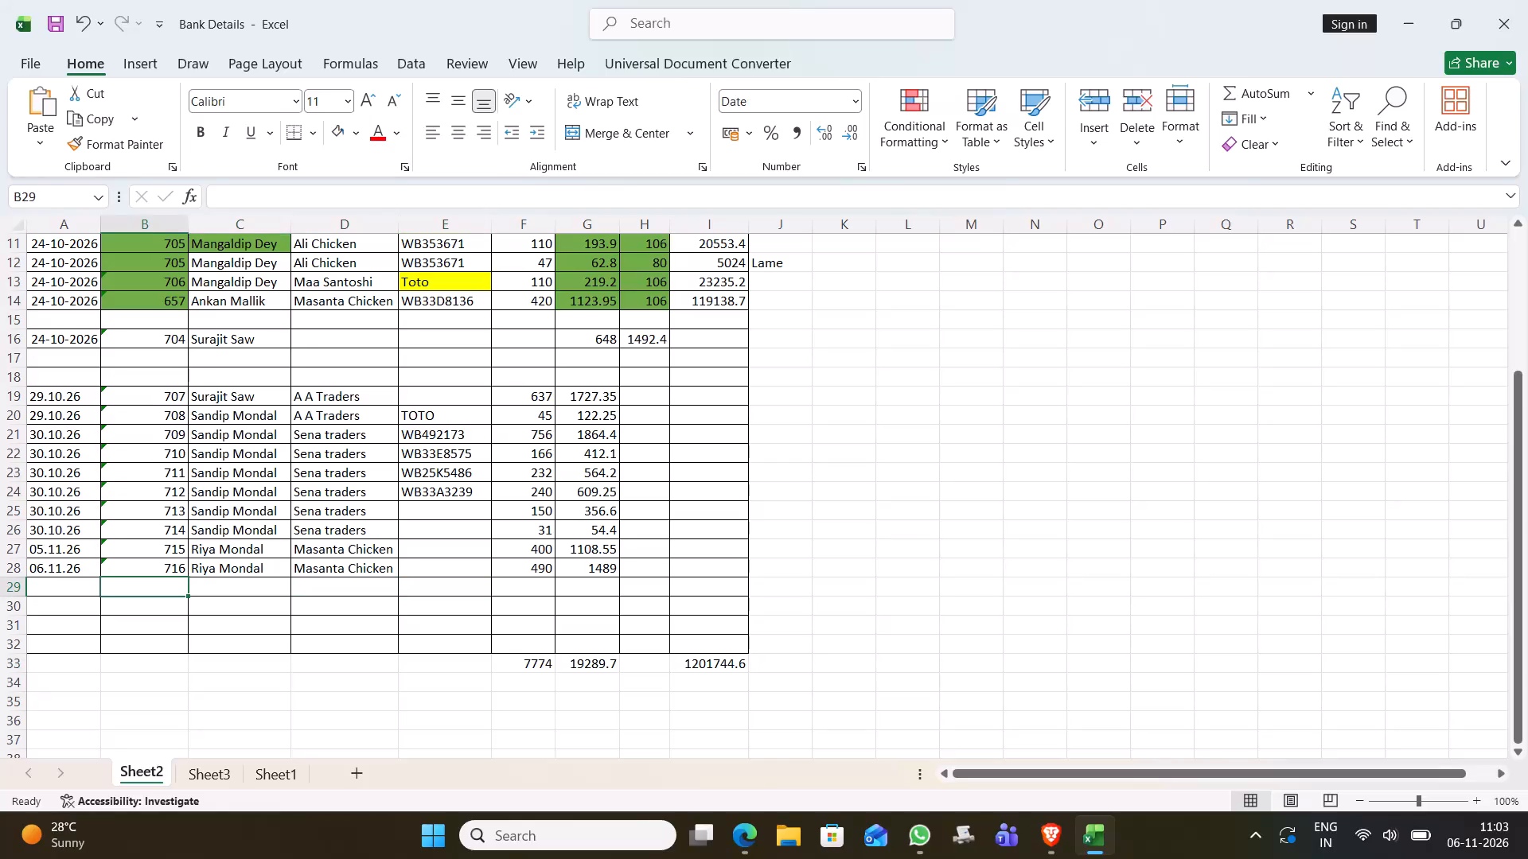
Start a new entry in row 29 with the date 06.11.26, chalan number 717 and the same name as row 28.
key(Left)
key(ctrl+d)
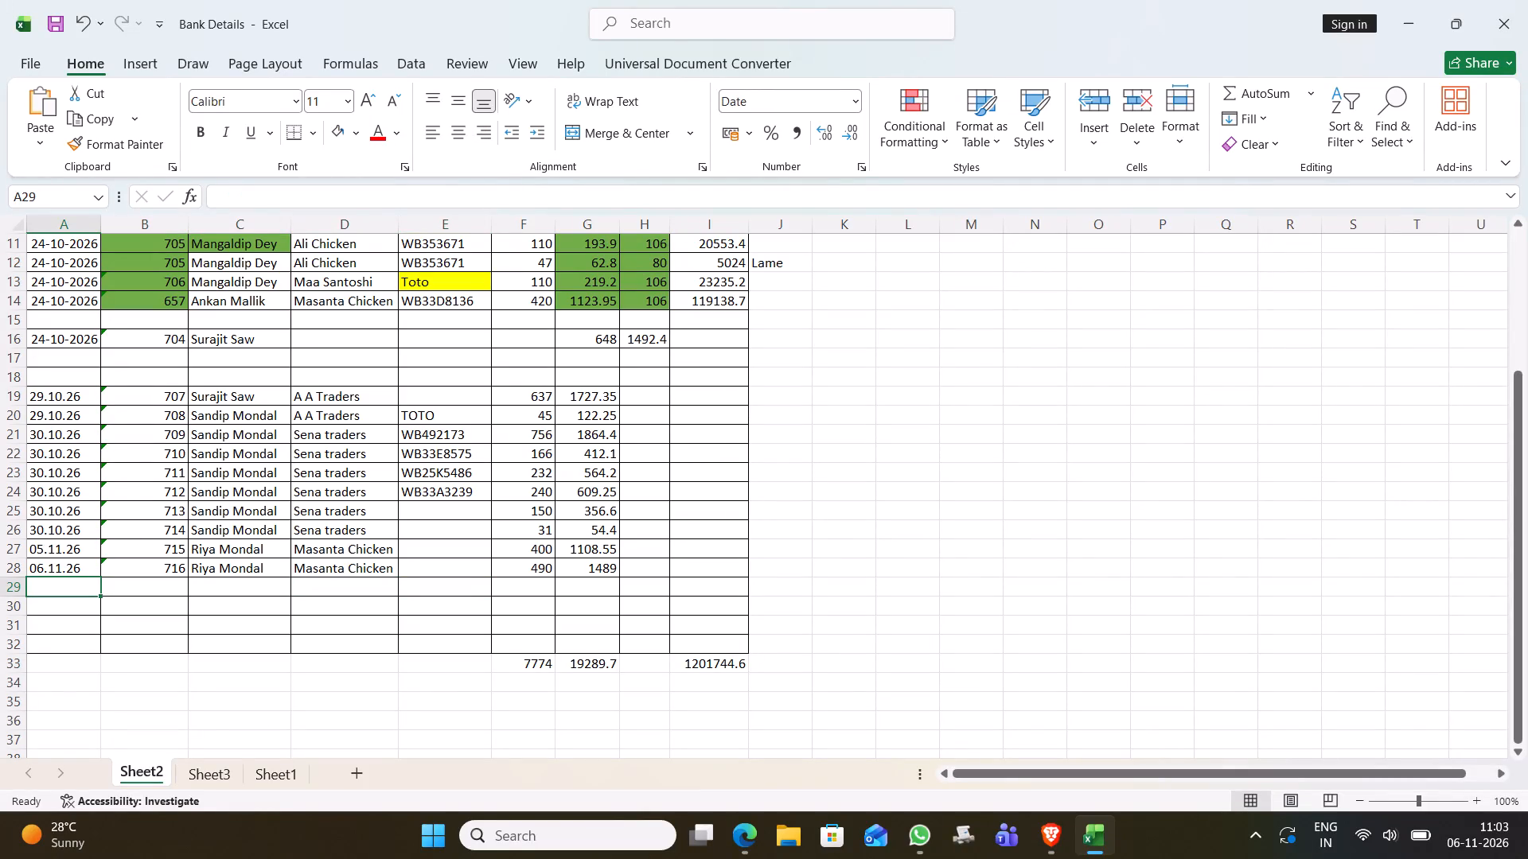
key(Right)
key(Right)
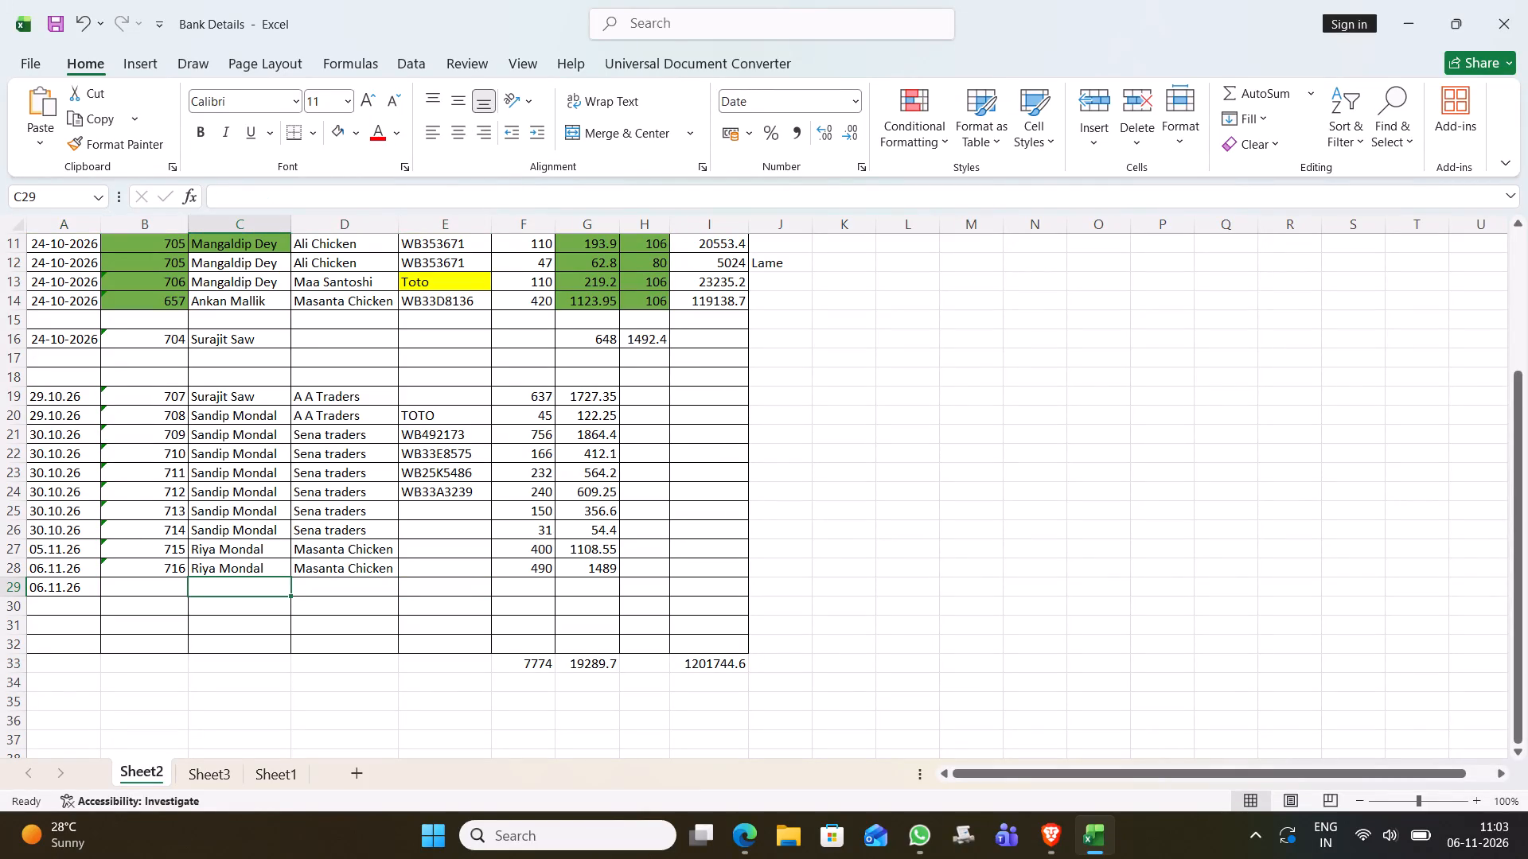
key(Left)
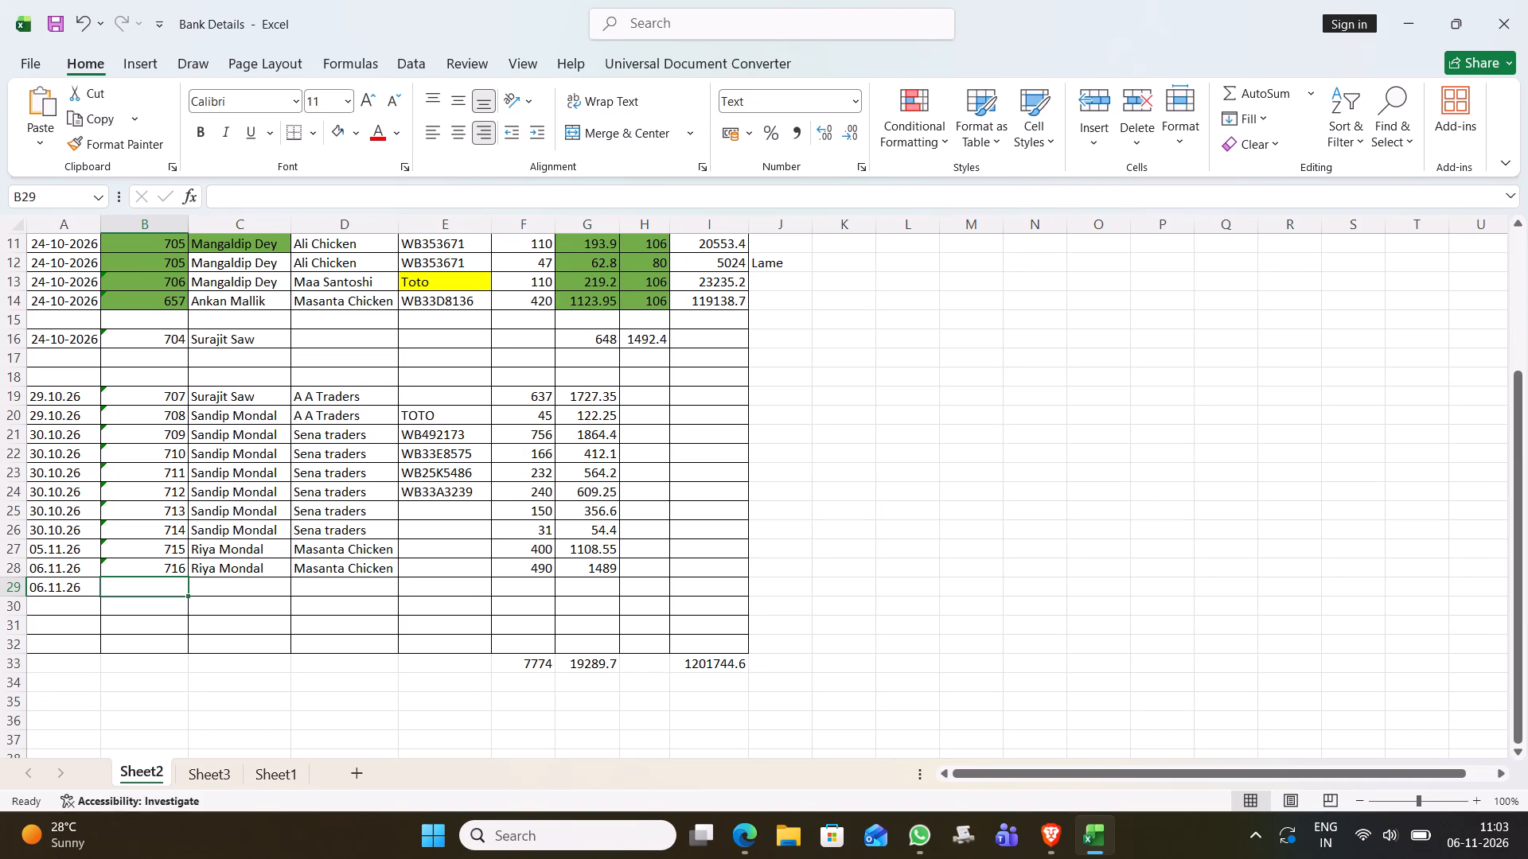
text(717)
key(Right)
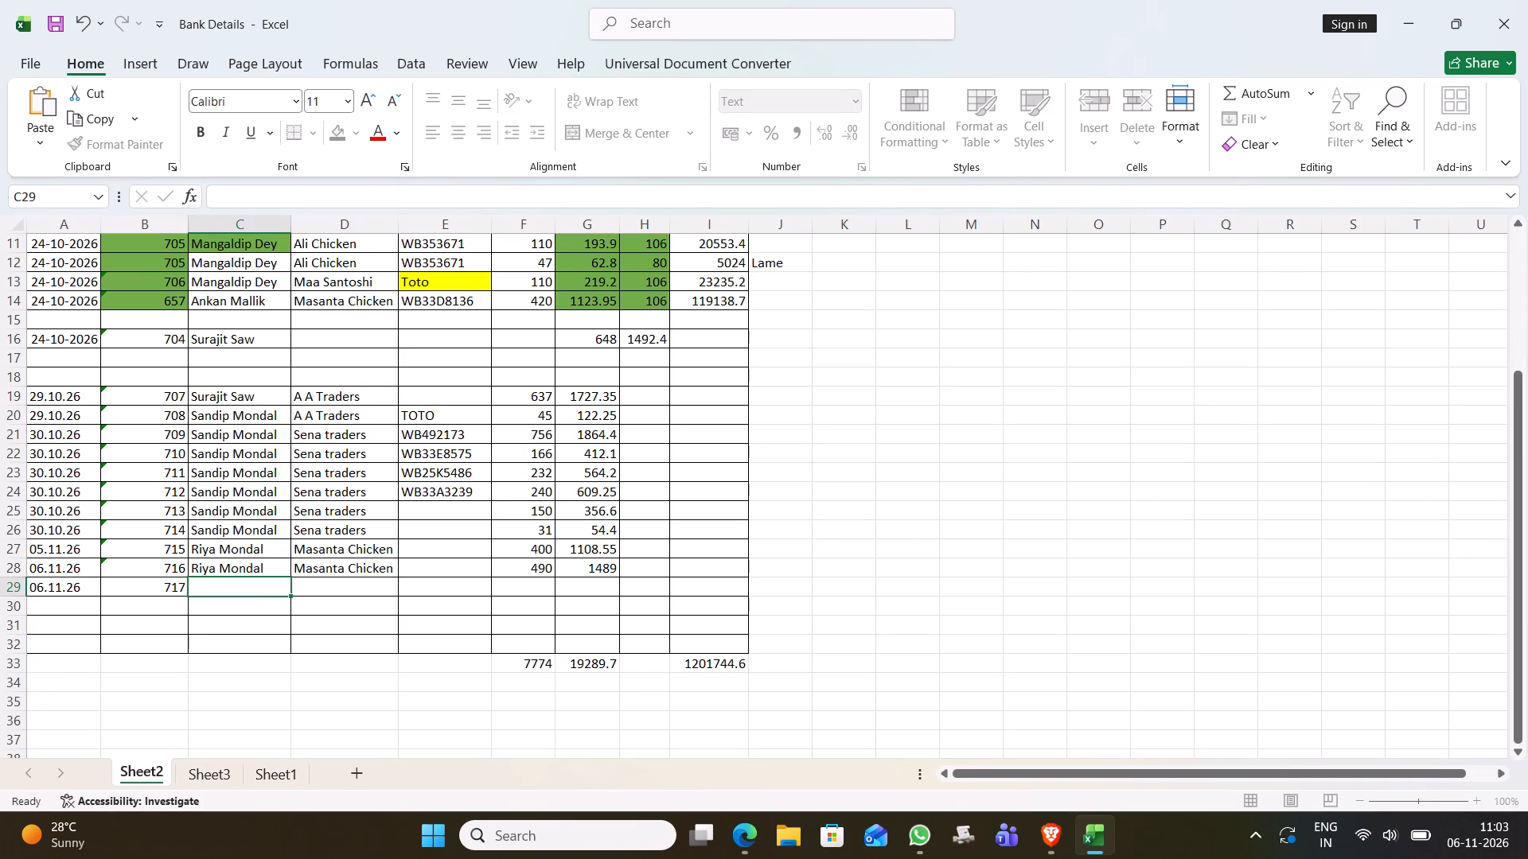
key(ctrl+d)
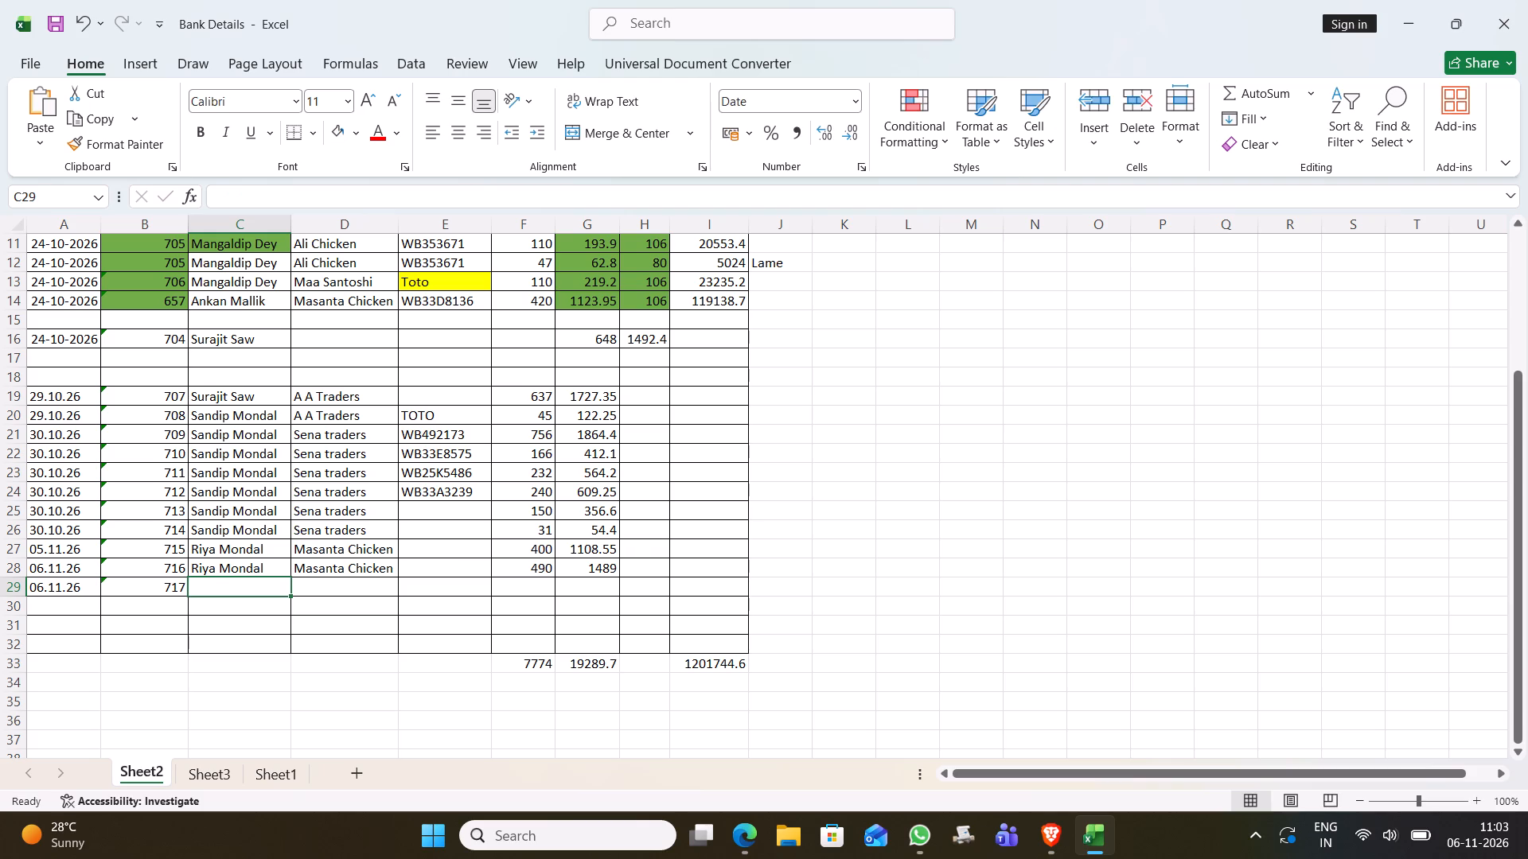
key(Right)
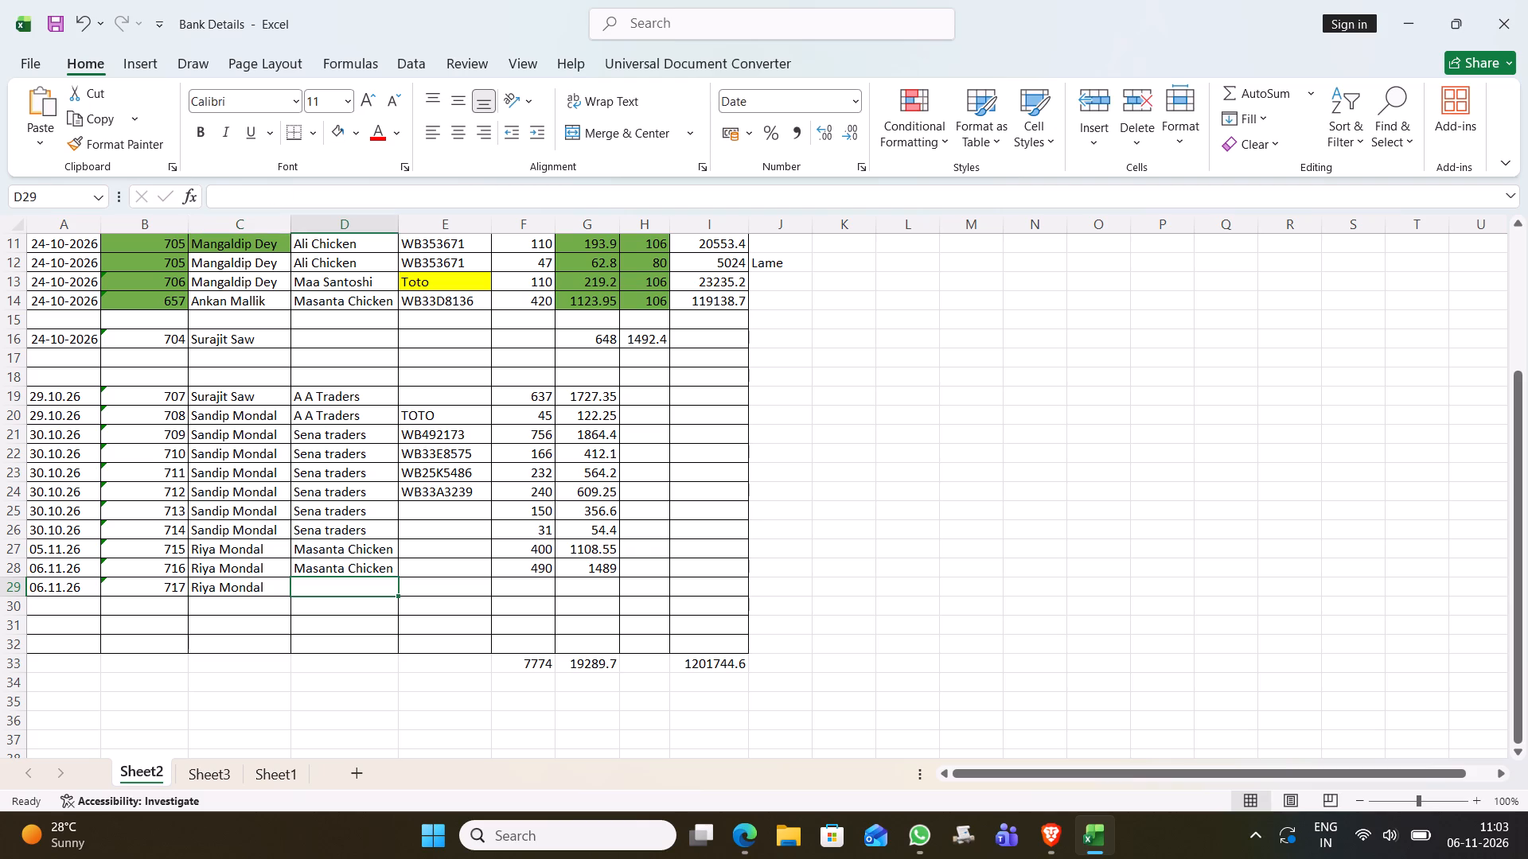
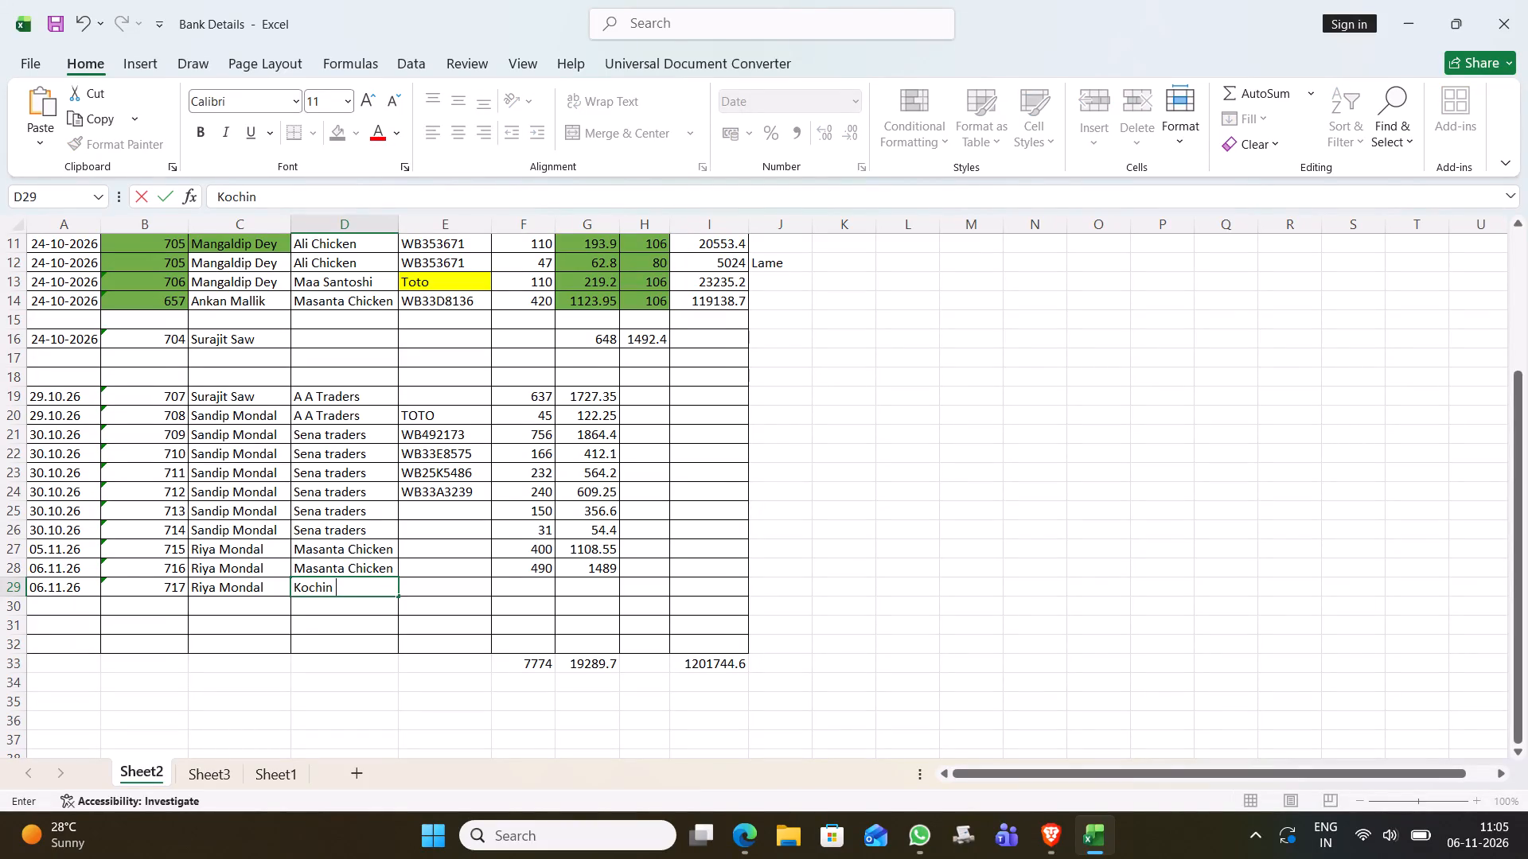
Complete the trader name in column D of row 29 as Kochin Traders and move on to column F.
text(Traders)
key(Return)
key(Up)
key(Right)
key(Right)
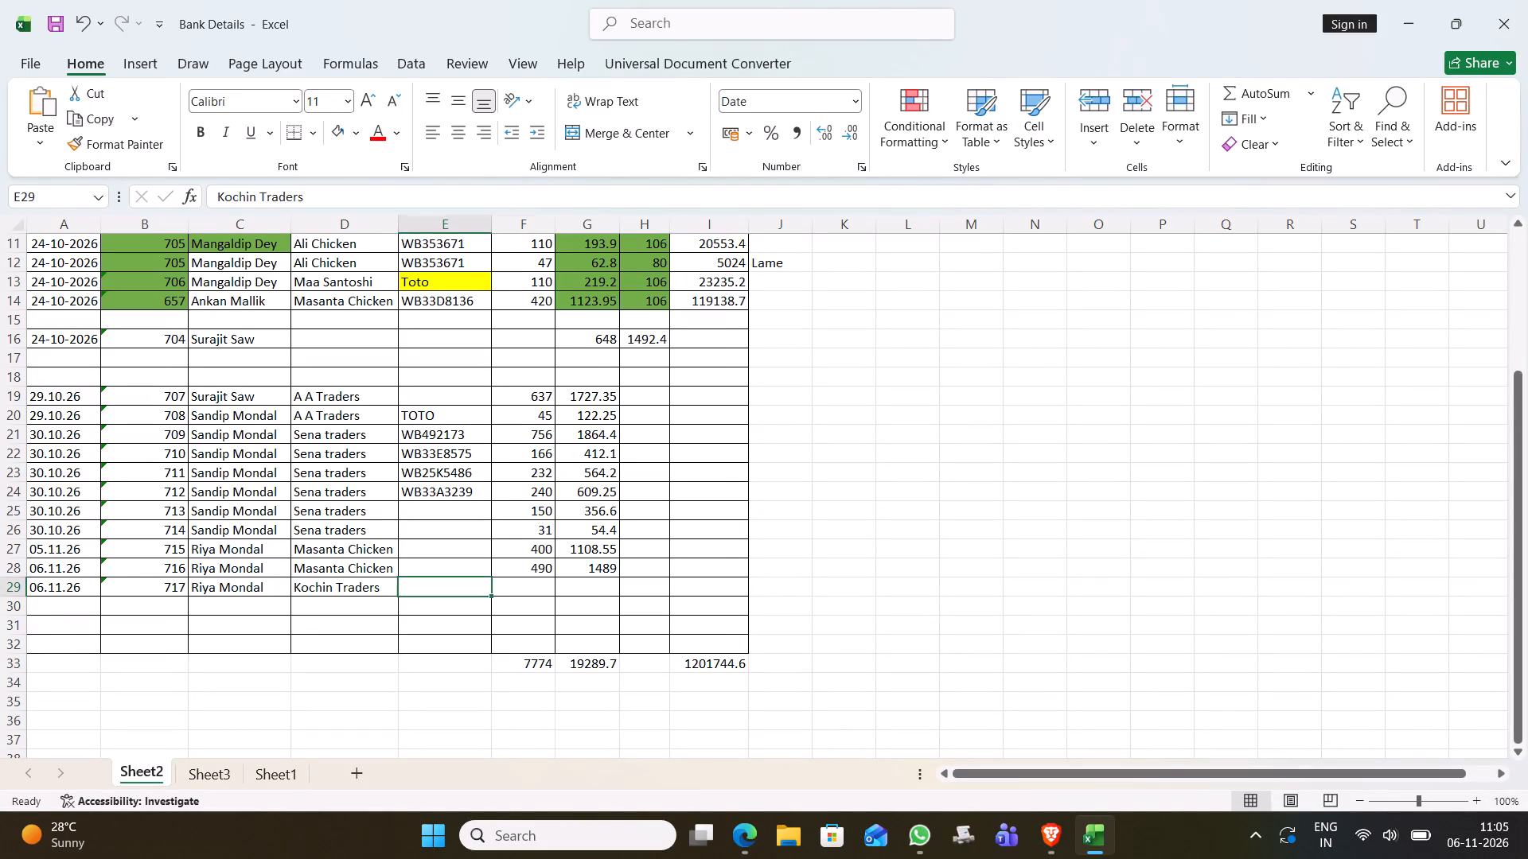
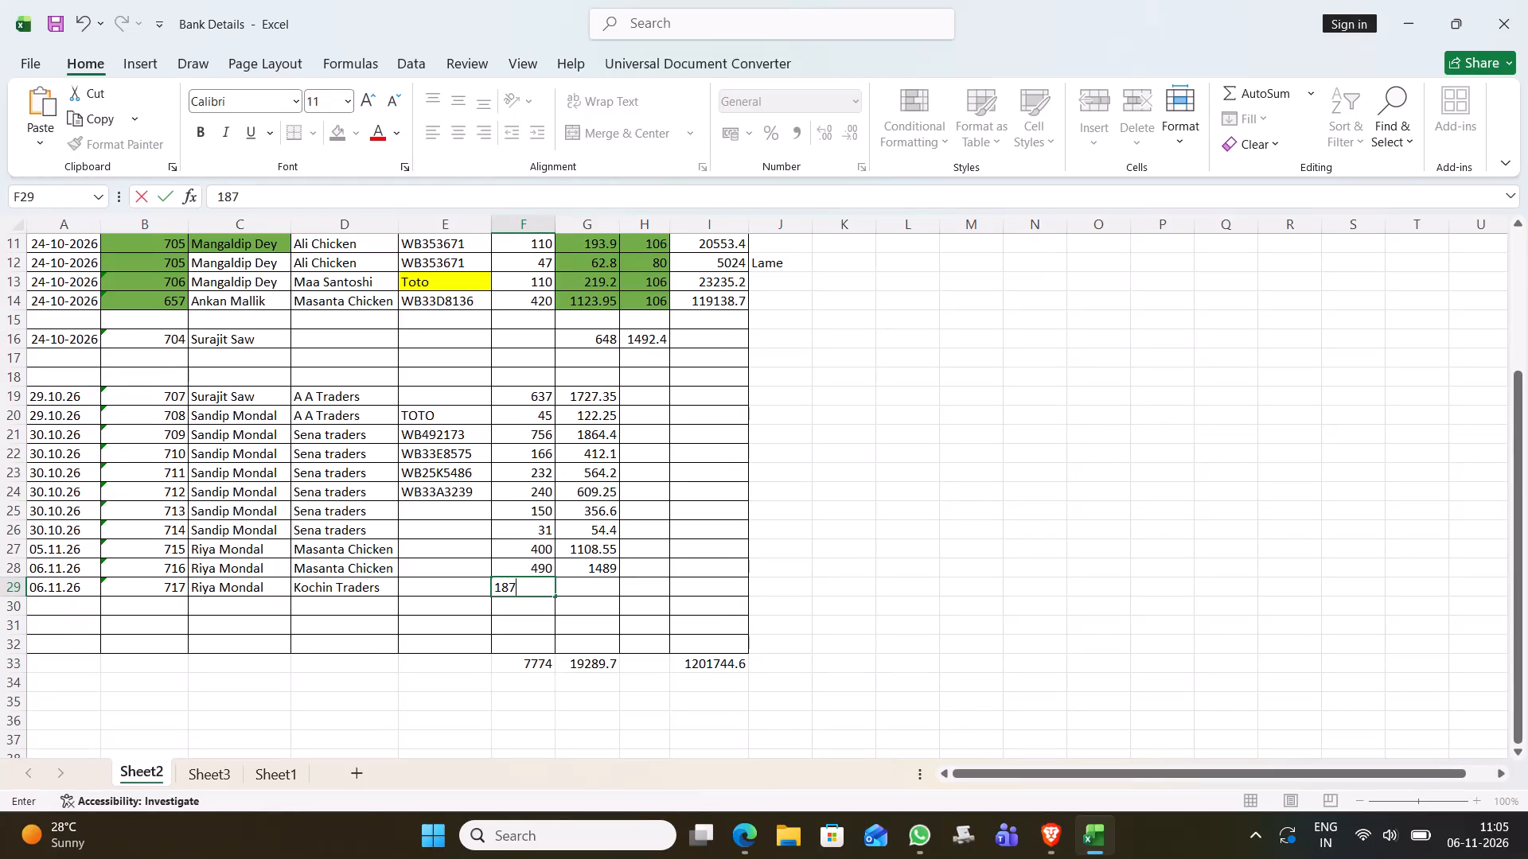
Finish the chalan 717 entry in row 29 with 187 as the Pis value and 508.9 as the Weight.
key(Right)
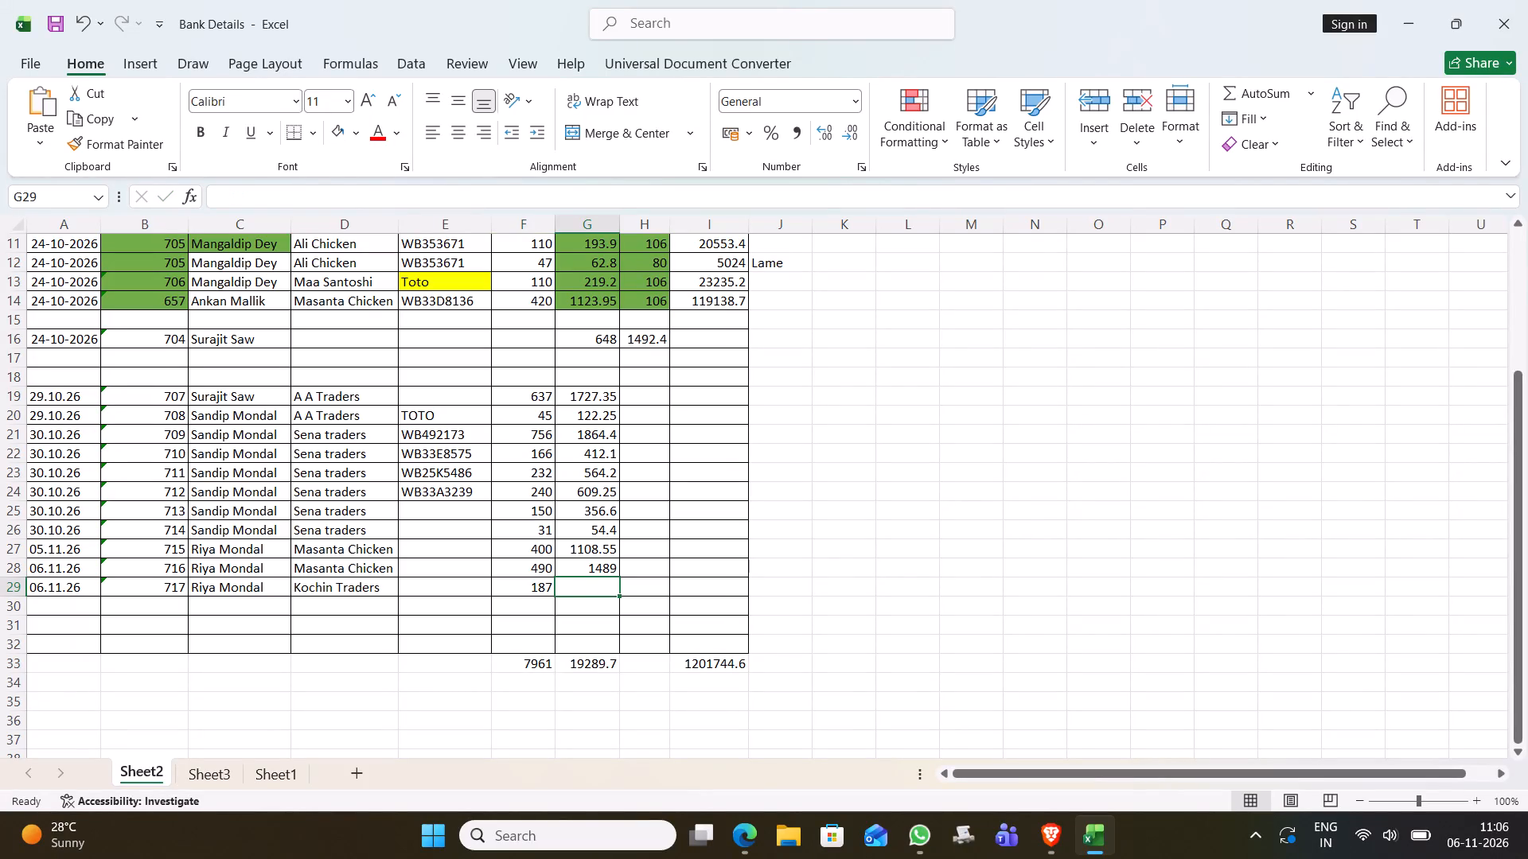
text(508)
text(.9)
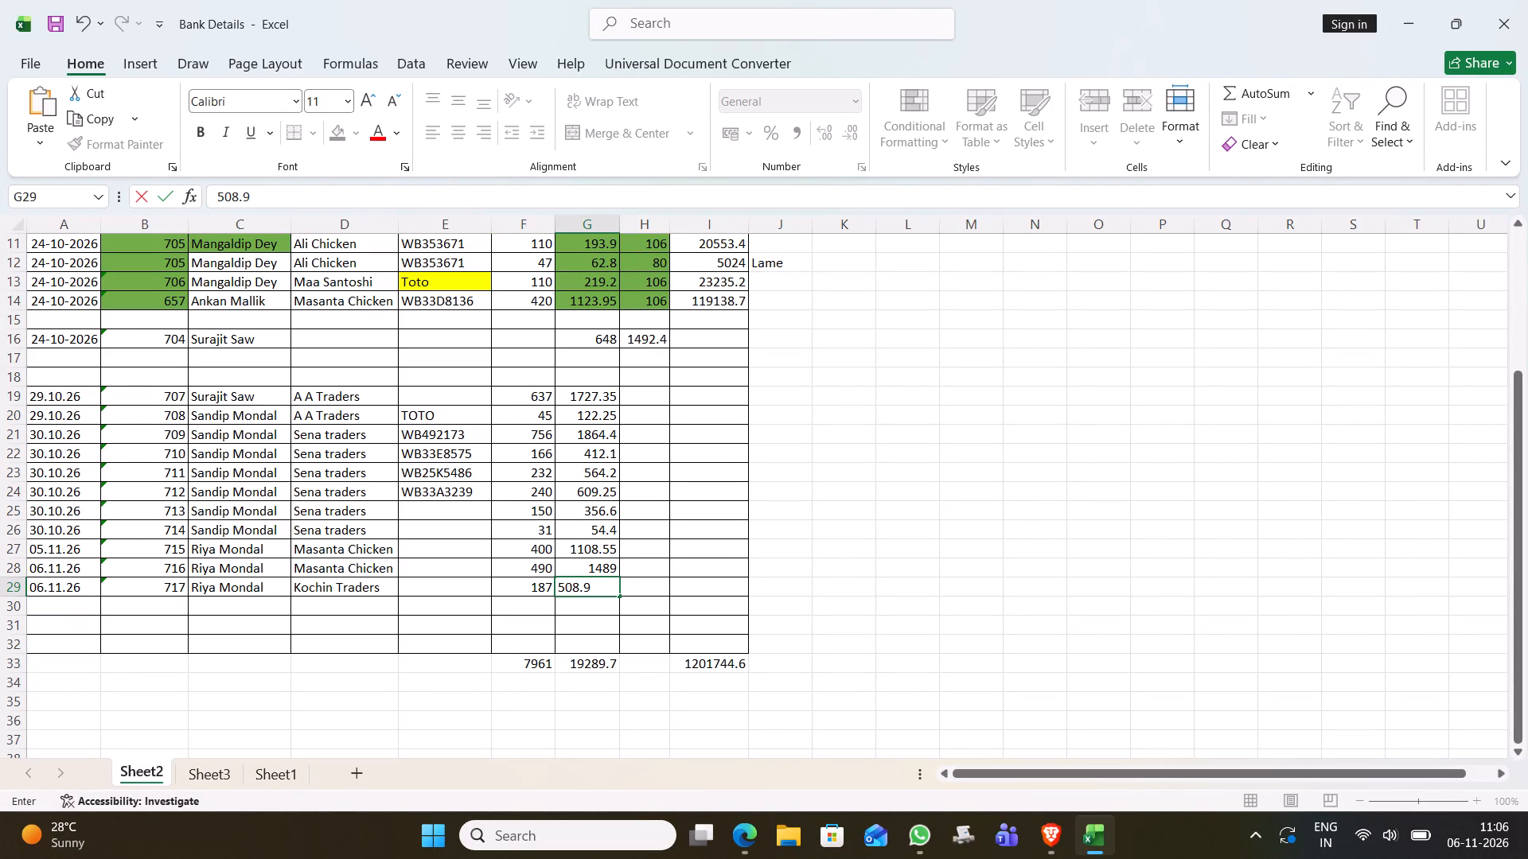
key(Return)
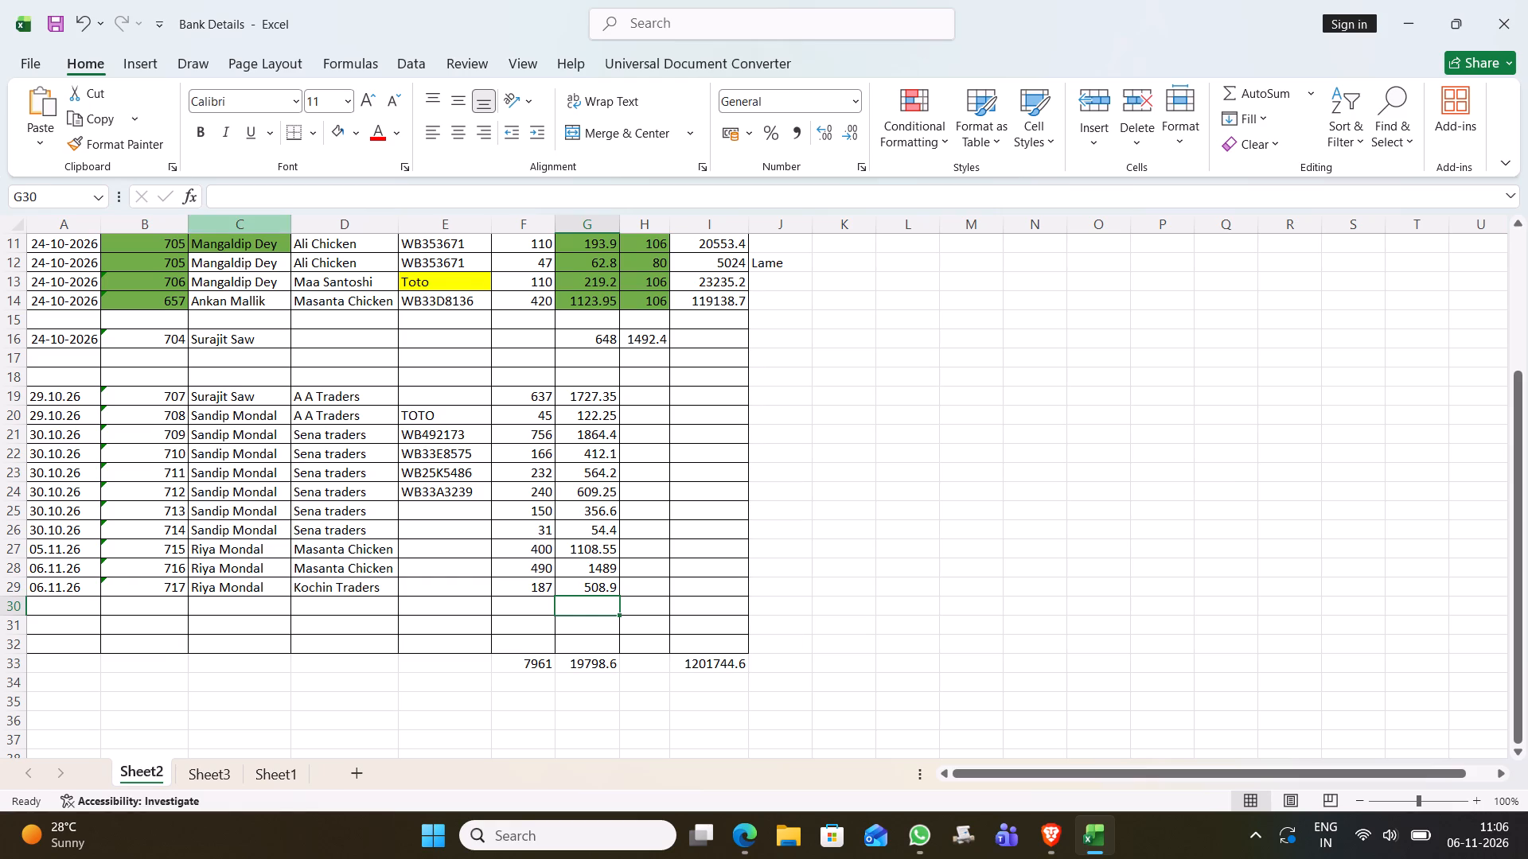
Enter the note Rate in column J beside the chalan 704 entry in row 16.
scroll(568, 438, up, 2)
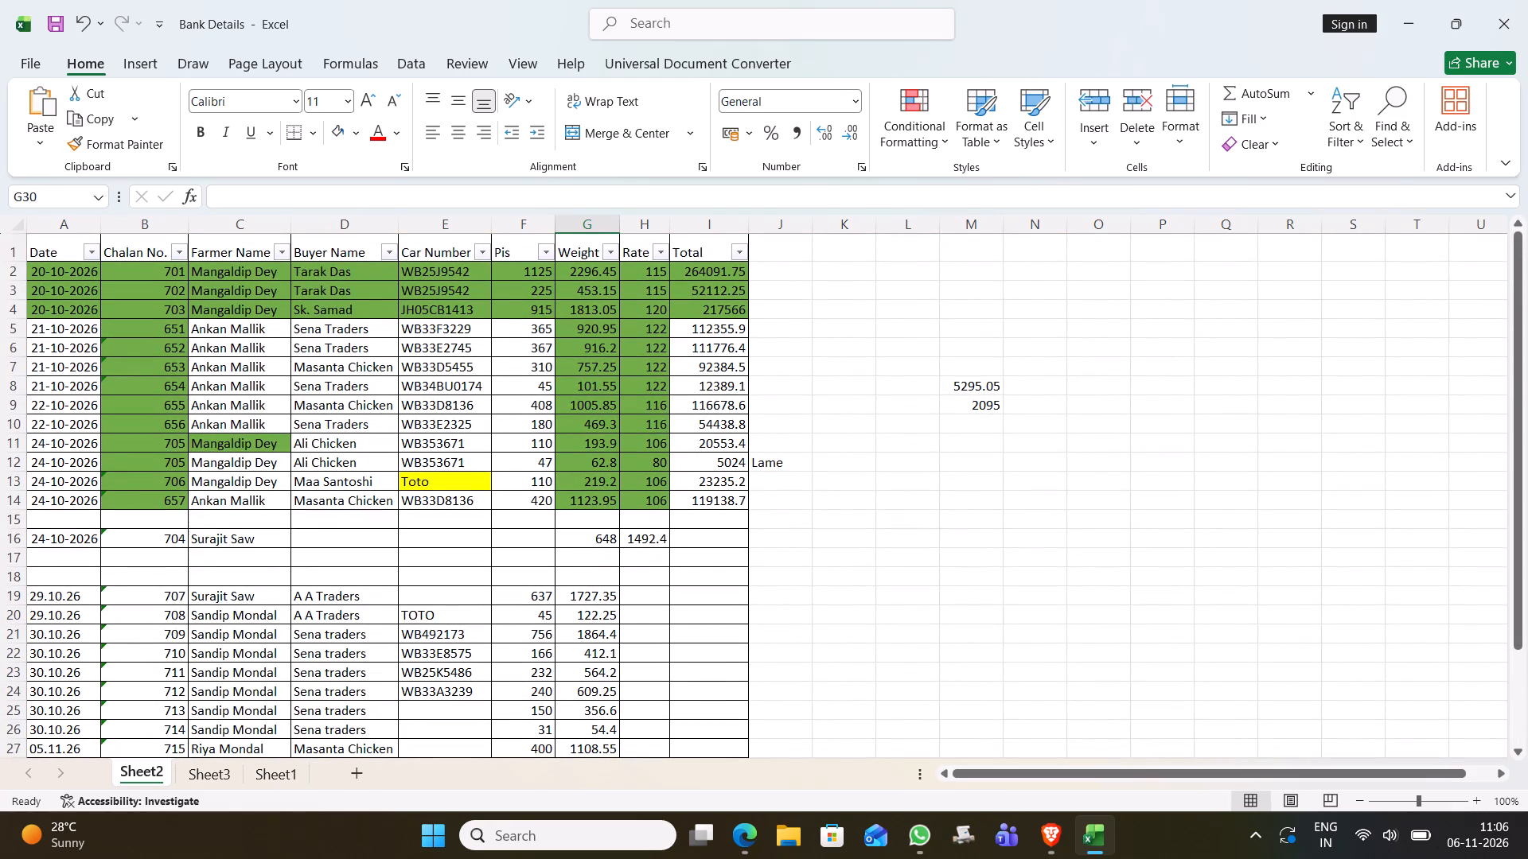
click(798, 543)
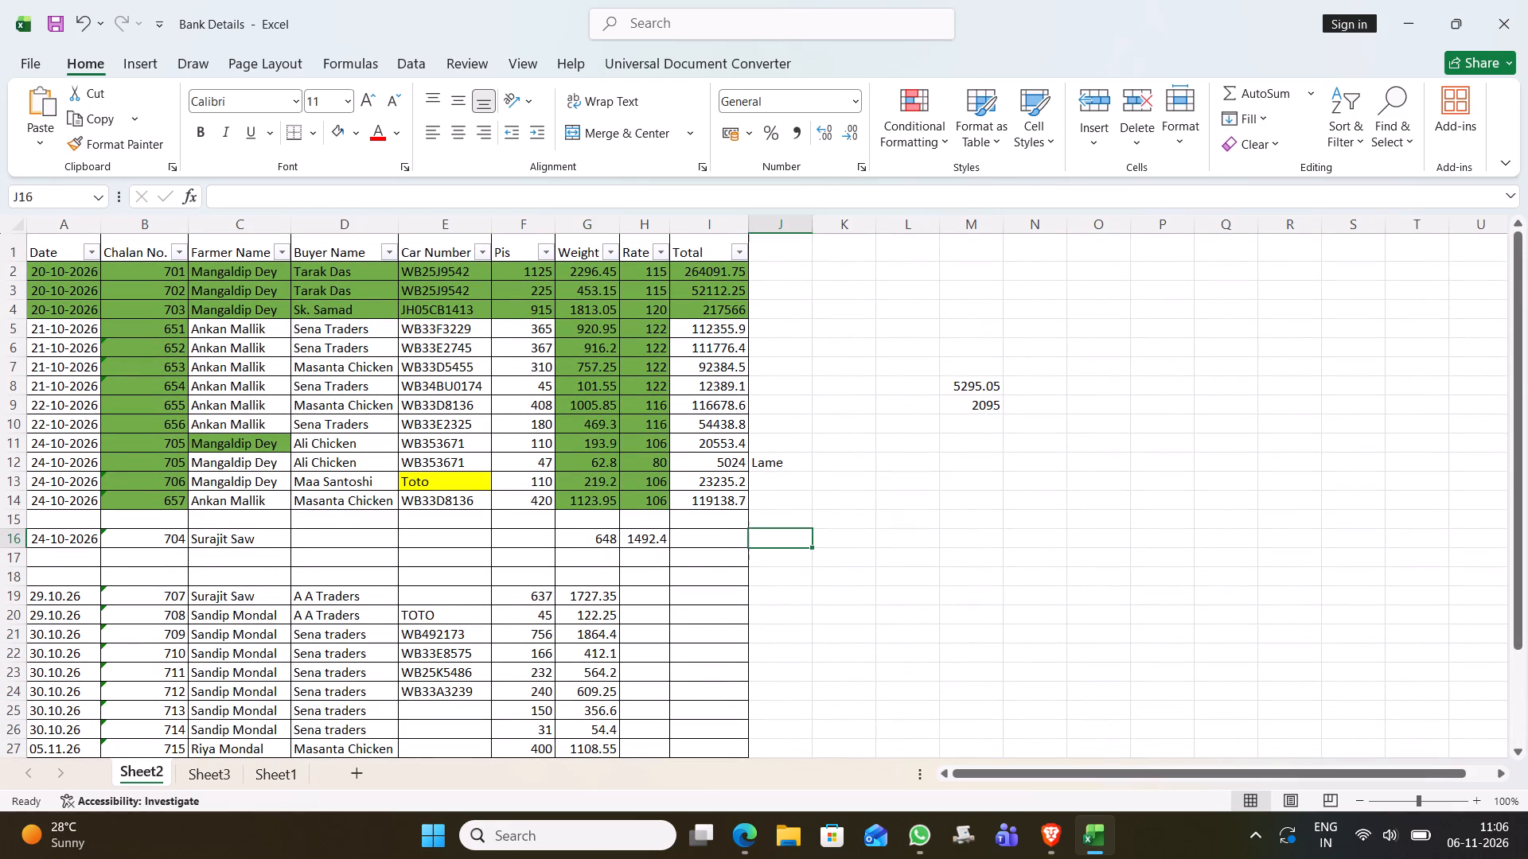
text(Rate)
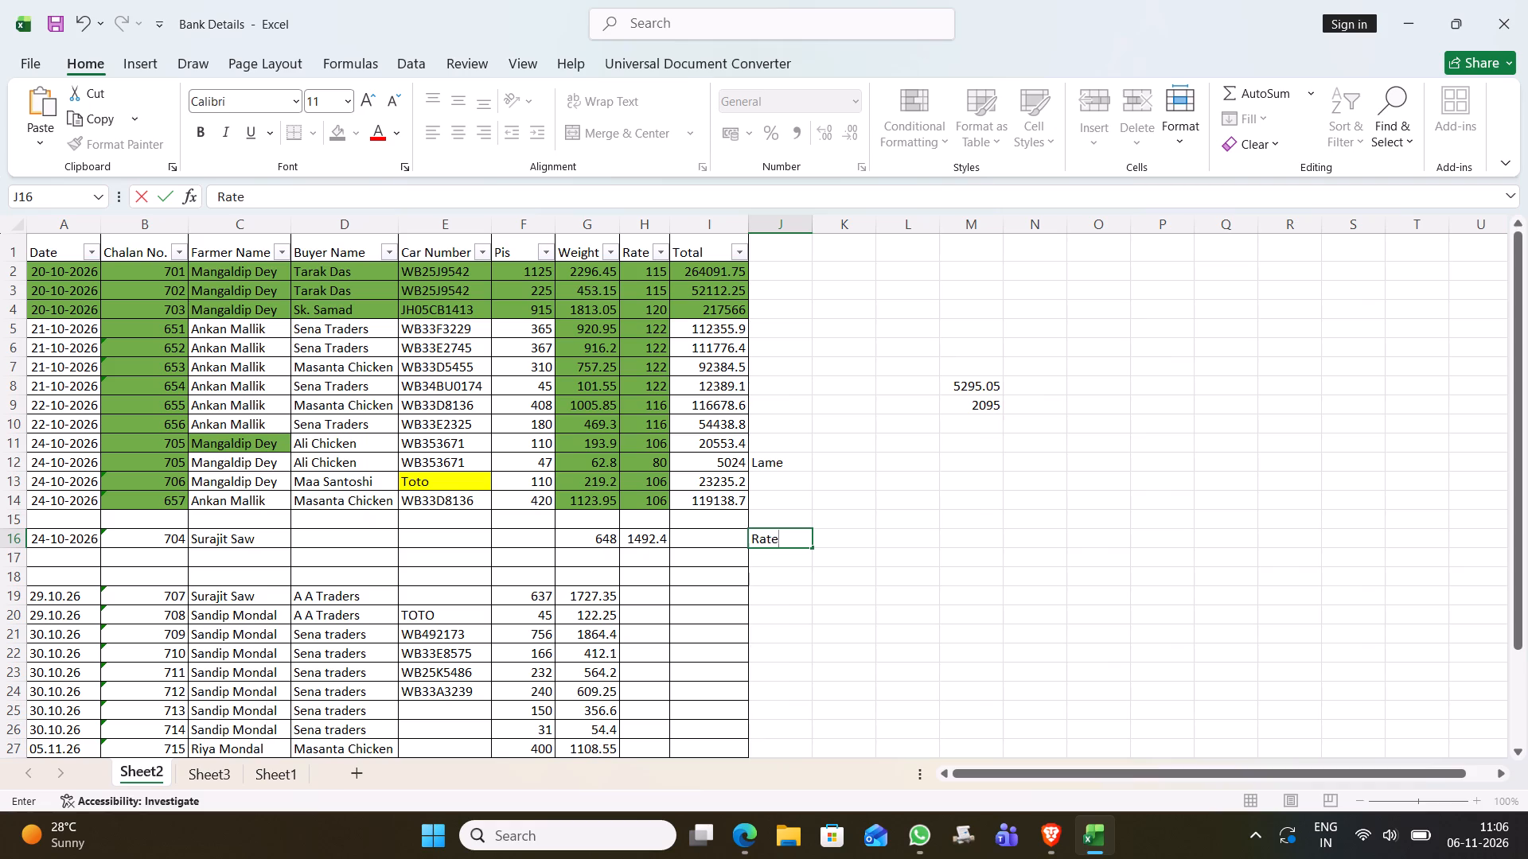
key(Return)
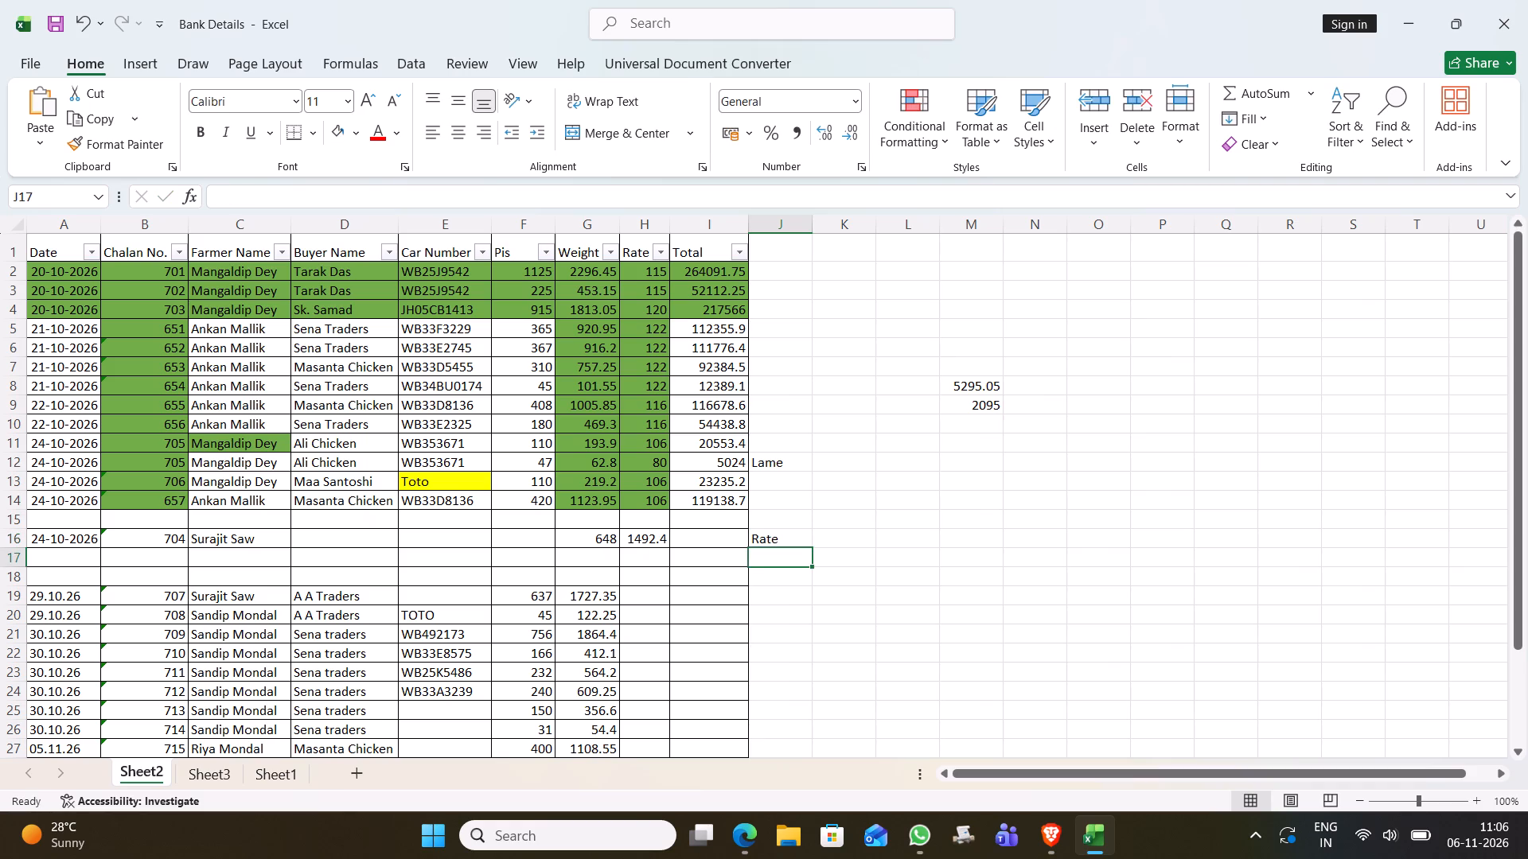
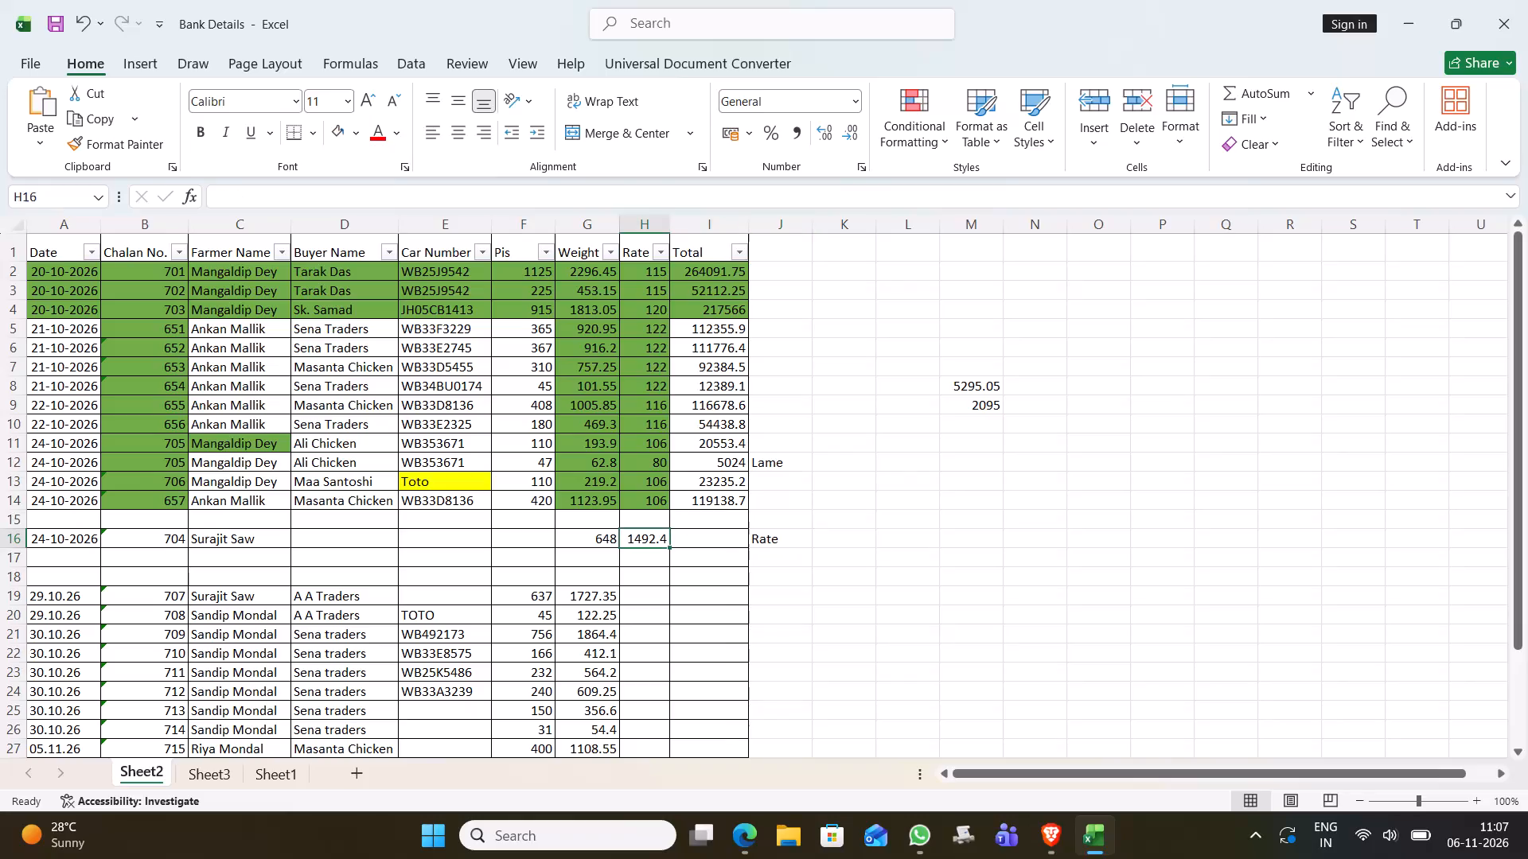
Copy the misplaced values 648 and 1492.4 in the chalan 704 row into its Pis and Weight cells.
key(Left)
key(Left)
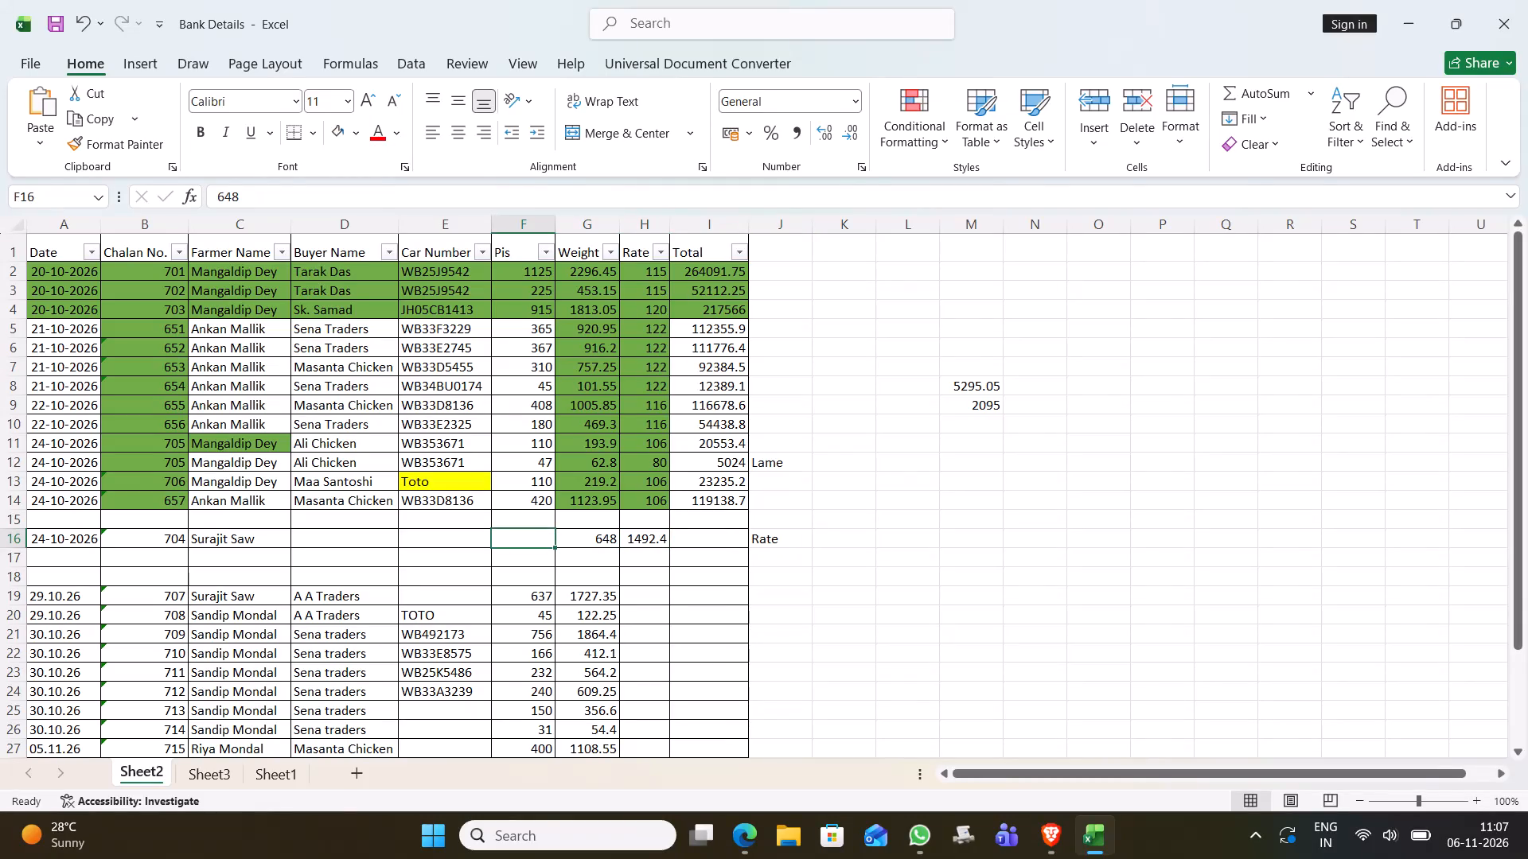
key(Right)
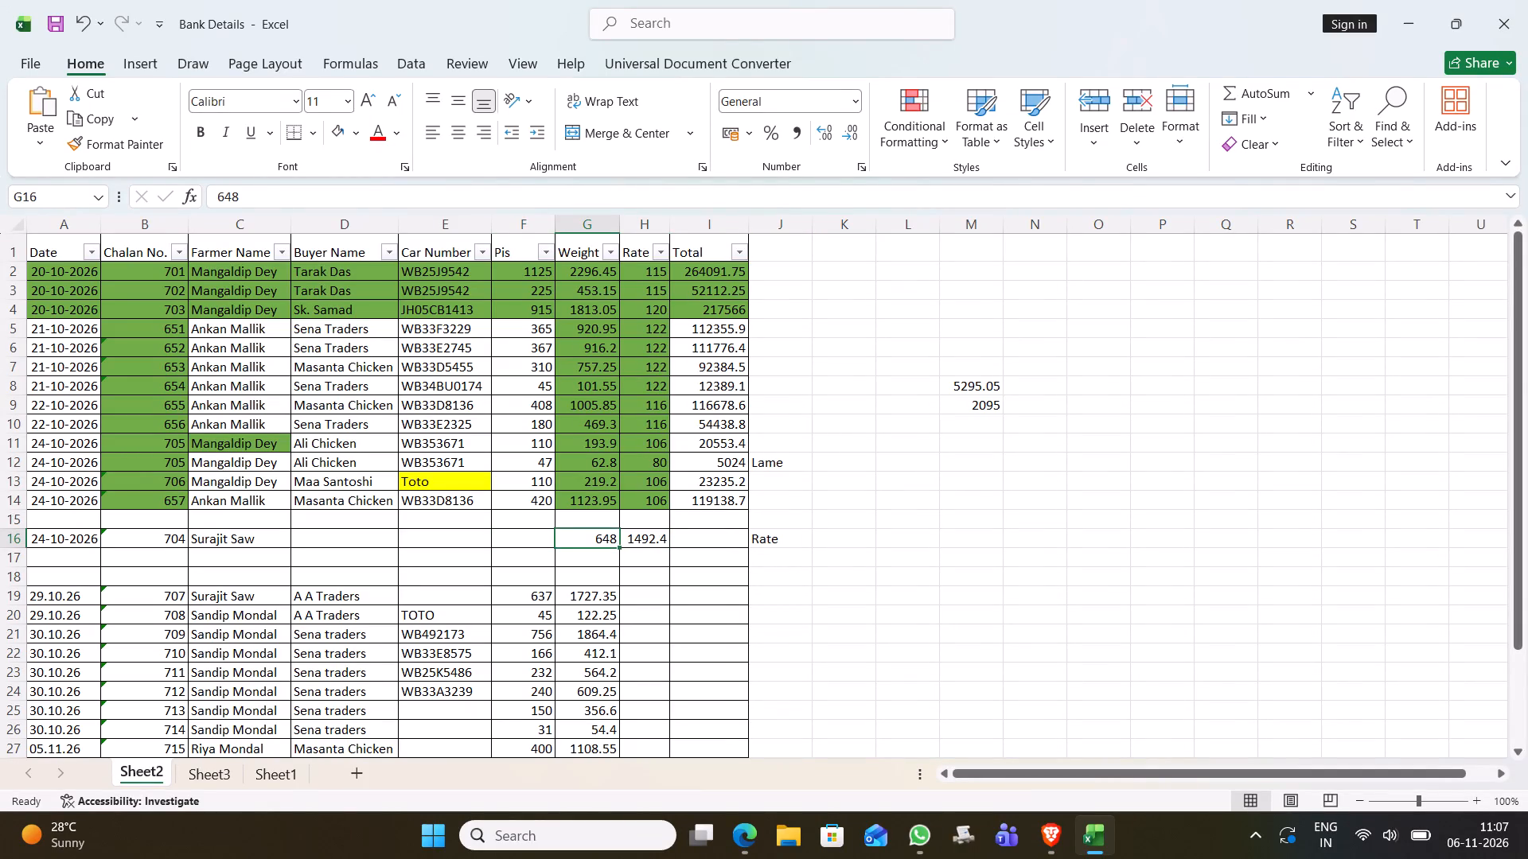
drag(606, 539, 635, 542)
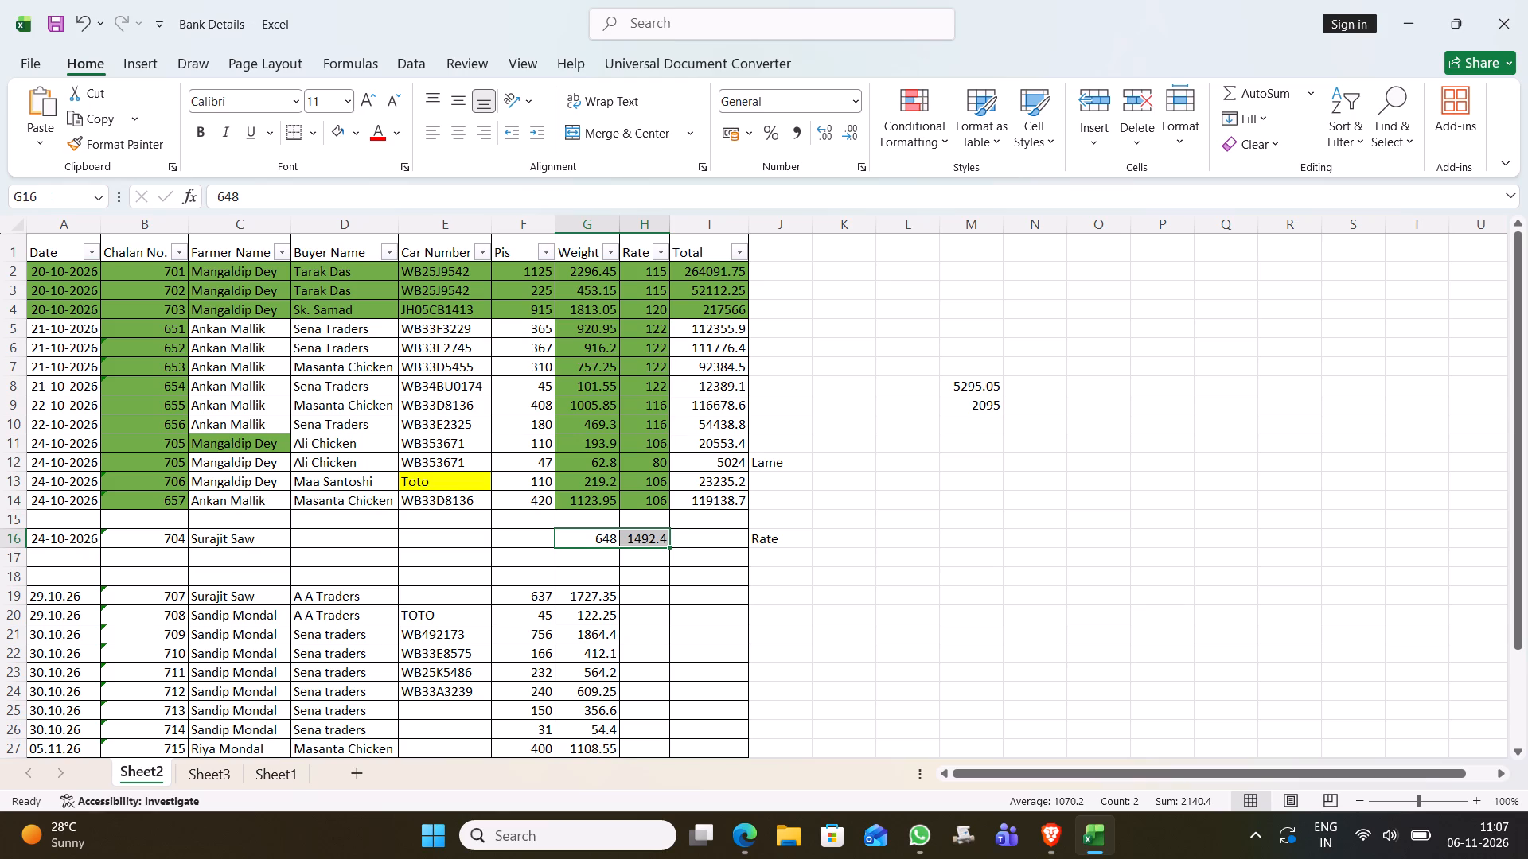
key(ctrl+c)
click(540, 541)
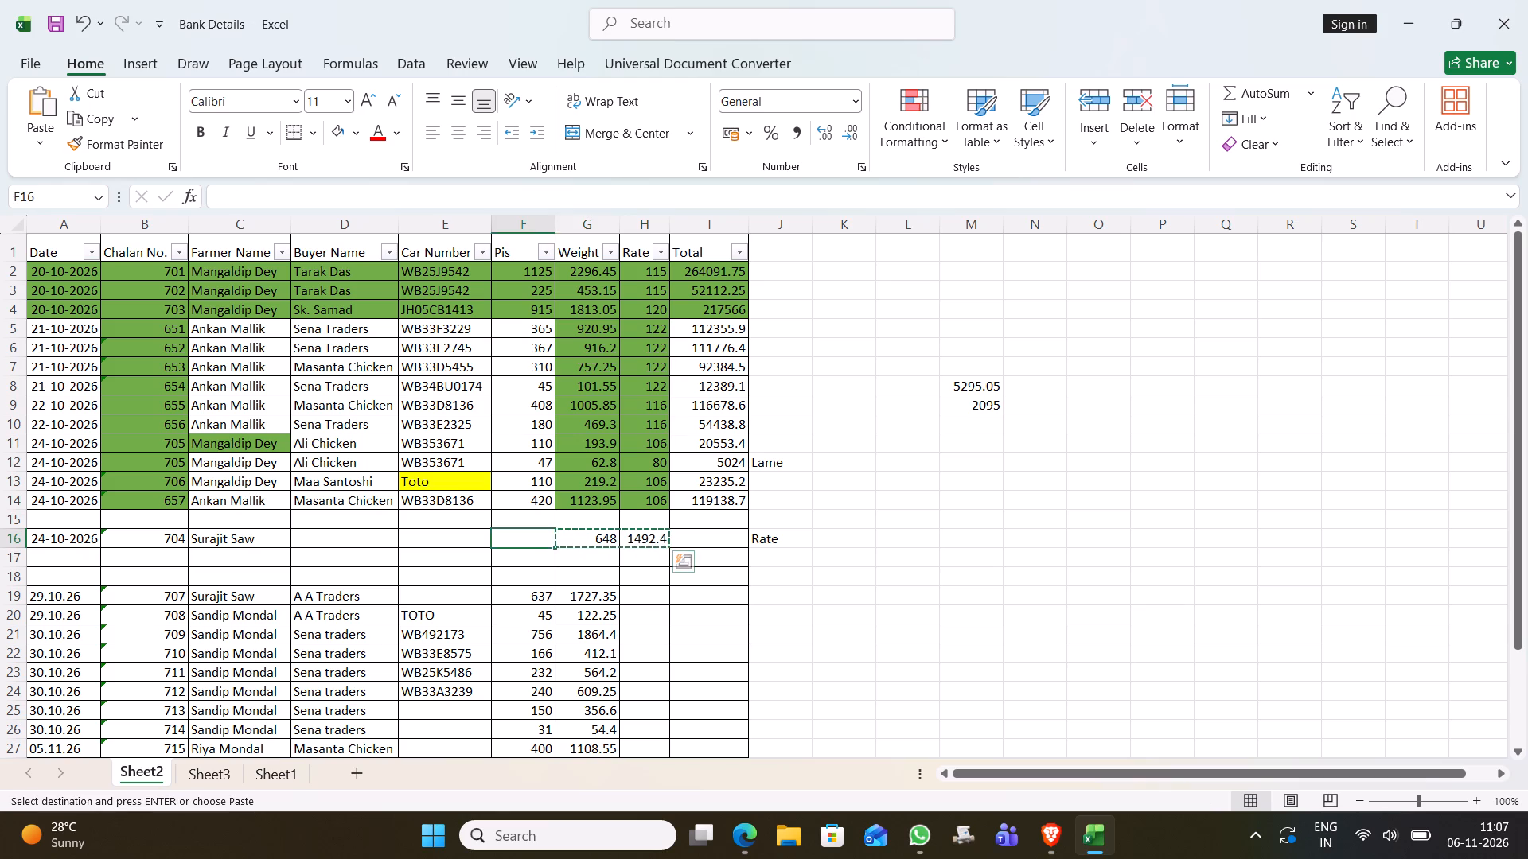
key(ctrl+v)
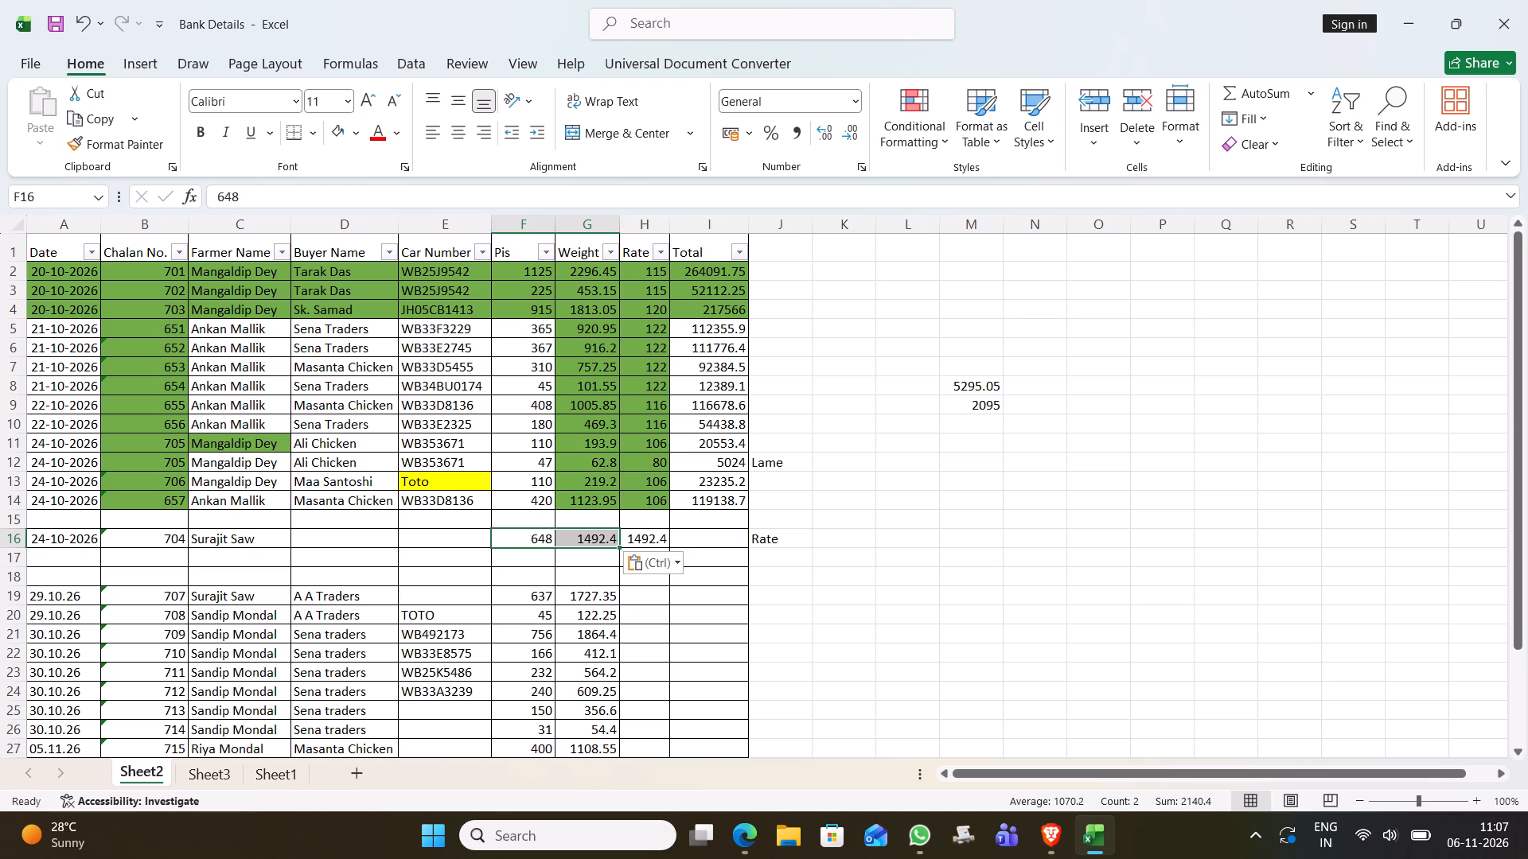
Set the Rate of the chalan 704 entry in row 16 to 103.
click(651, 531)
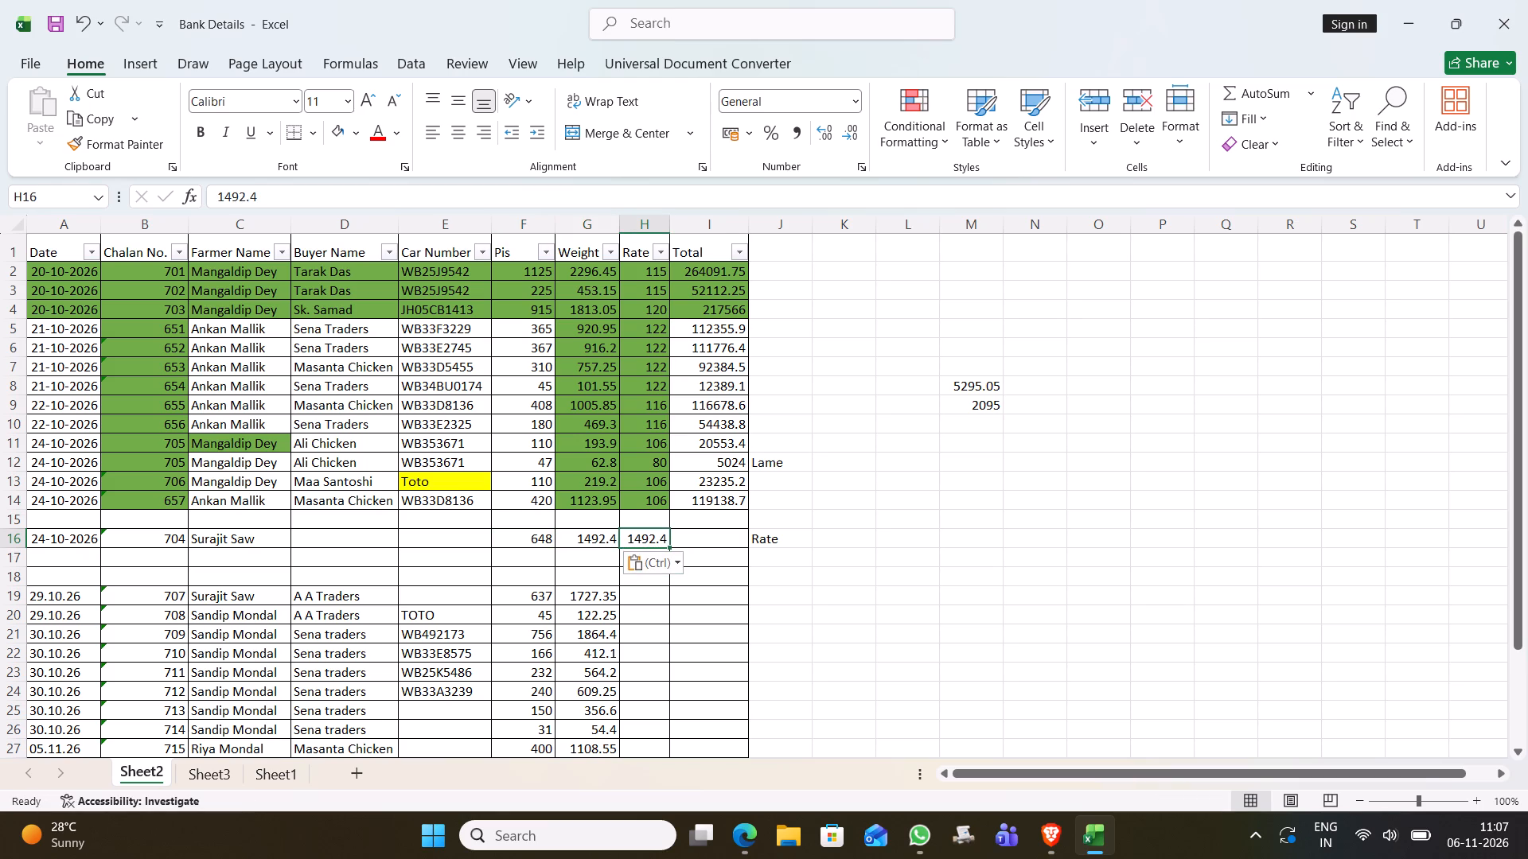
key(BackSpace)
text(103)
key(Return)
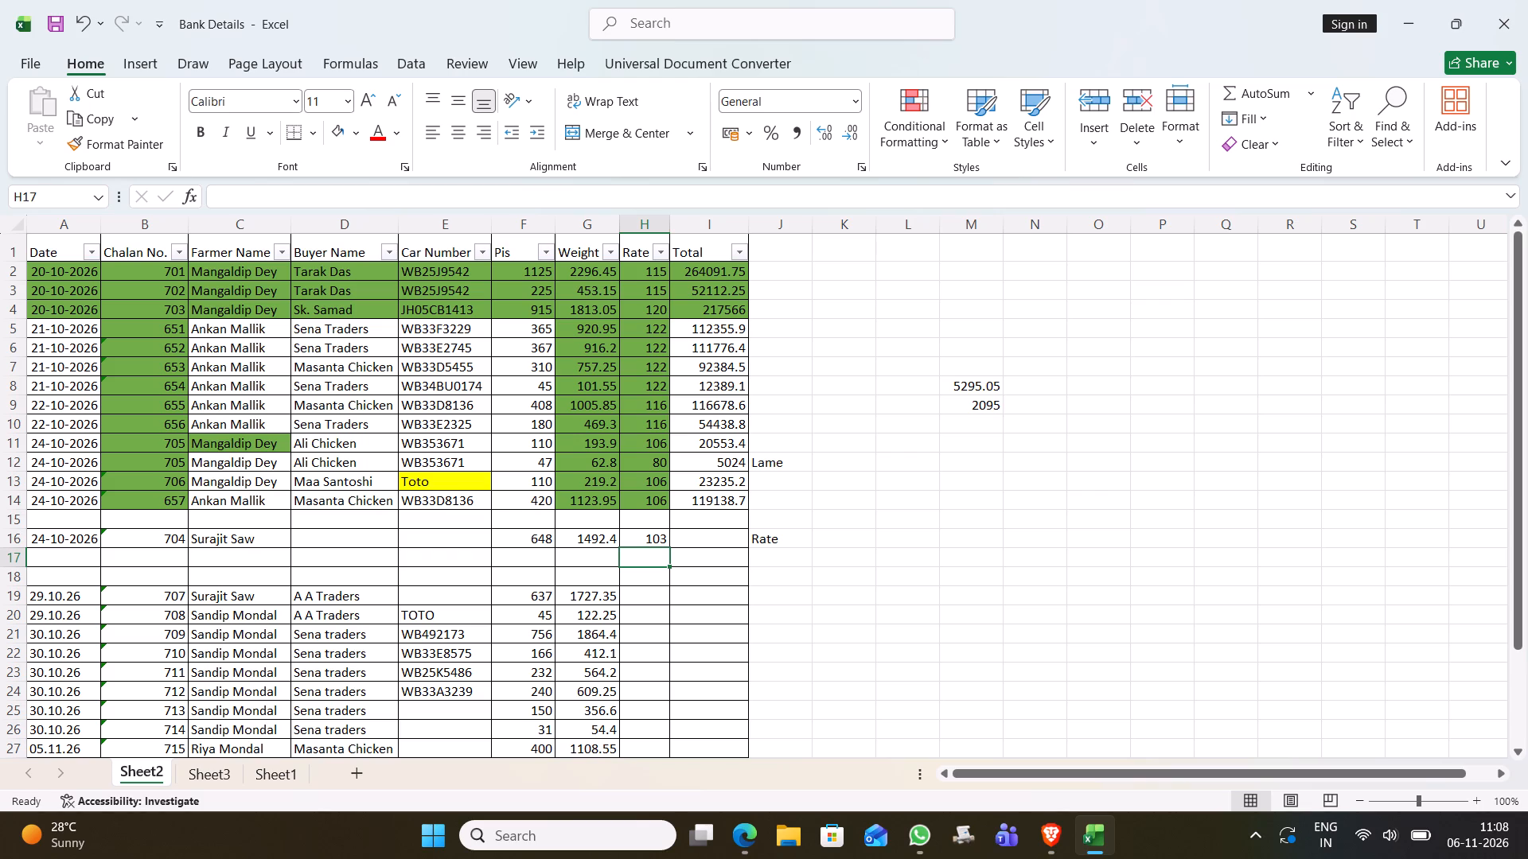
Enter A.A Traders as the Buyer Name for the chalan 704 entry in row 16.
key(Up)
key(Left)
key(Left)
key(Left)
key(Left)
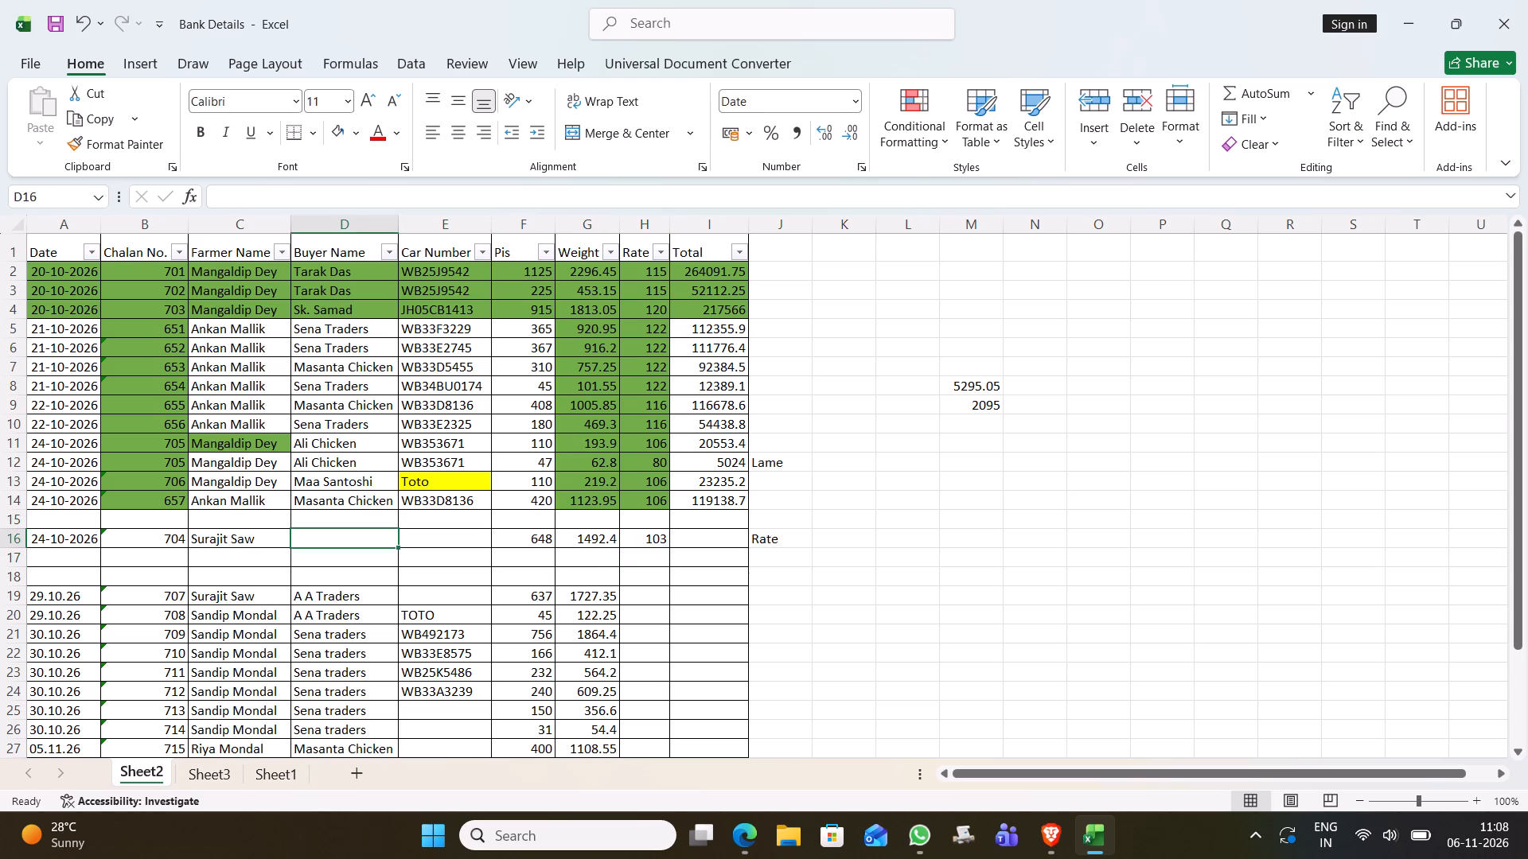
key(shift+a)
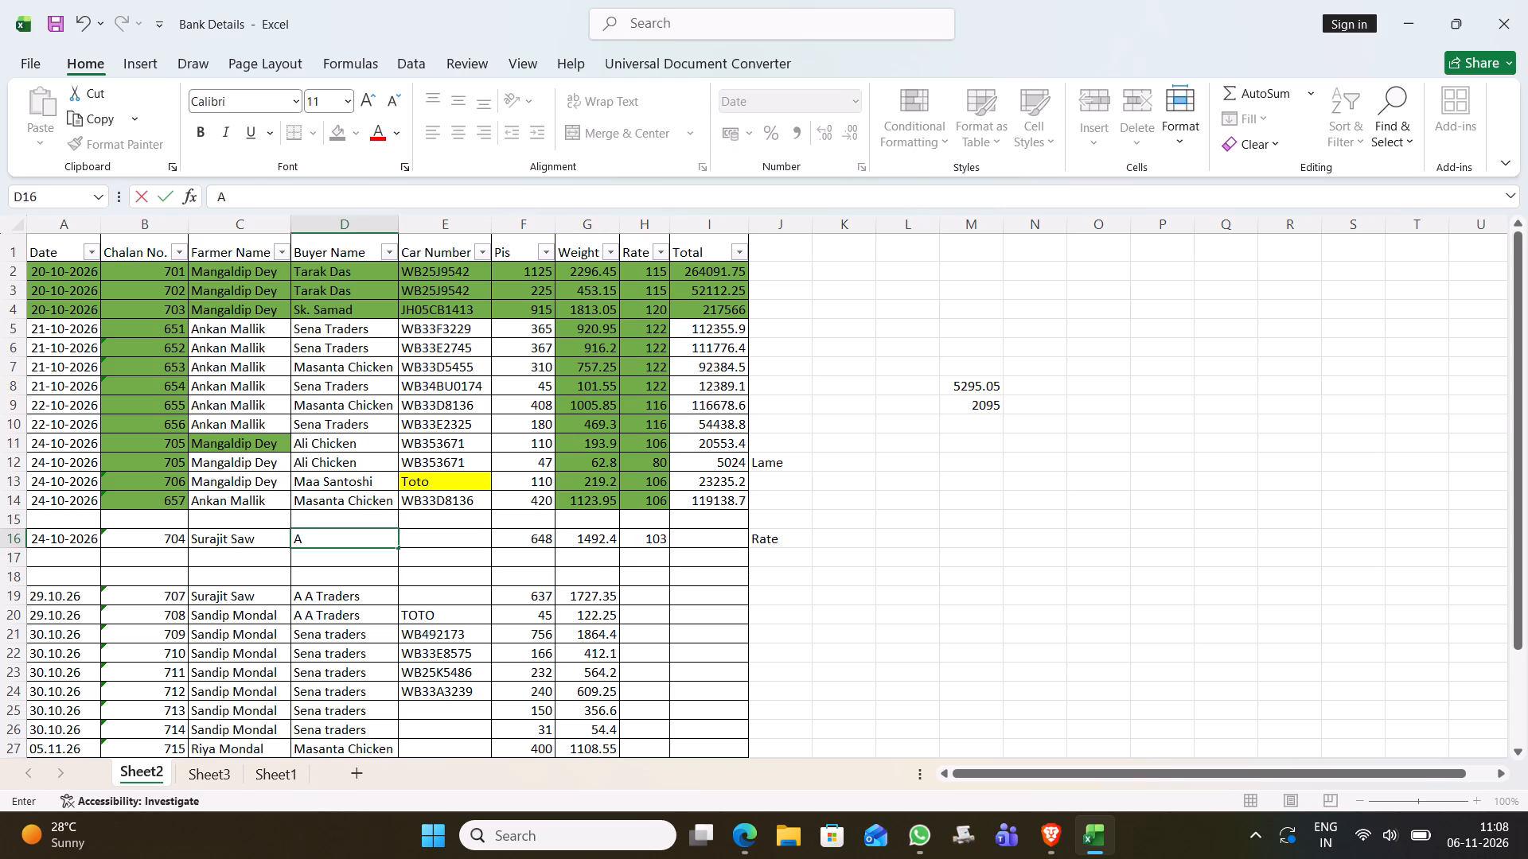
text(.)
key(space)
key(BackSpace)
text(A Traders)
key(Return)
Enter the vehicle's registration number in the Car Number cell of the chalan 704 entry in row 16.
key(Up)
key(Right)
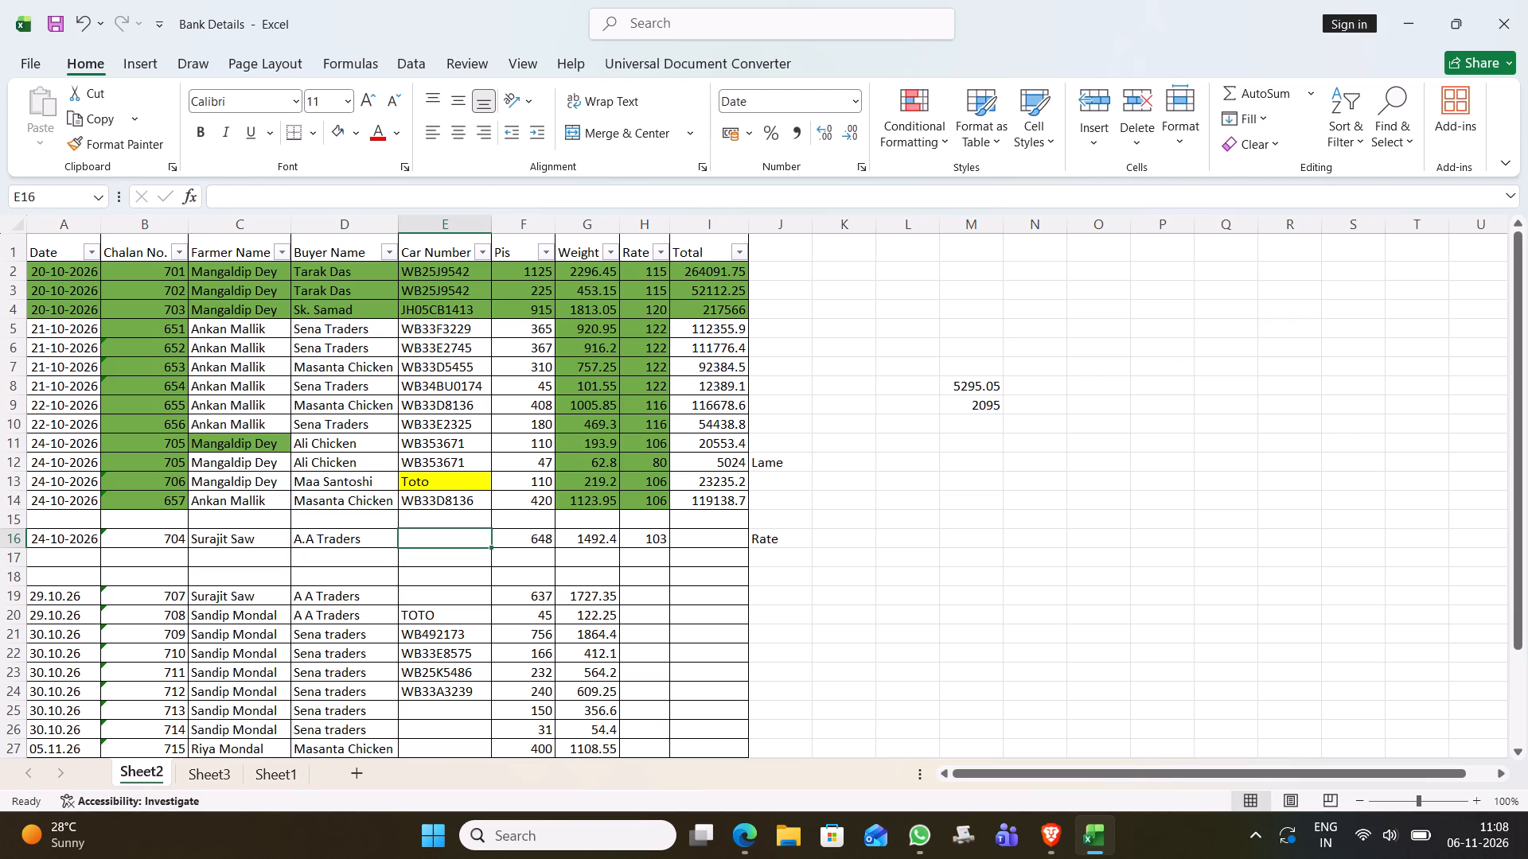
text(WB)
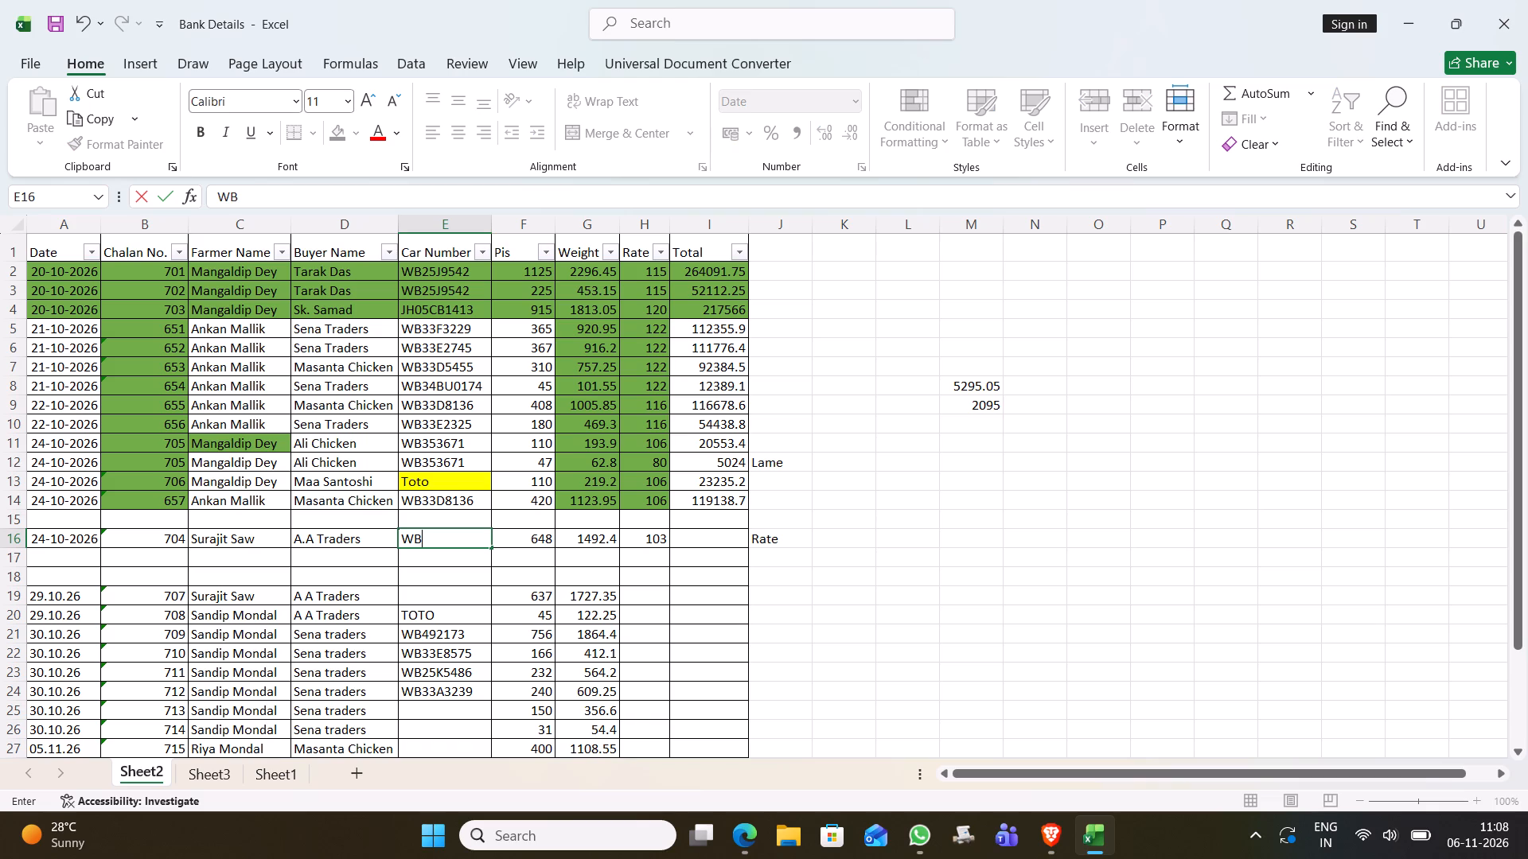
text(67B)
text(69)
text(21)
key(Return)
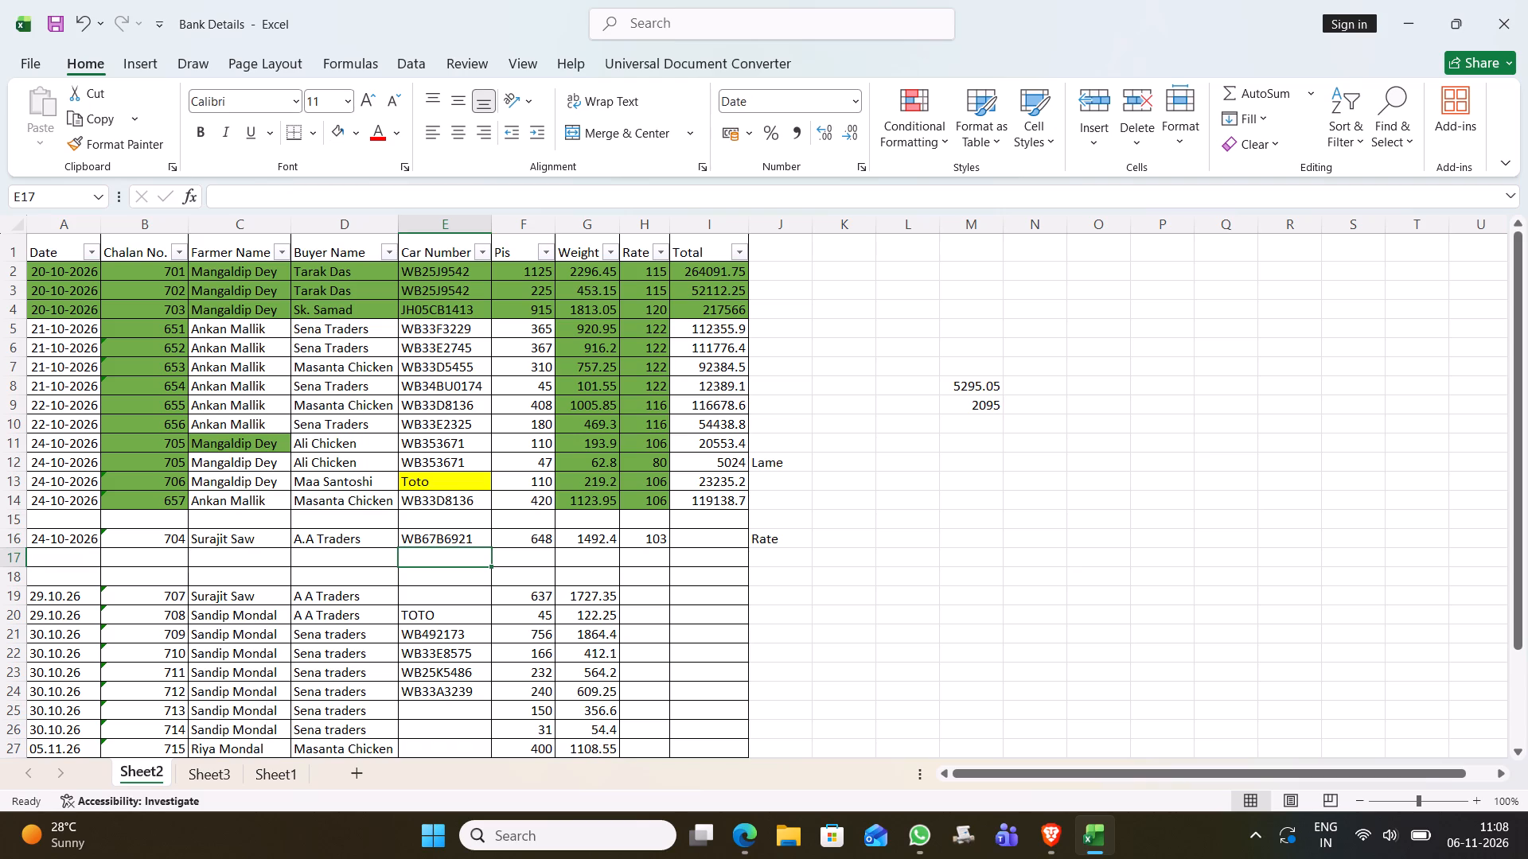
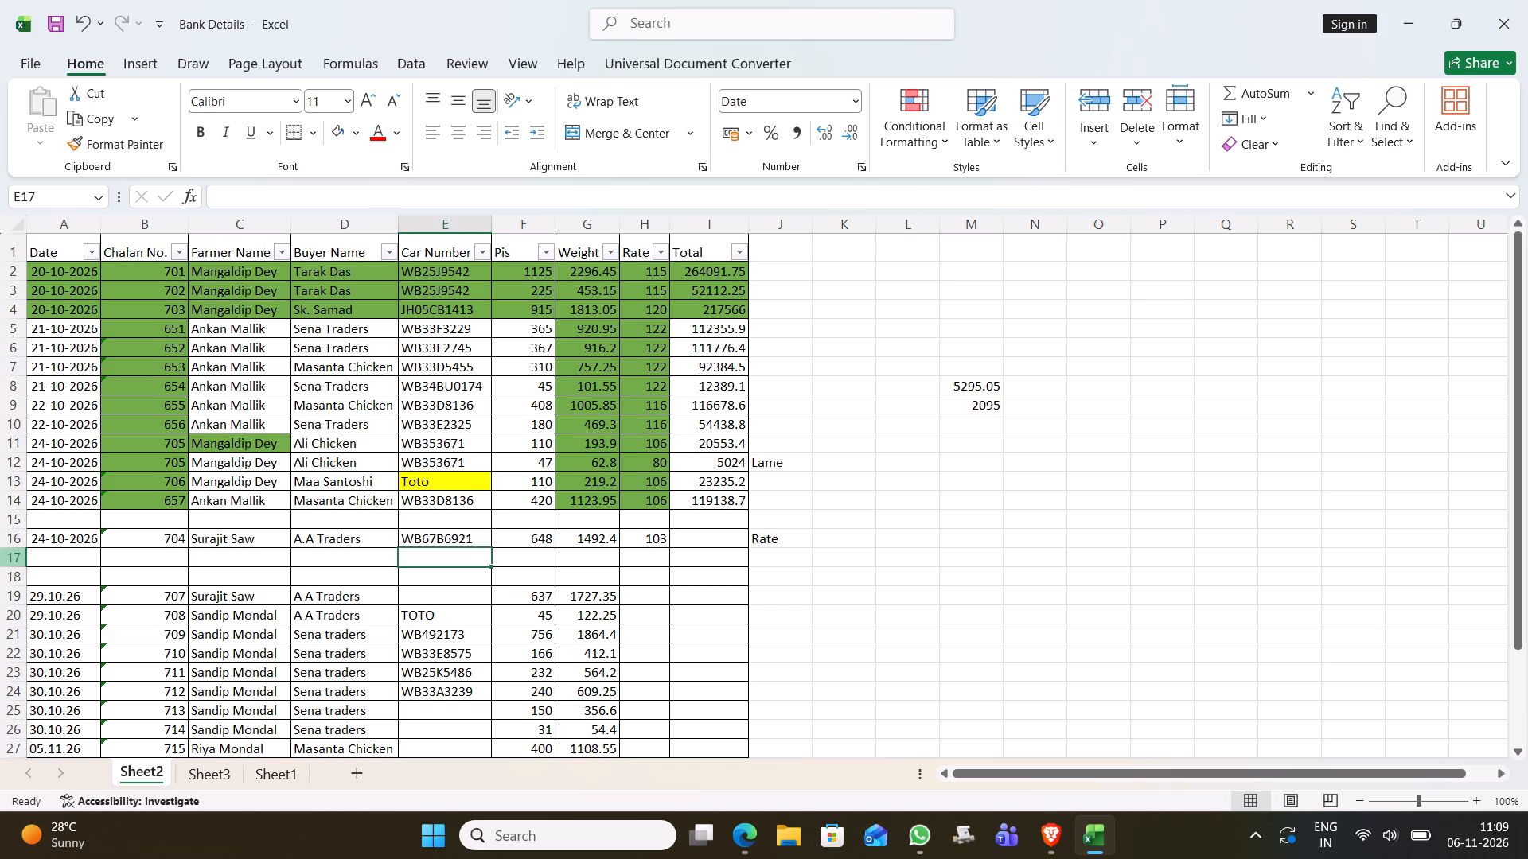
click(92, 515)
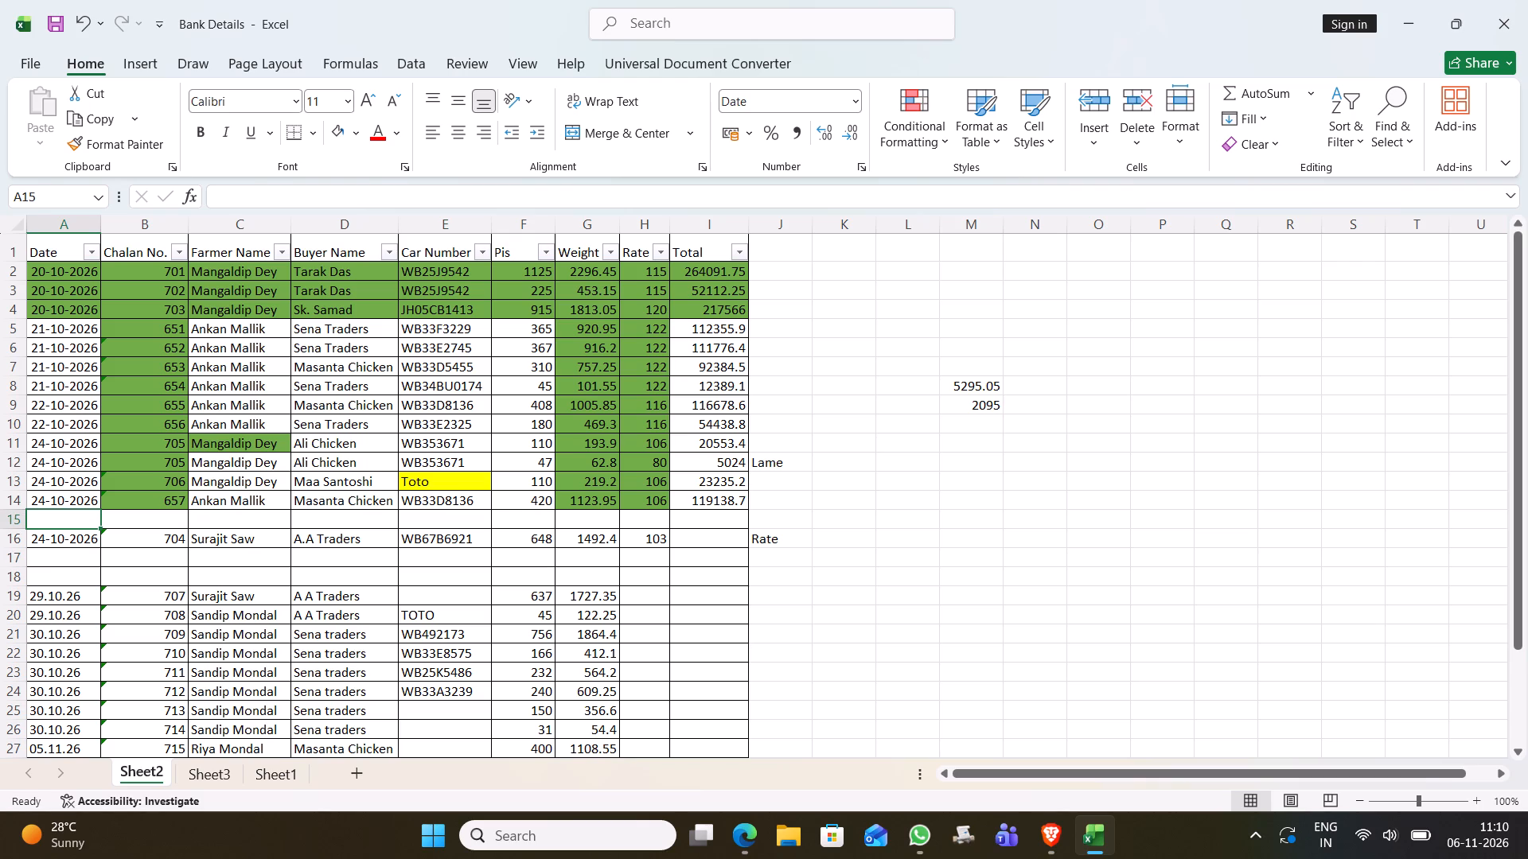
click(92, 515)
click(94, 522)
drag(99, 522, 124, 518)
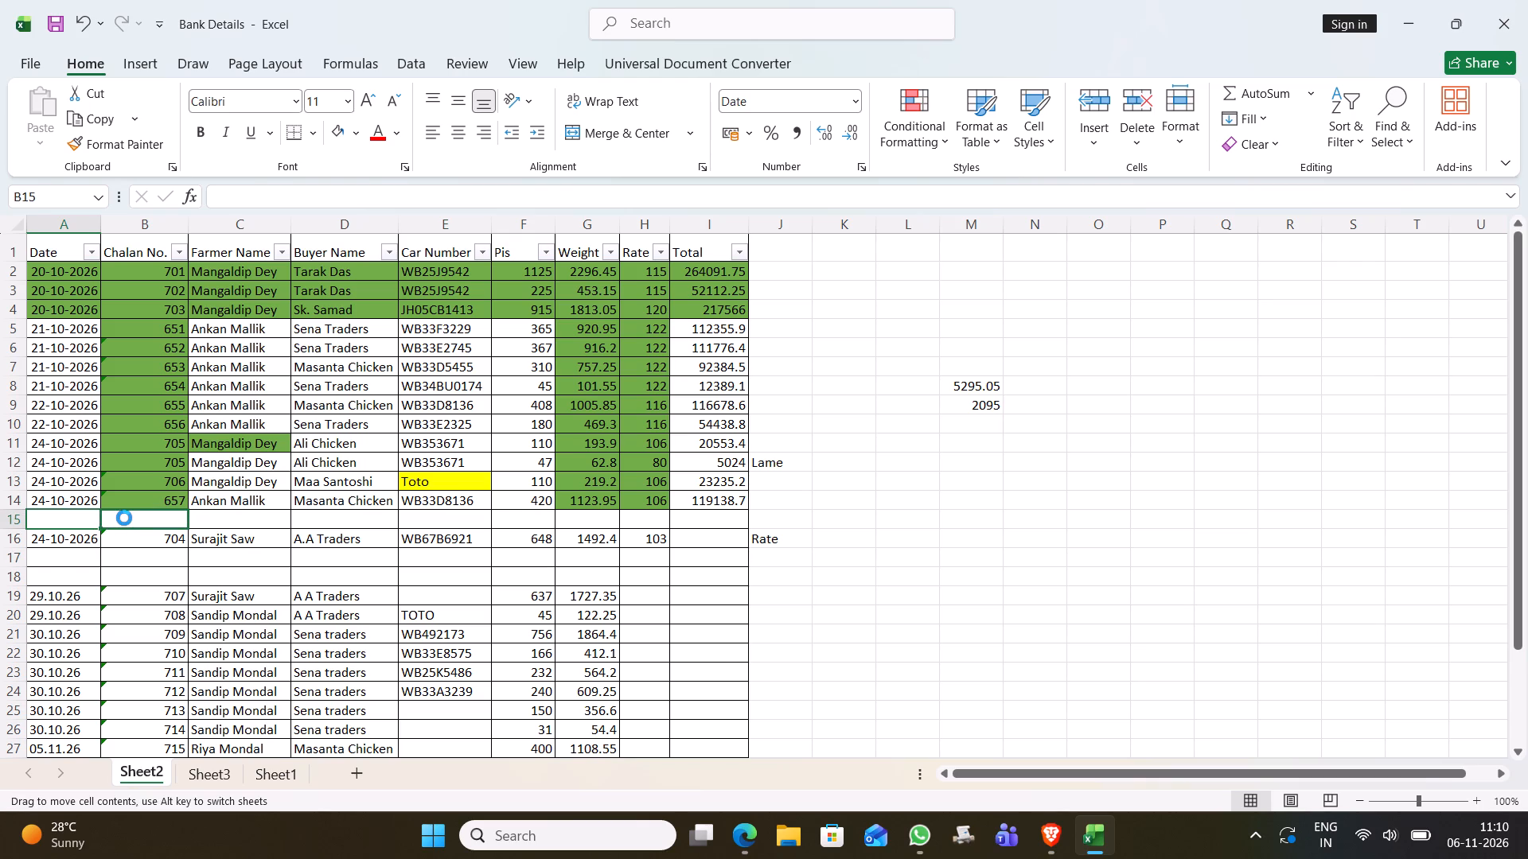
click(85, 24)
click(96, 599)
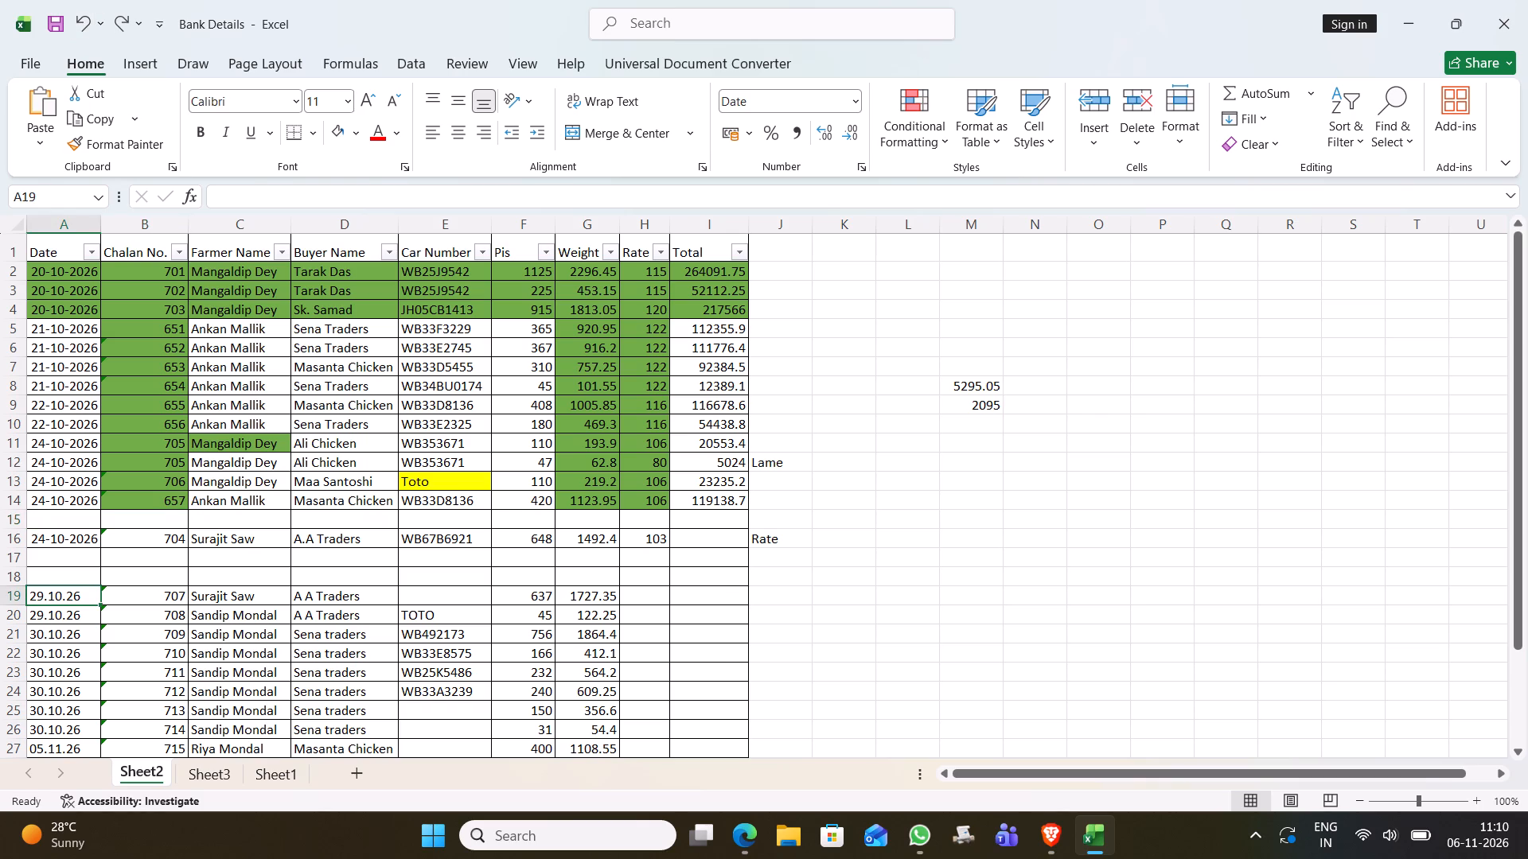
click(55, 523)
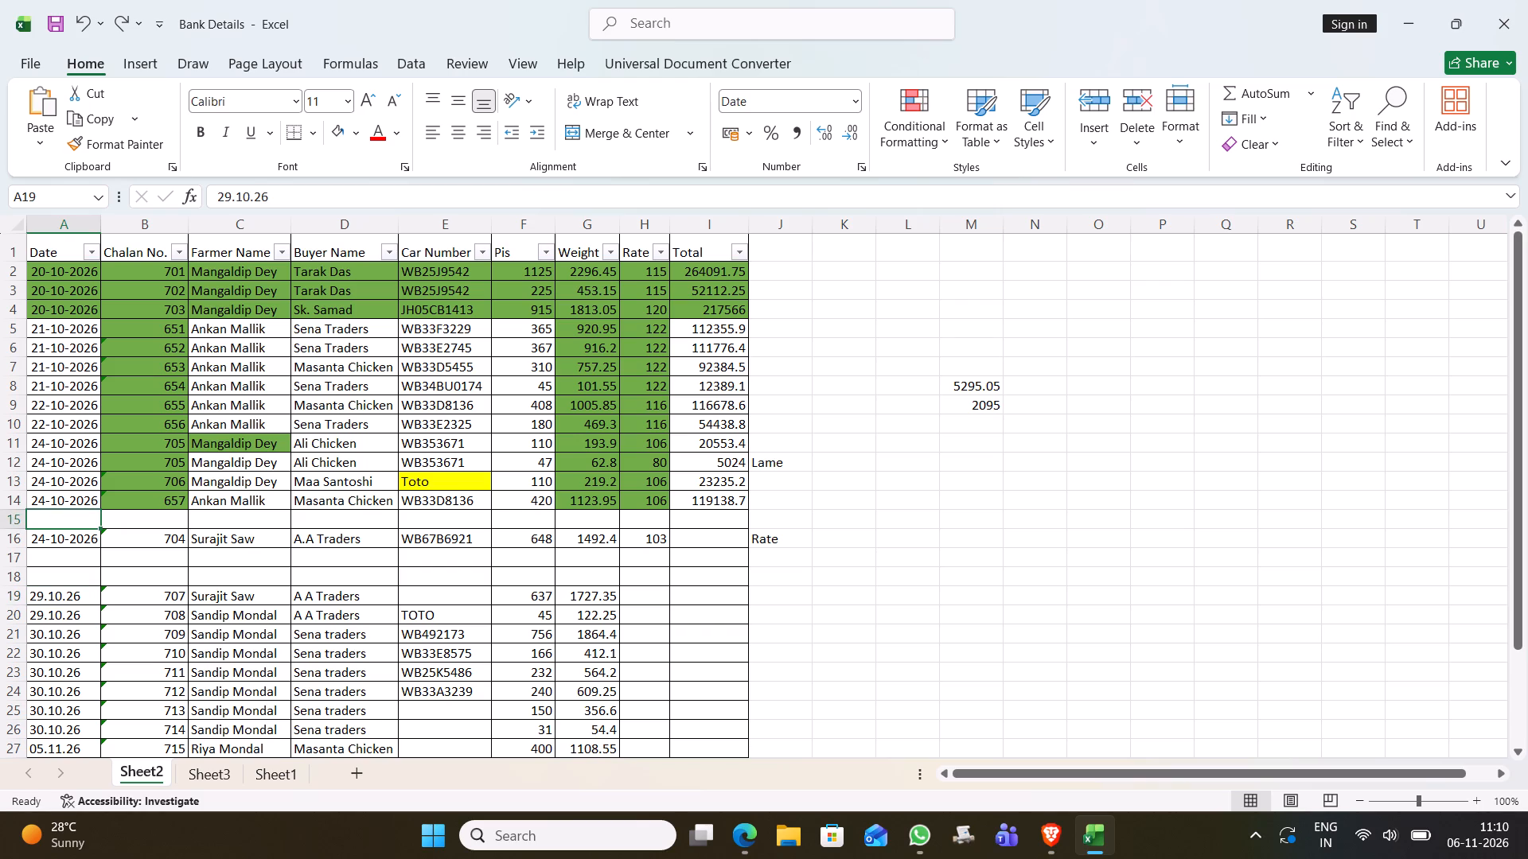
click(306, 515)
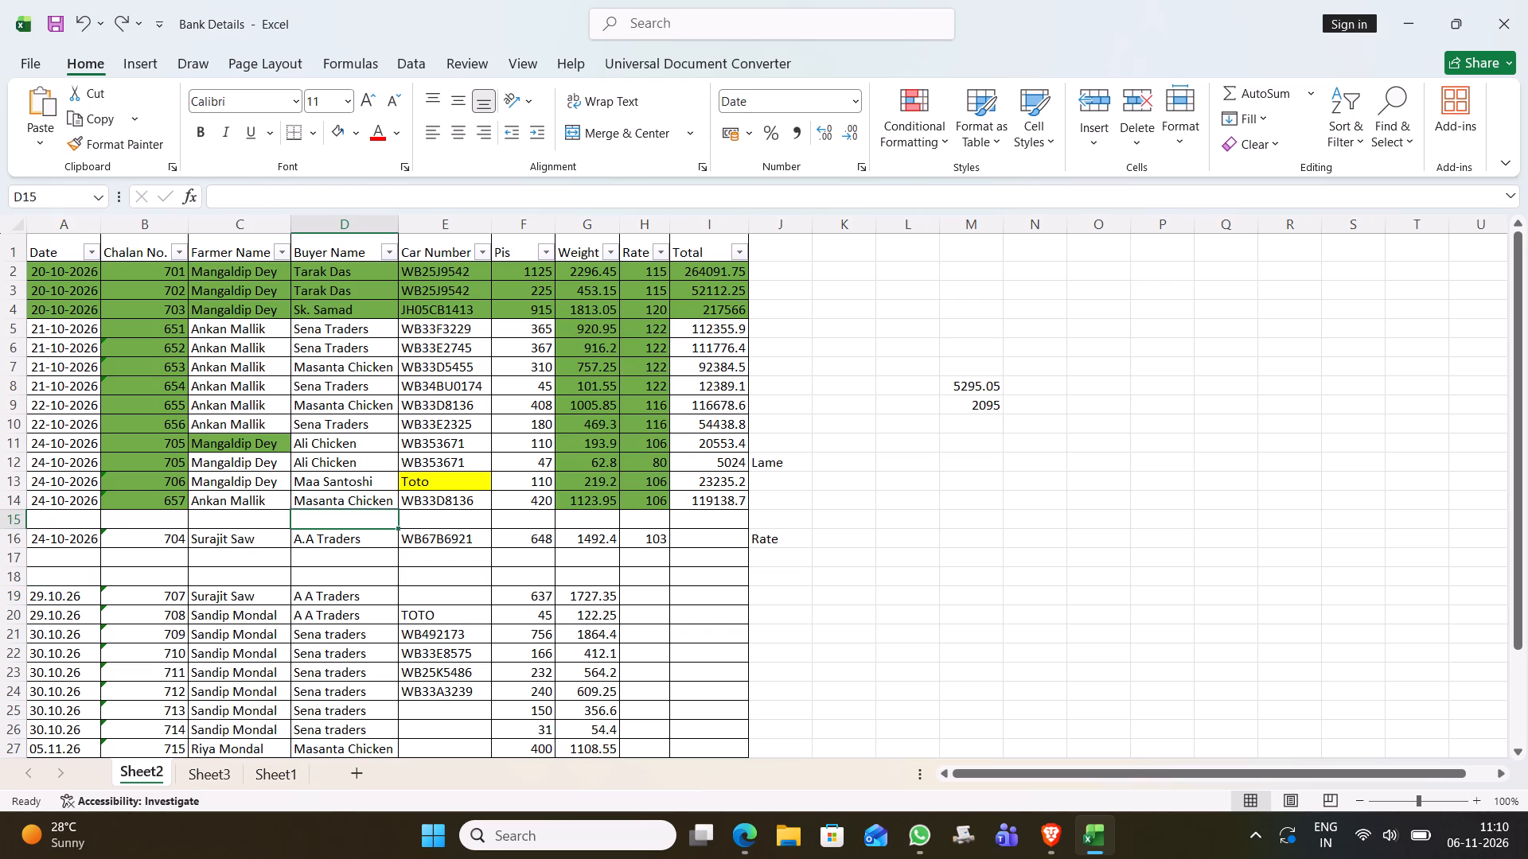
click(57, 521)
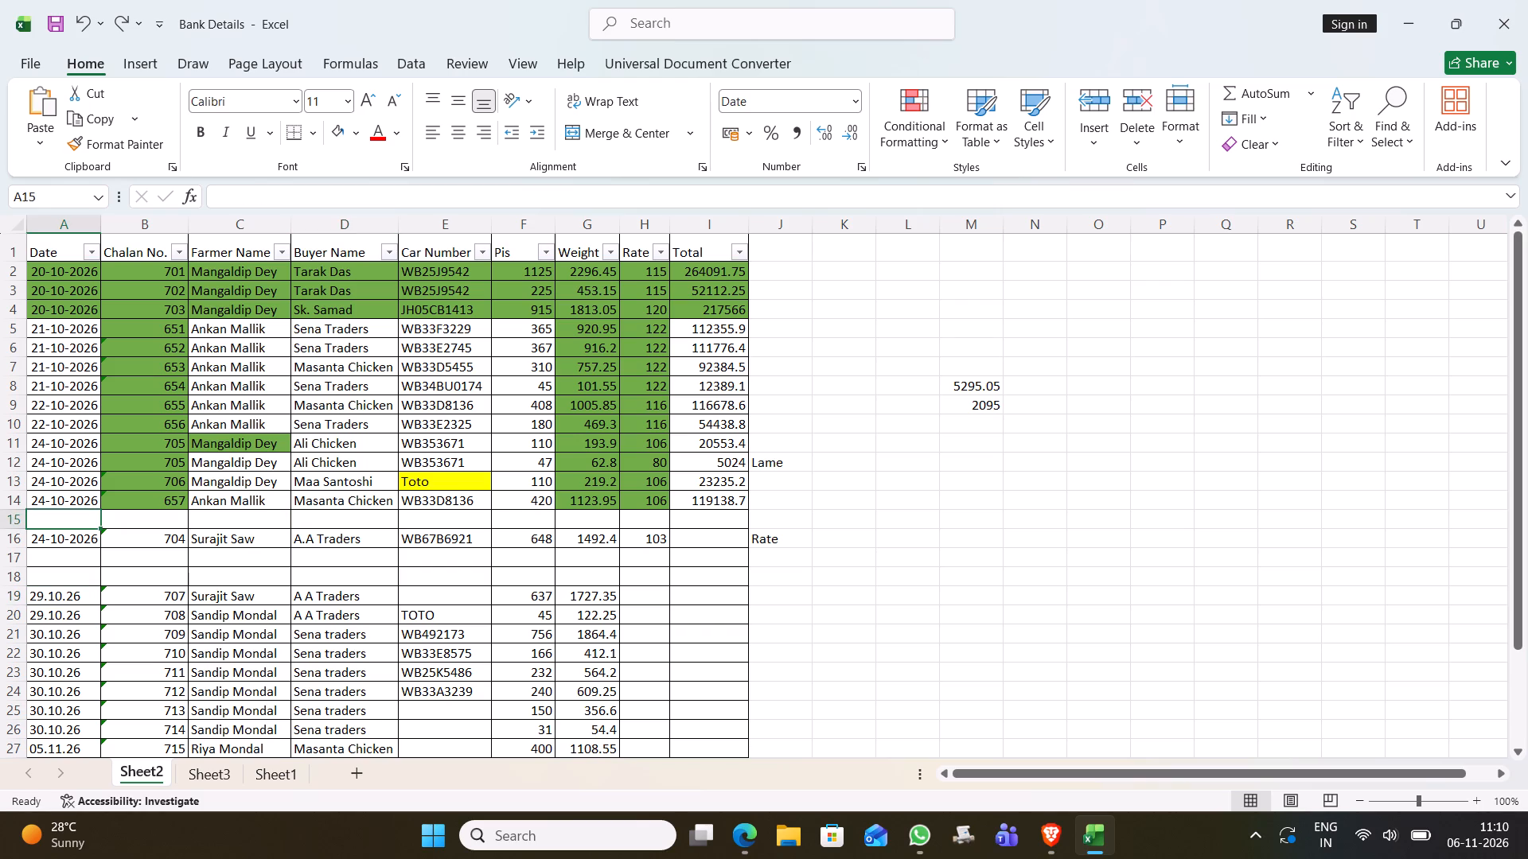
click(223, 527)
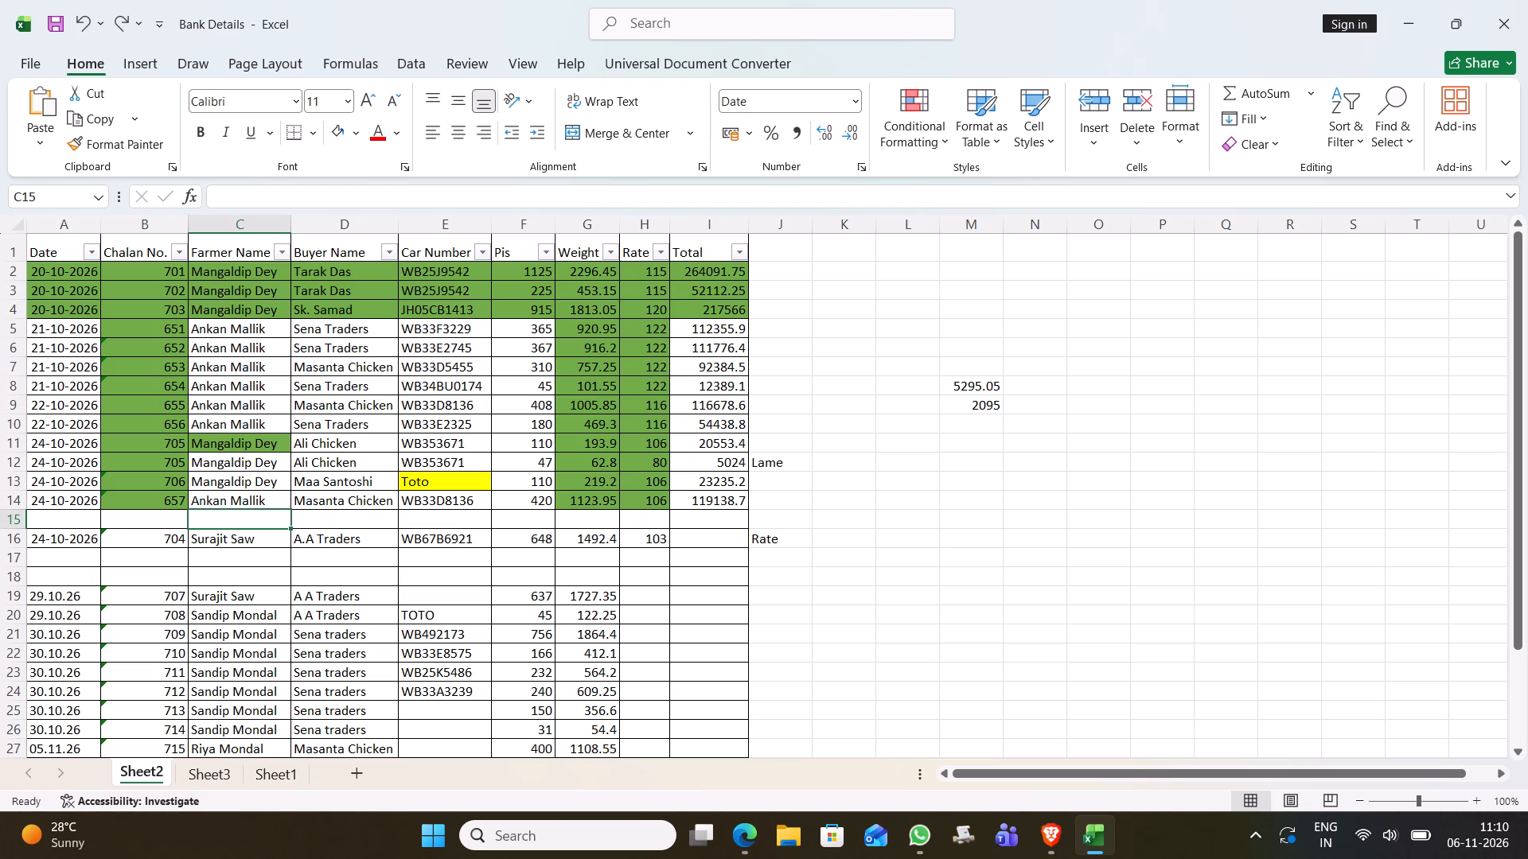
Start a new entry in row 15 by copying the date from row 14 and entering Chalan No. 658.
click(94, 518)
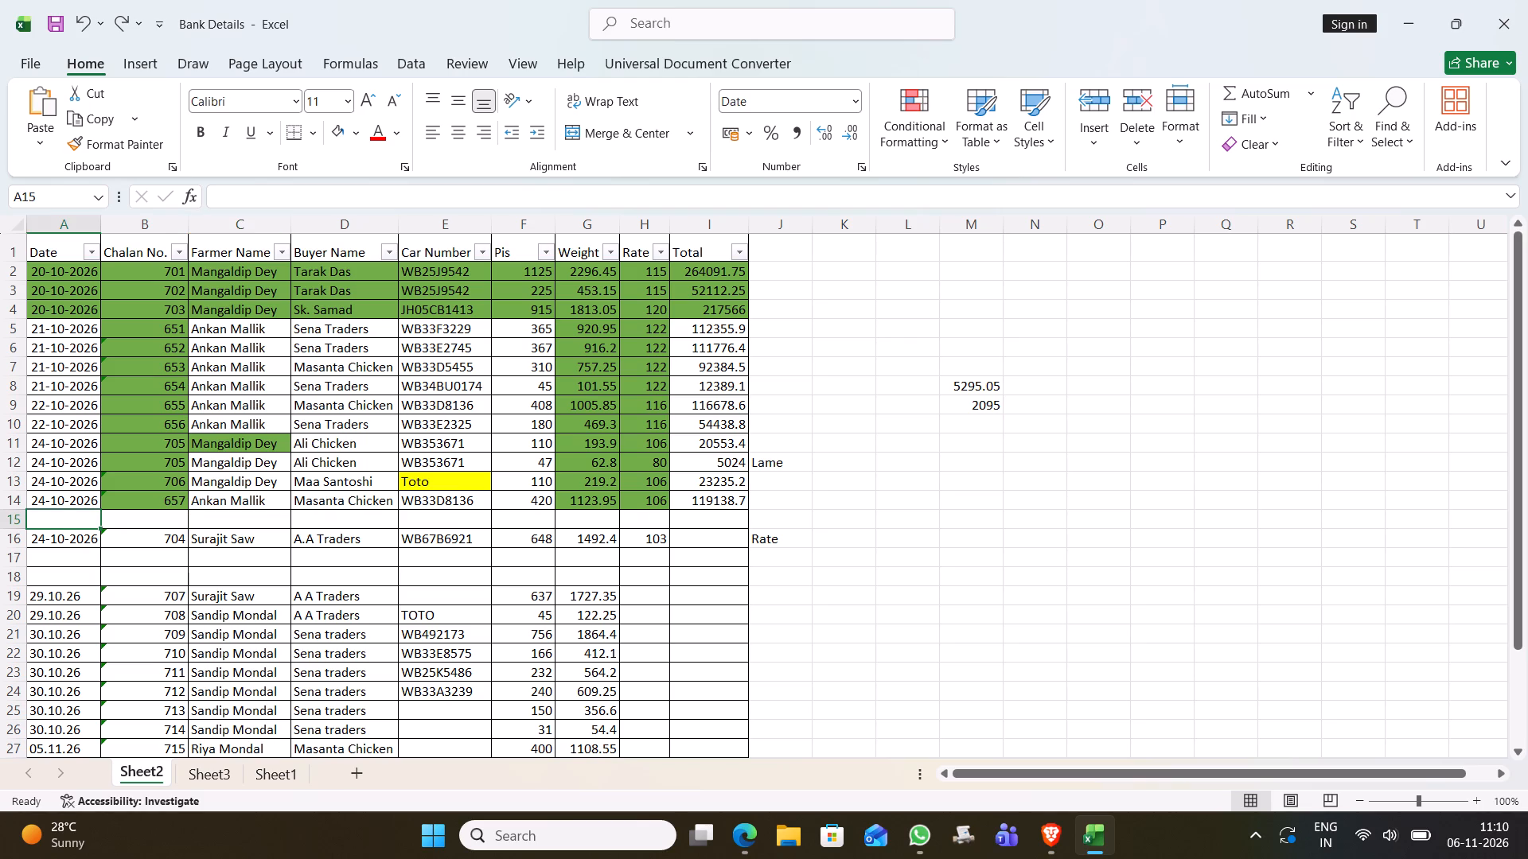
key(ctrl+d)
click(130, 523)
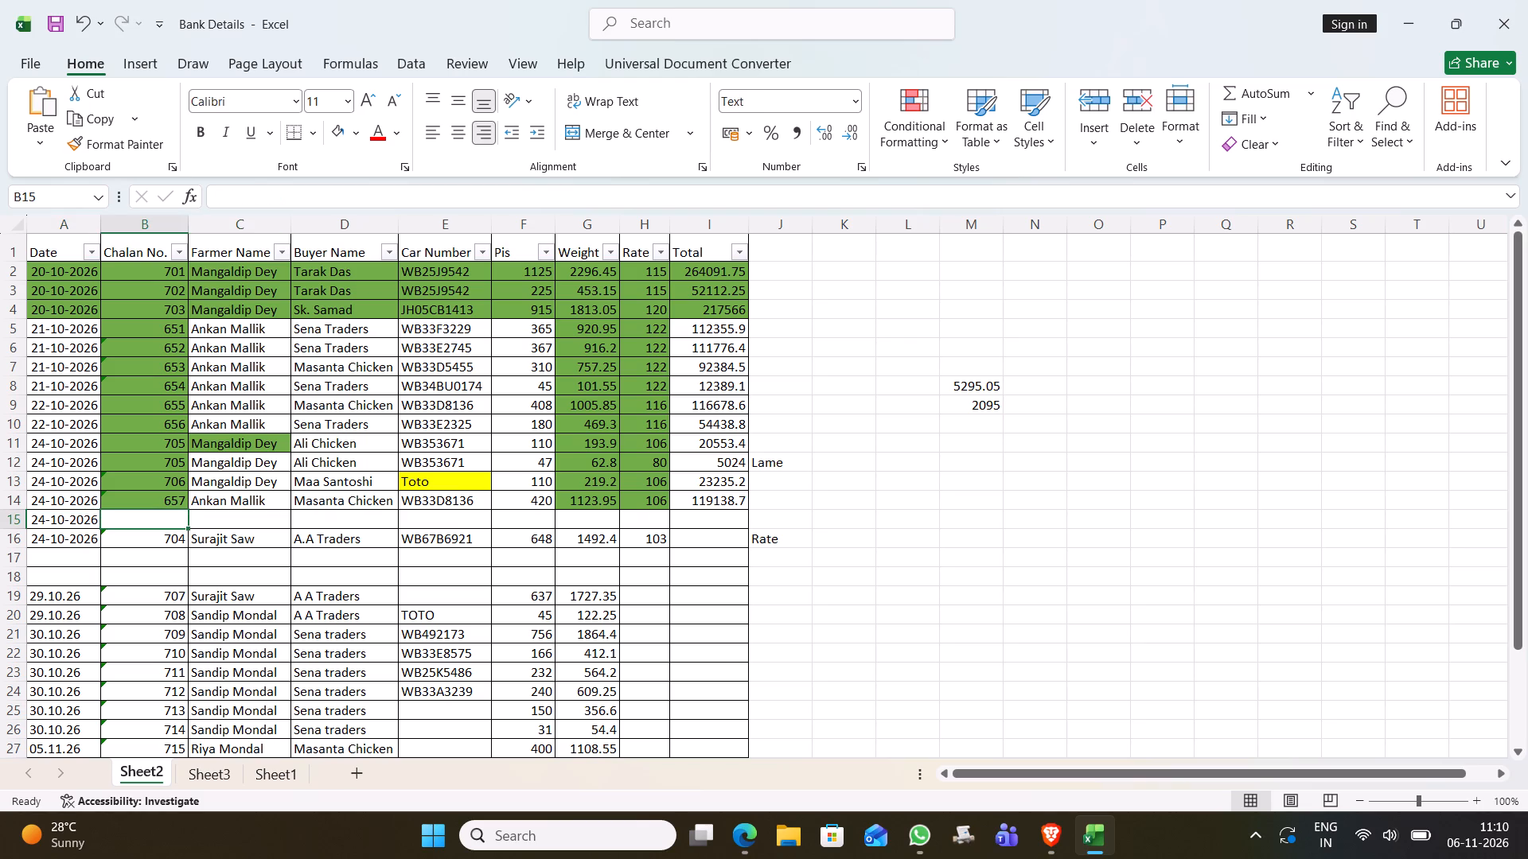
text(658)
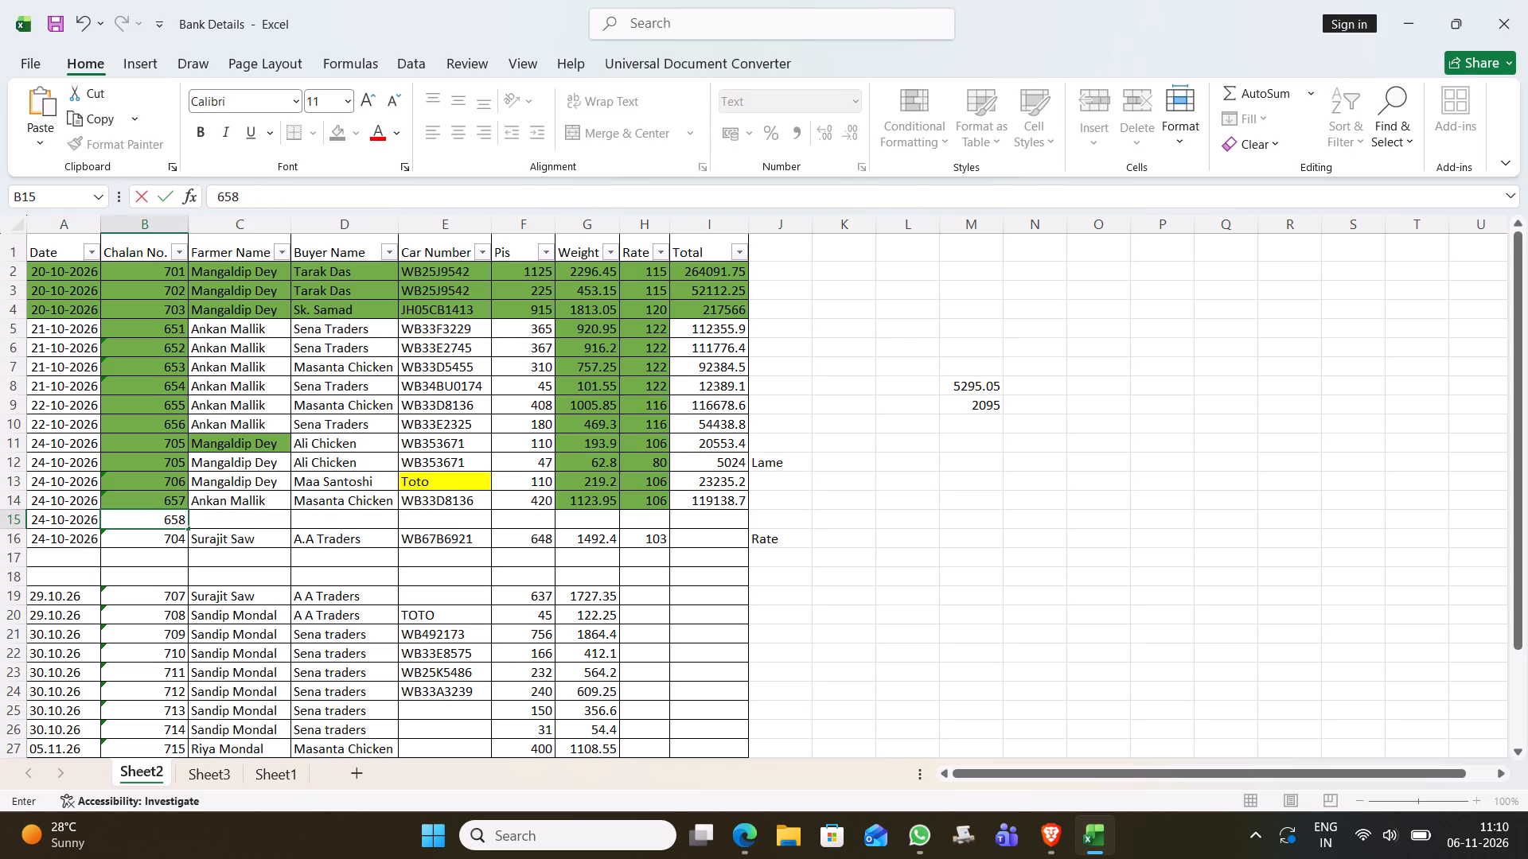
key(Right)
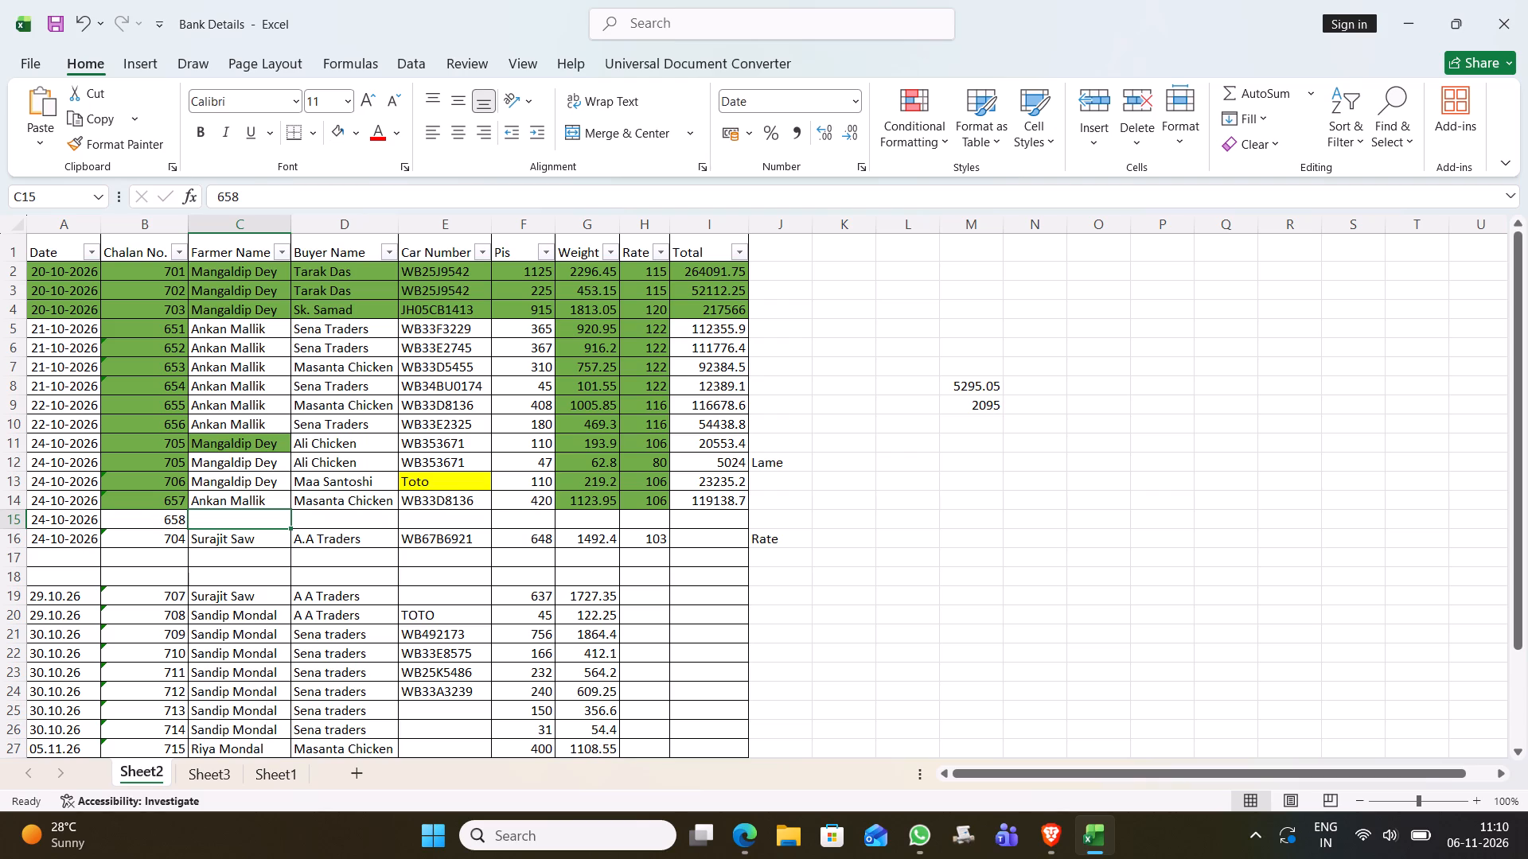
Copy the Farmer Name, Buyer Name and Car Number from row 14 down into the chalan 658 entry.
key(ctrl+d)
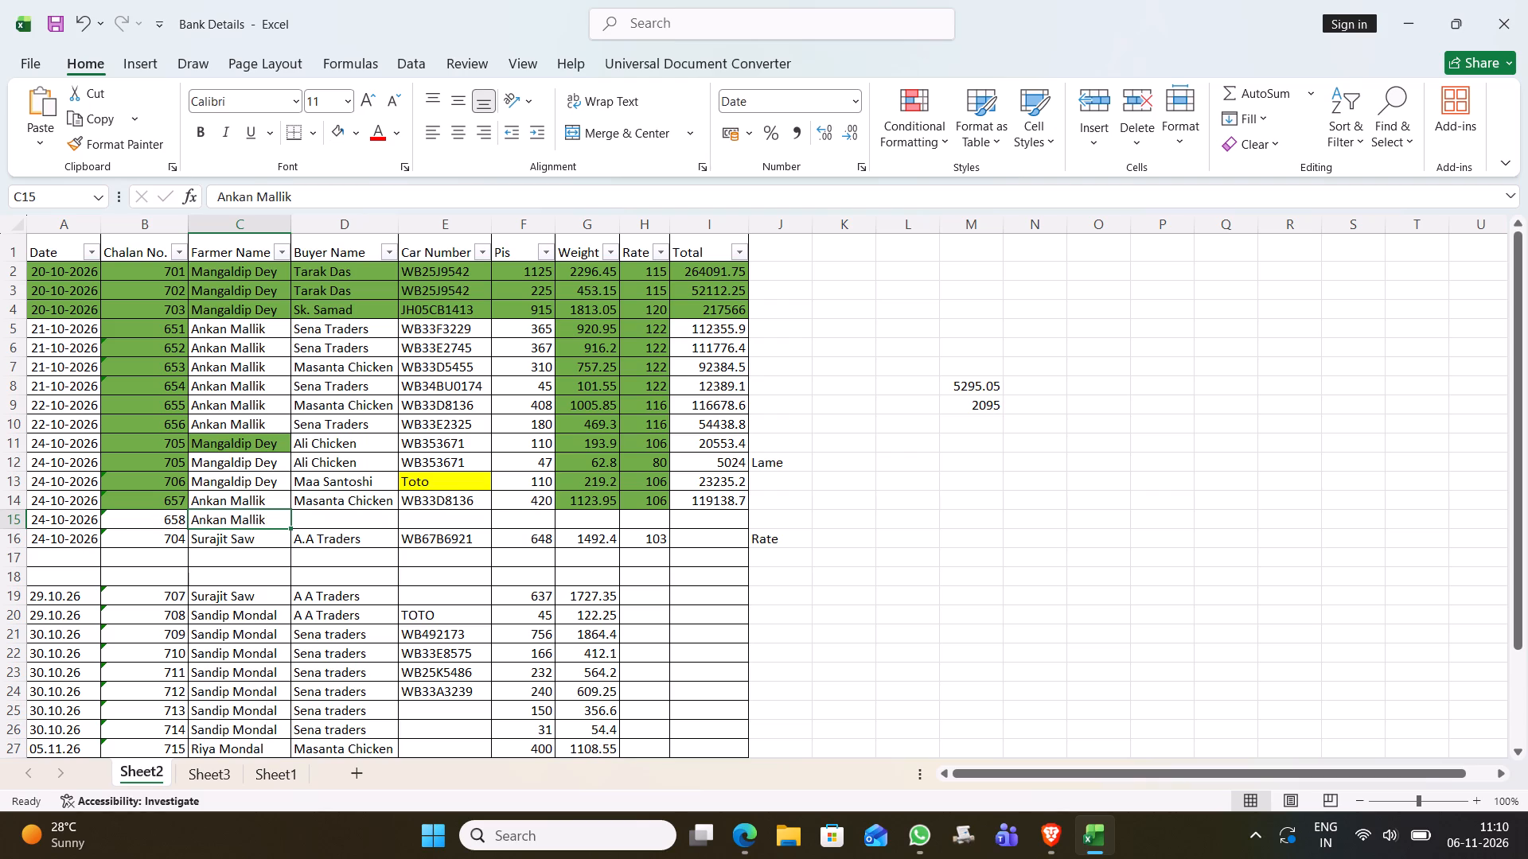
key(Right)
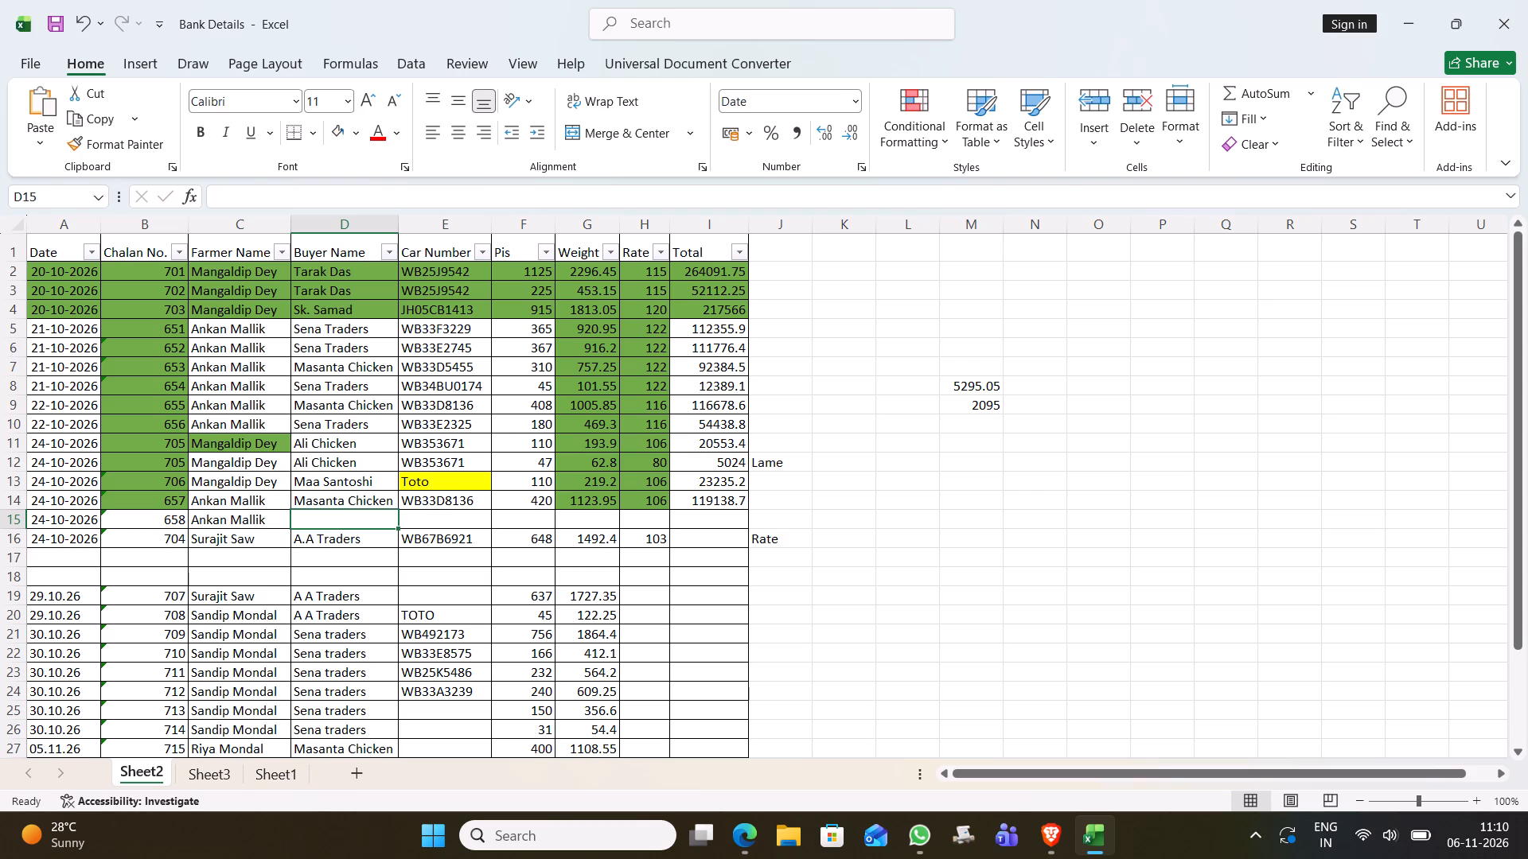
key(ctrl+d)
key(Right)
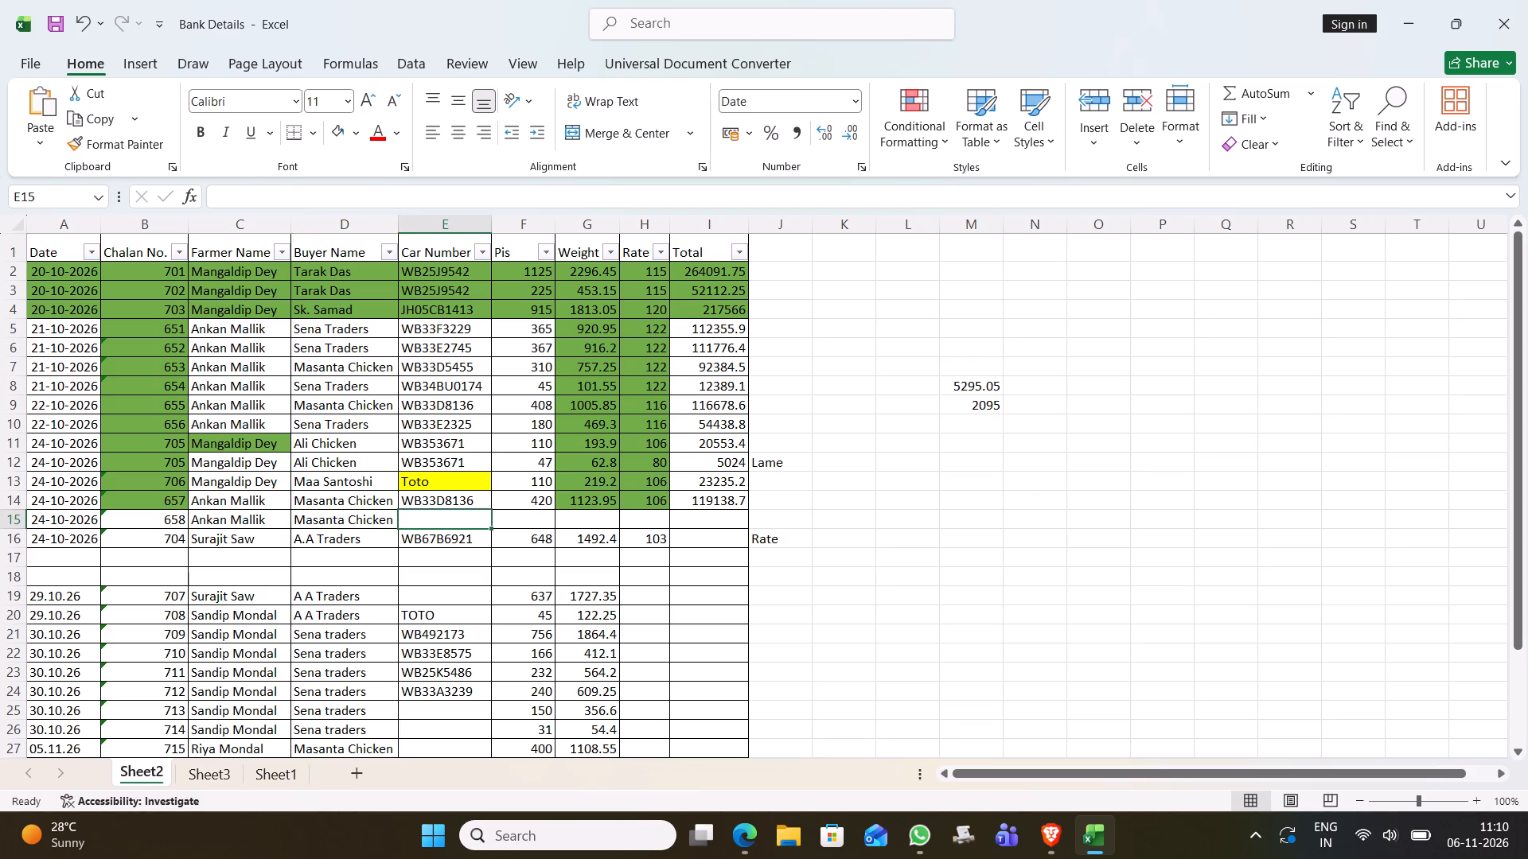
key(ctrl+d)
key(Right)
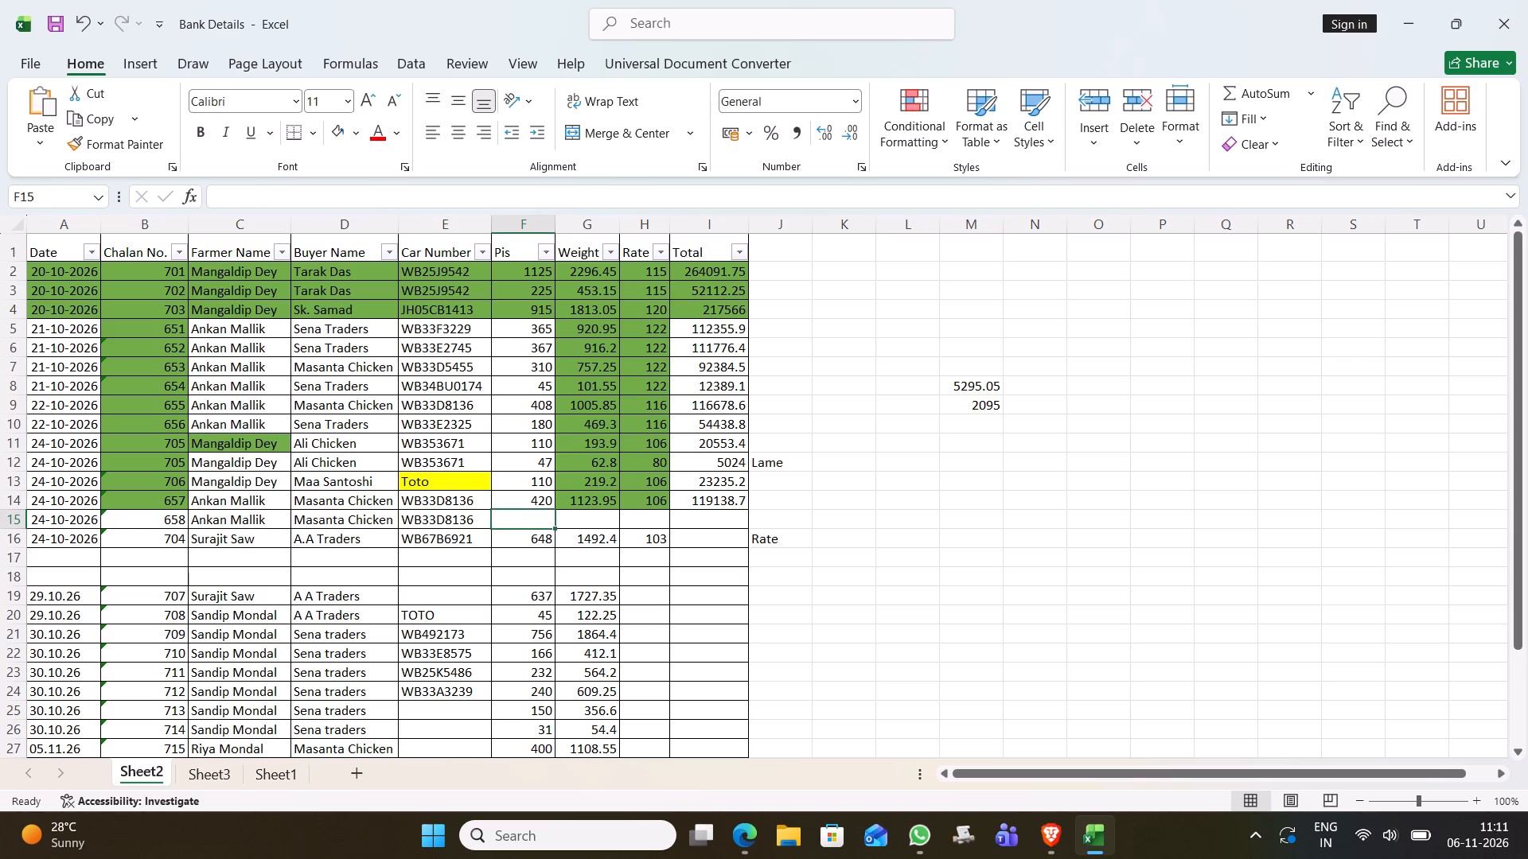
Set the Pis to 23, Weight to 44.75 and Rate to 80 for the chalan 658 entry in row 15.
text(23)
key(Right)
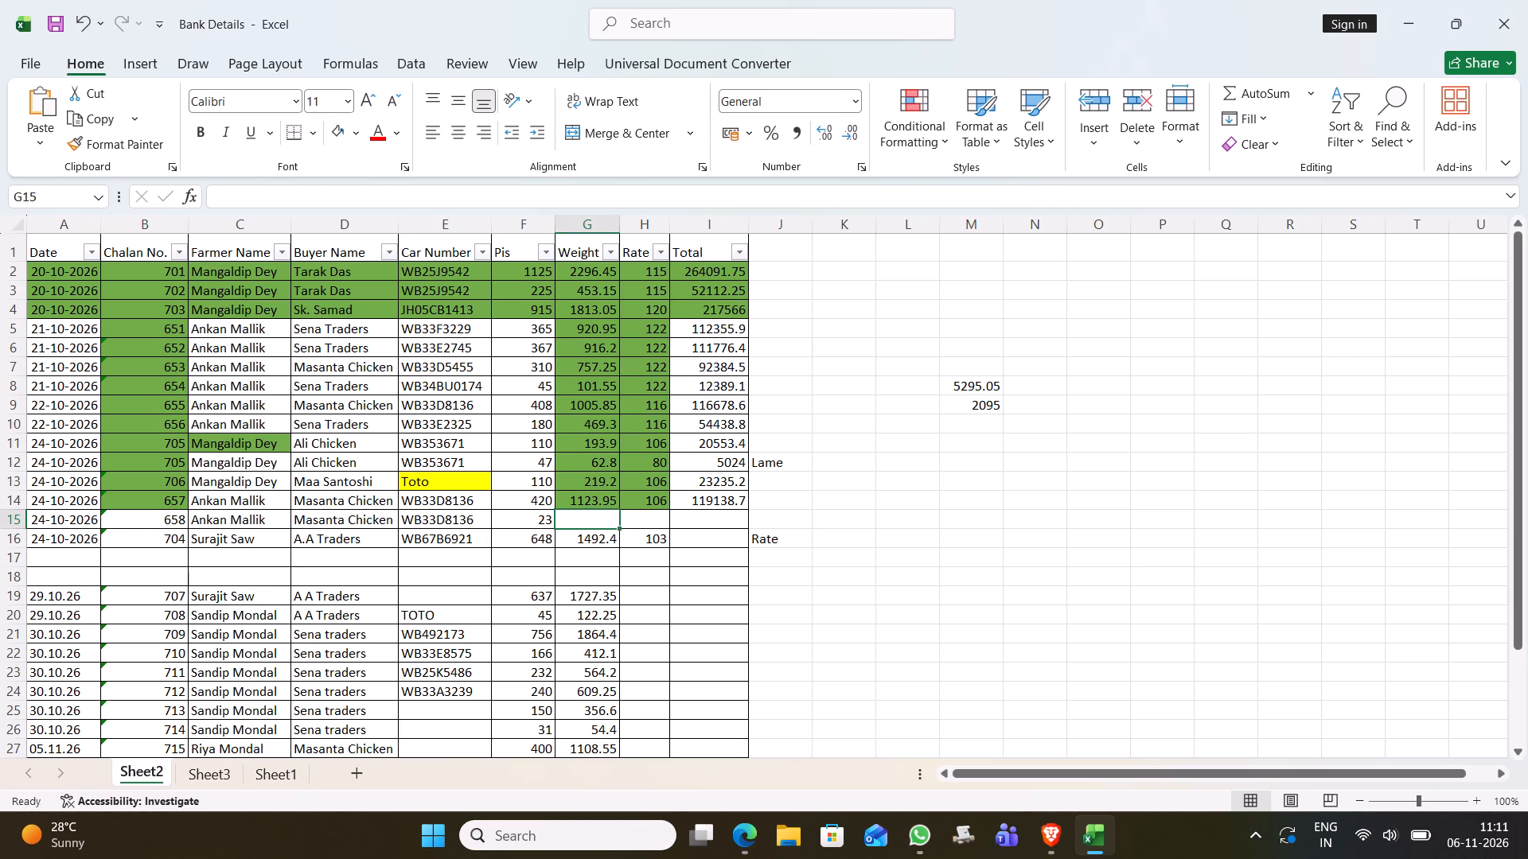
text(447)
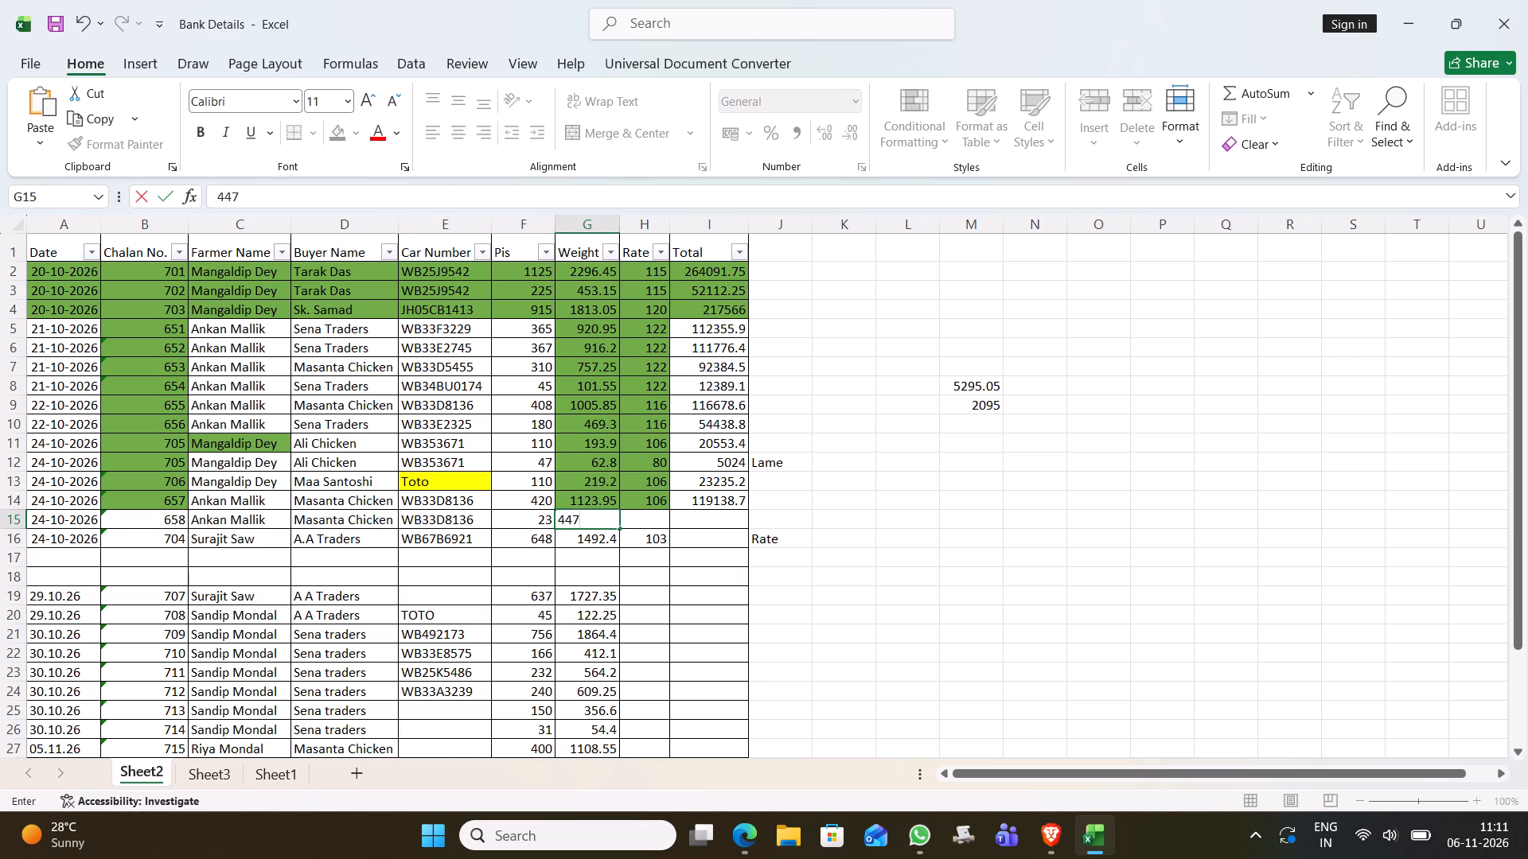
key(BackSpace)
text(.75)
key(Right)
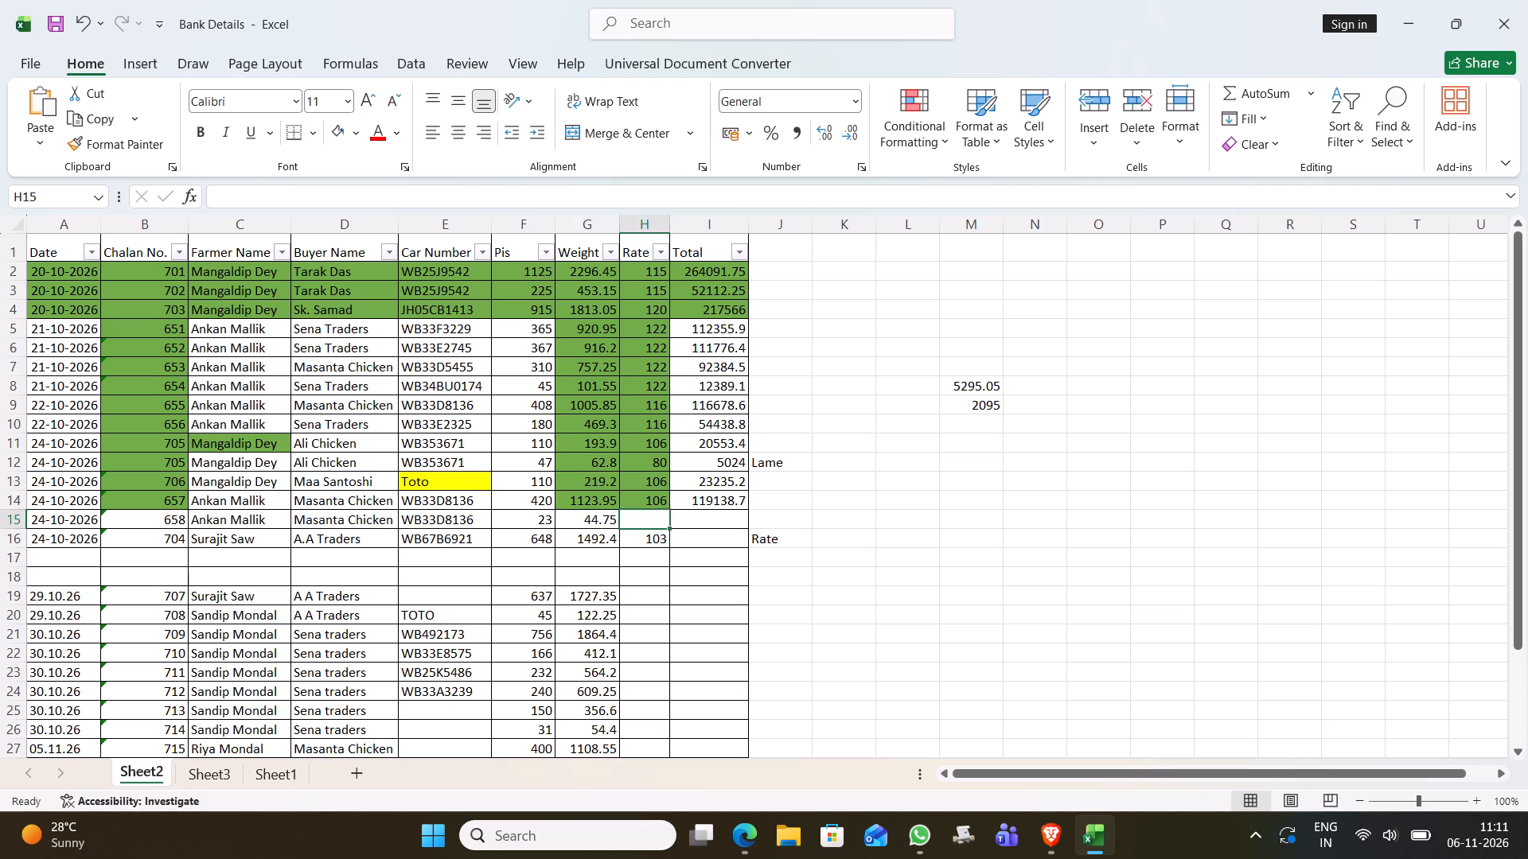
text(80)
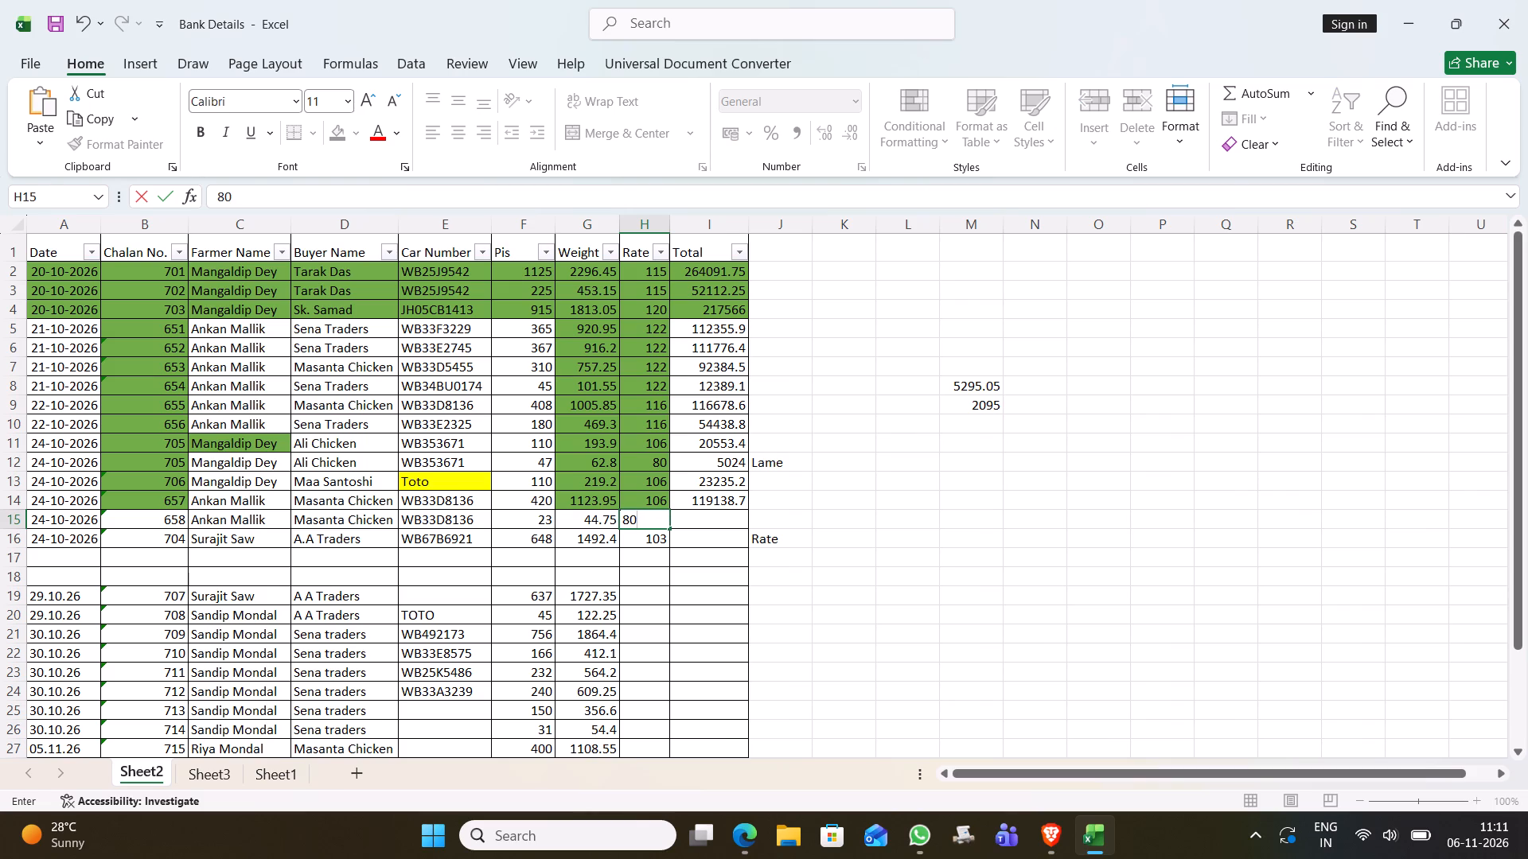
key(Right)
Add the note Lame beside the Total of the chalan 658 entry, in cell J15.
key(Right)
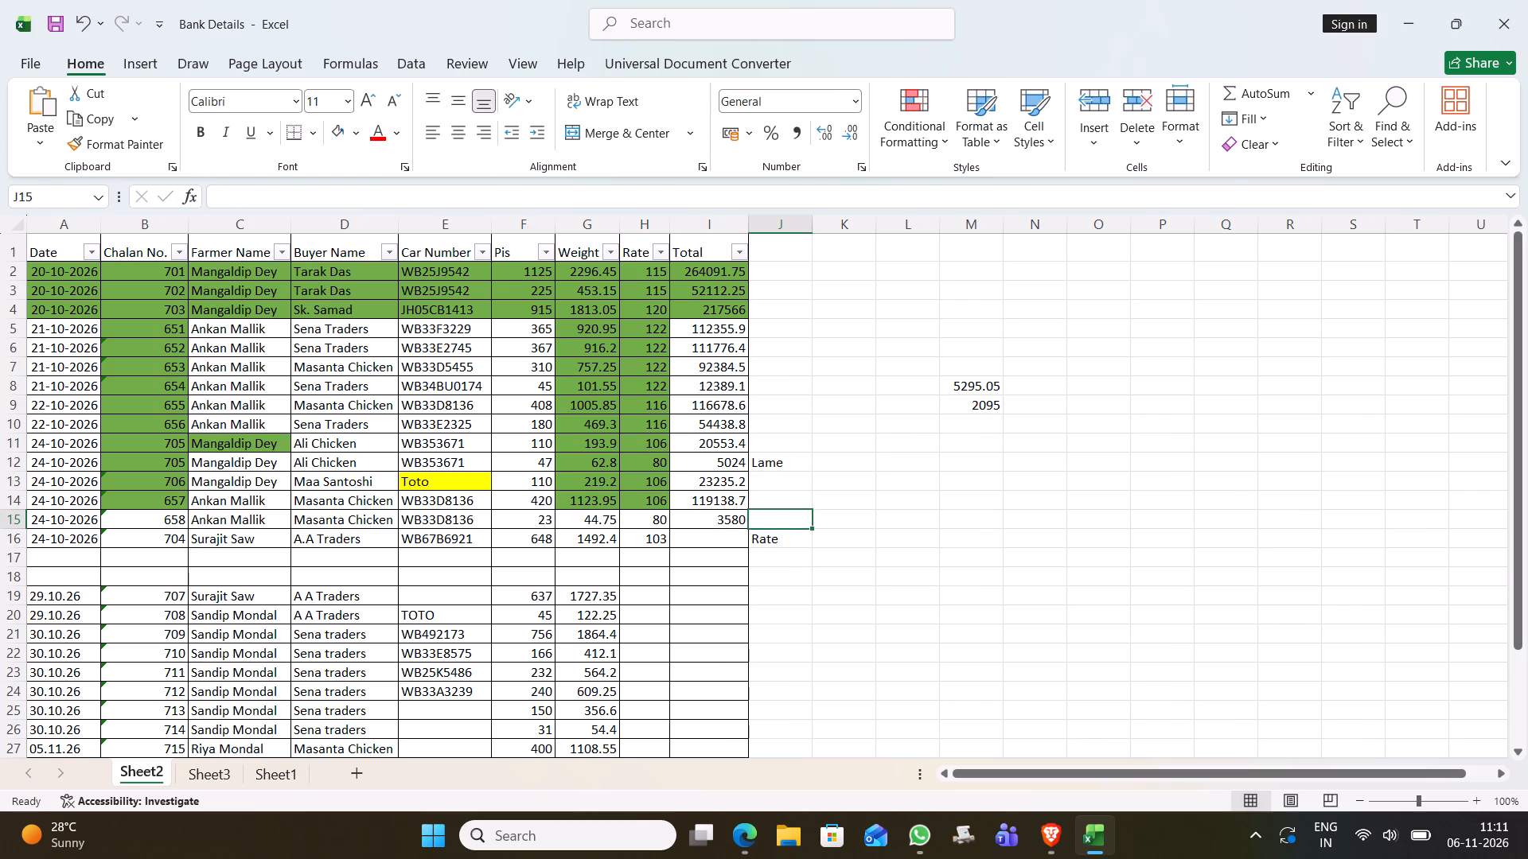
key(shift+l)
key(Return)
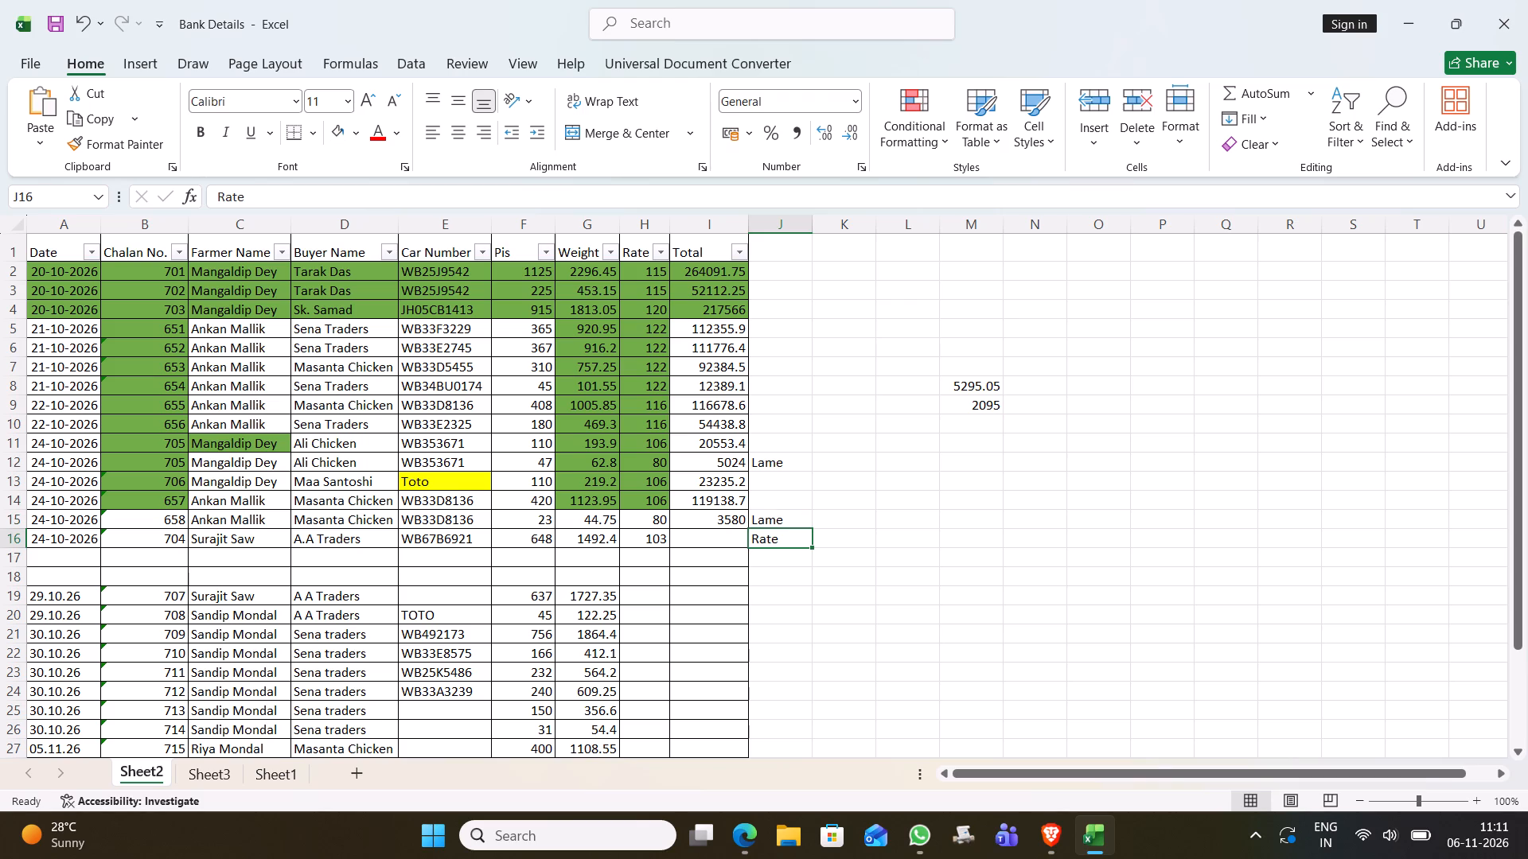
Clear the stray values from cells M6 to M11 beside the chalan table.
drag(984, 348, 984, 436)
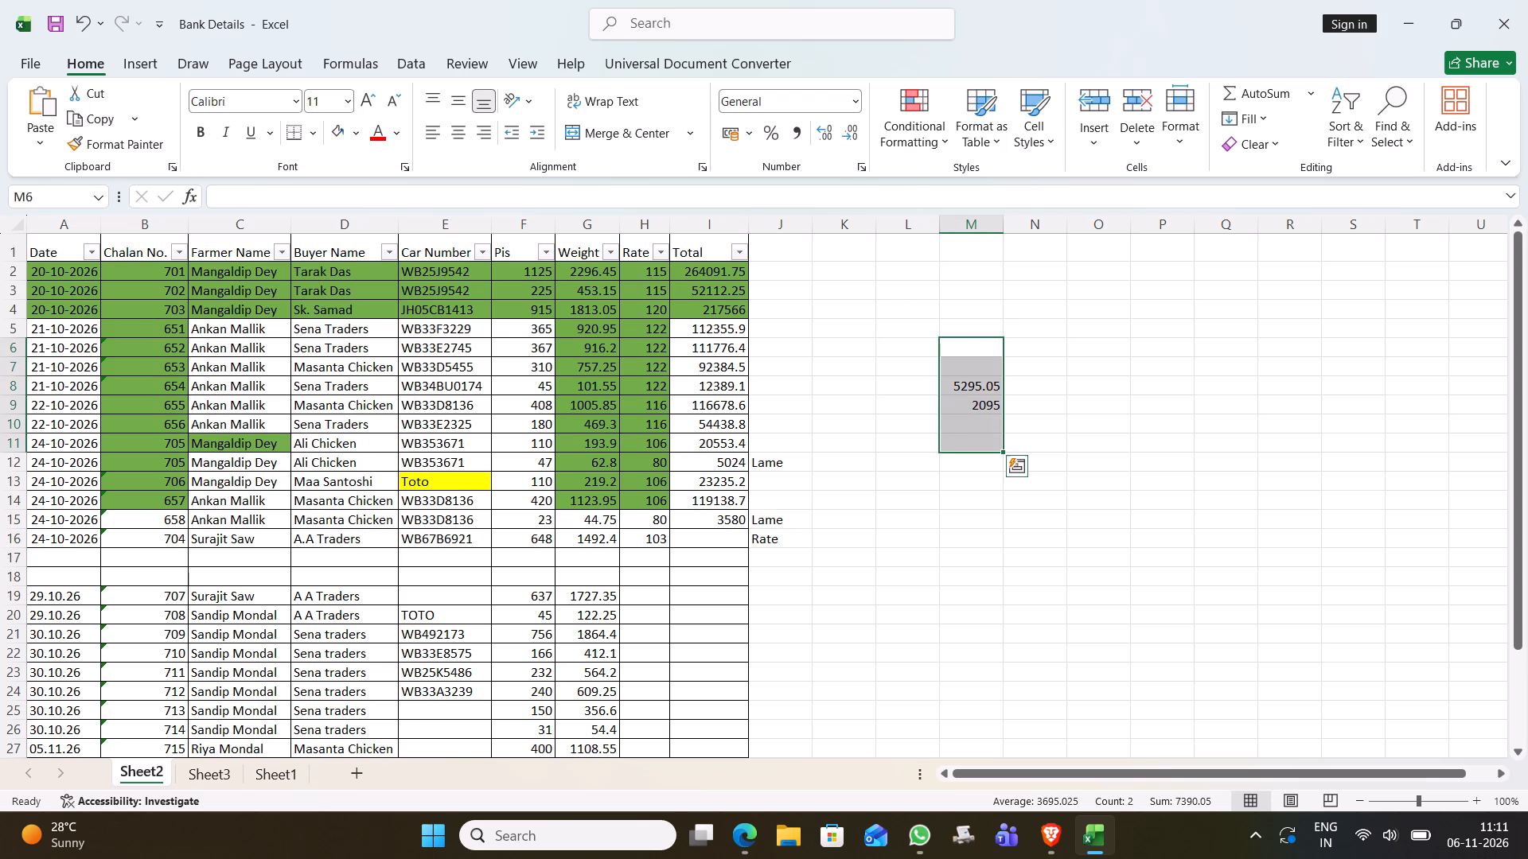
key(Delete)
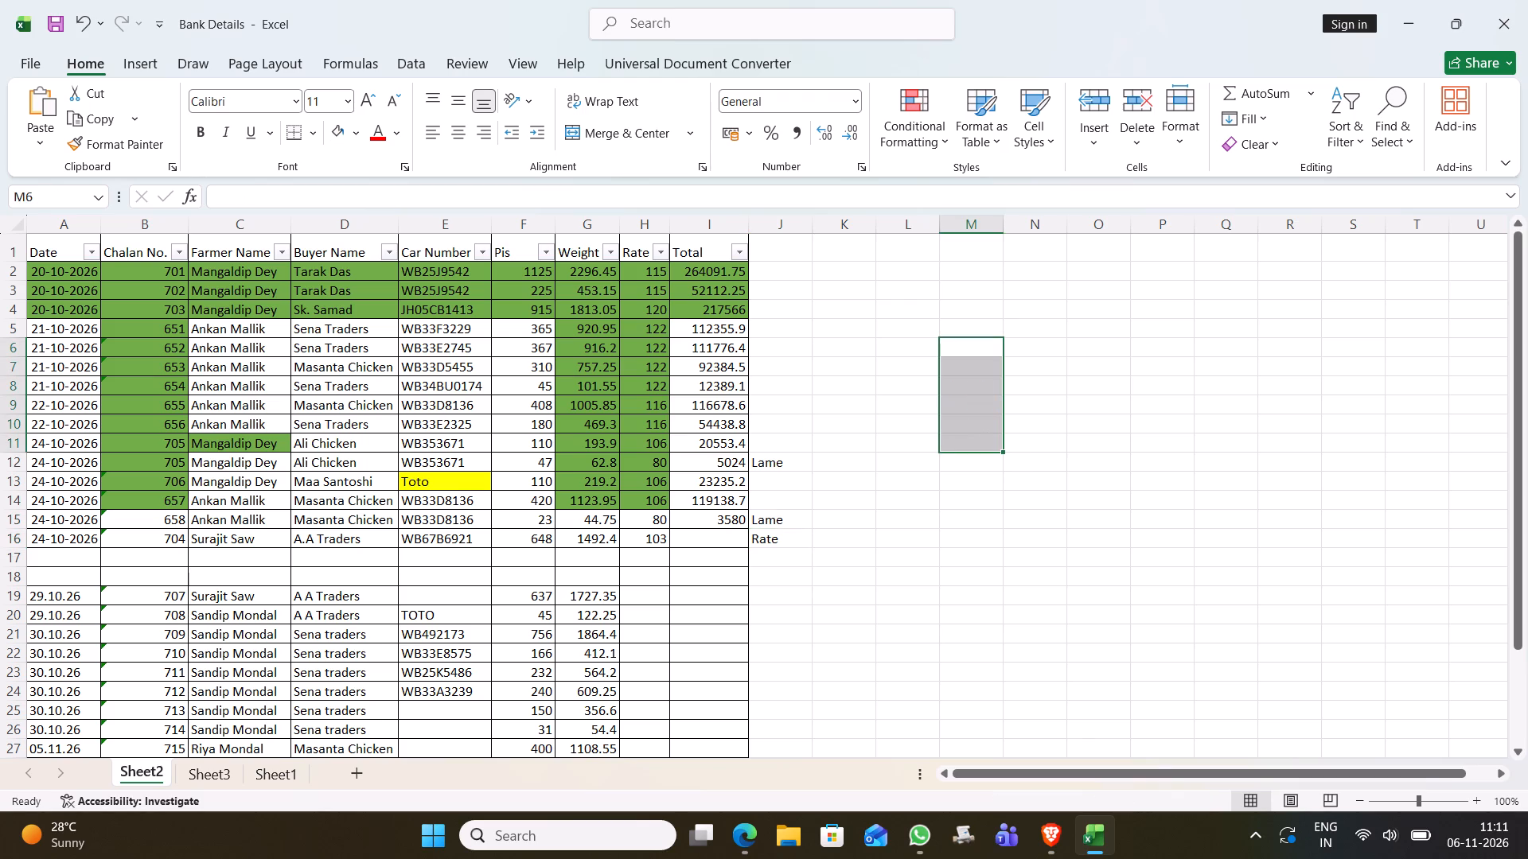
List chalan numbers 651, 652, 653 and 654 in cells L2 to L5 beside the table.
click(922, 269)
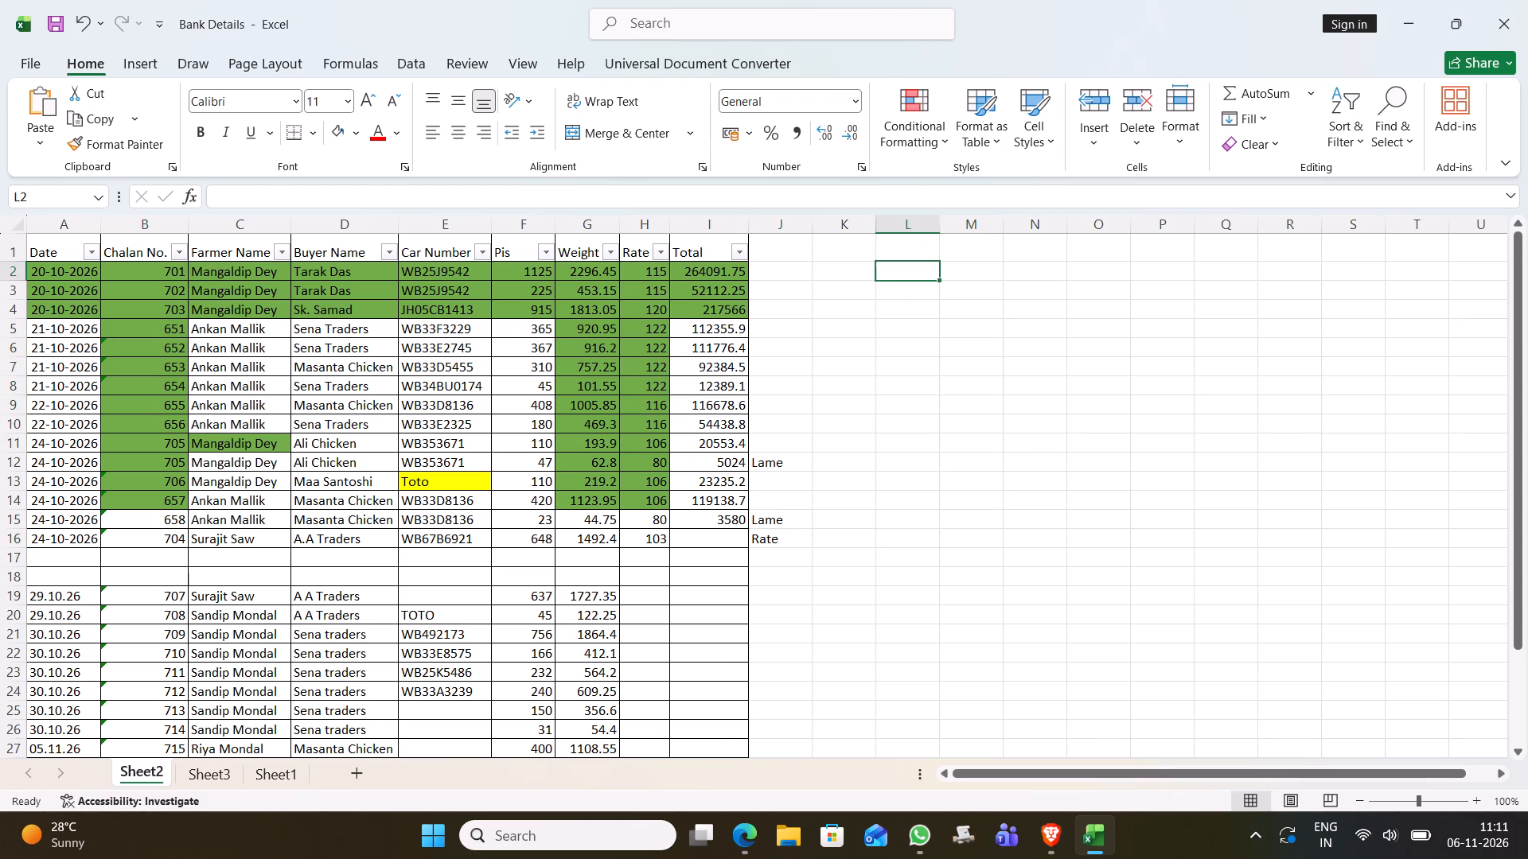
text(651)
key(Return)
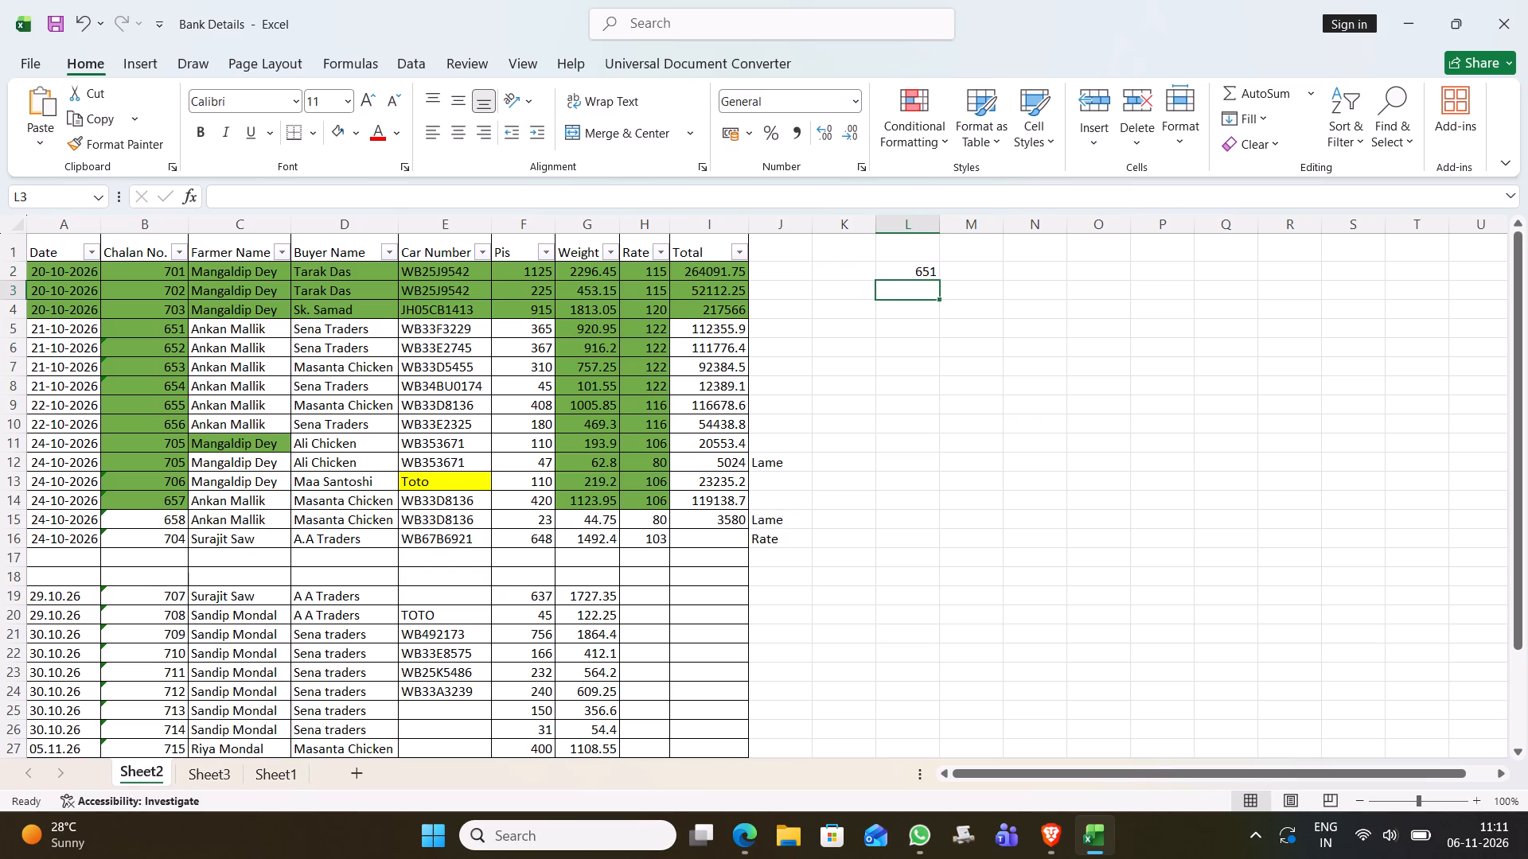
text(652)
key(Return)
text(653)
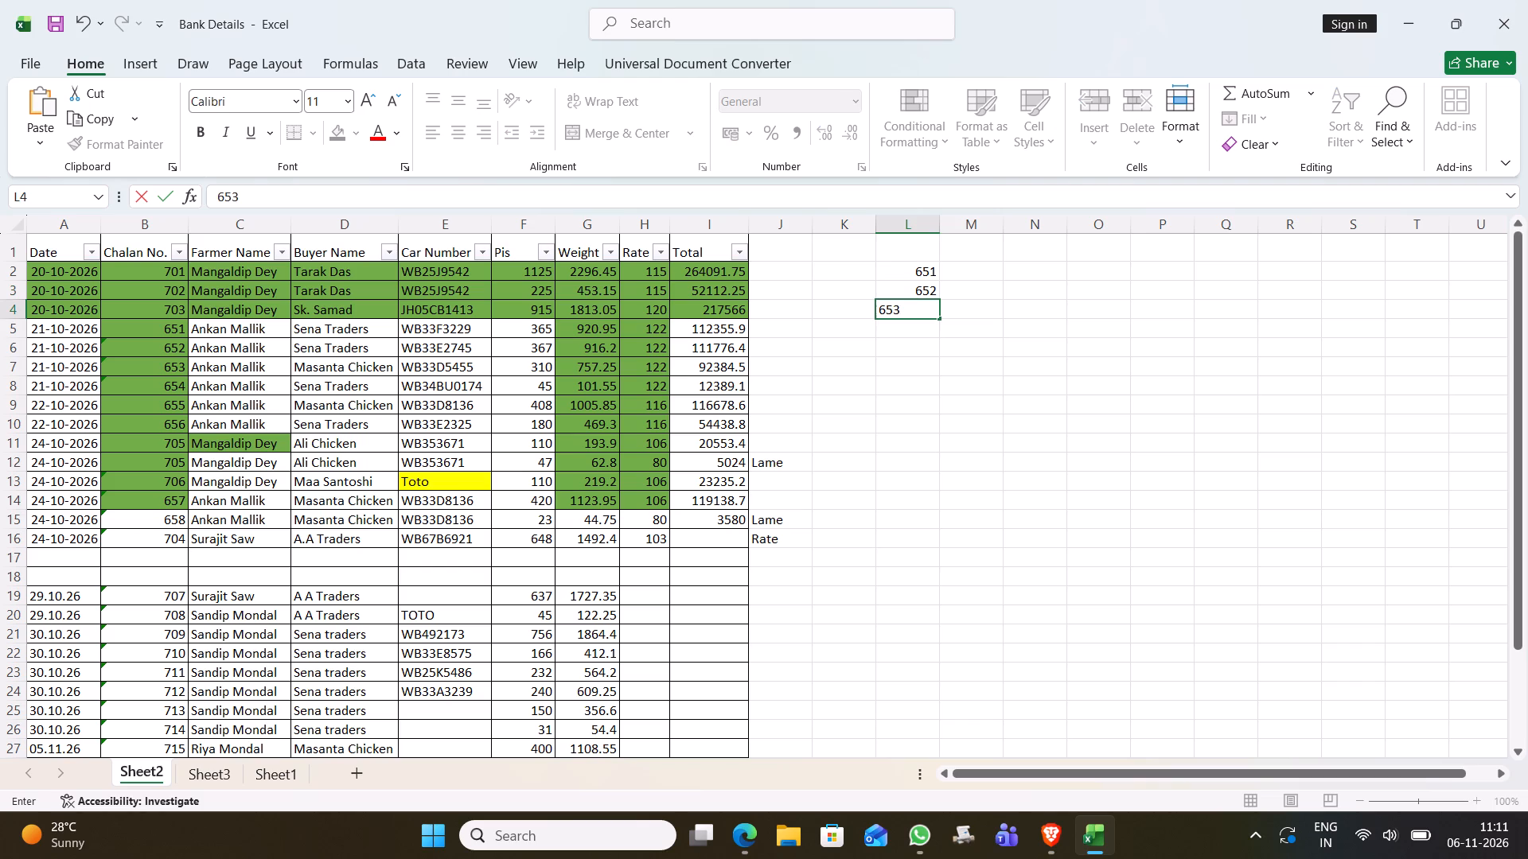
key(Return)
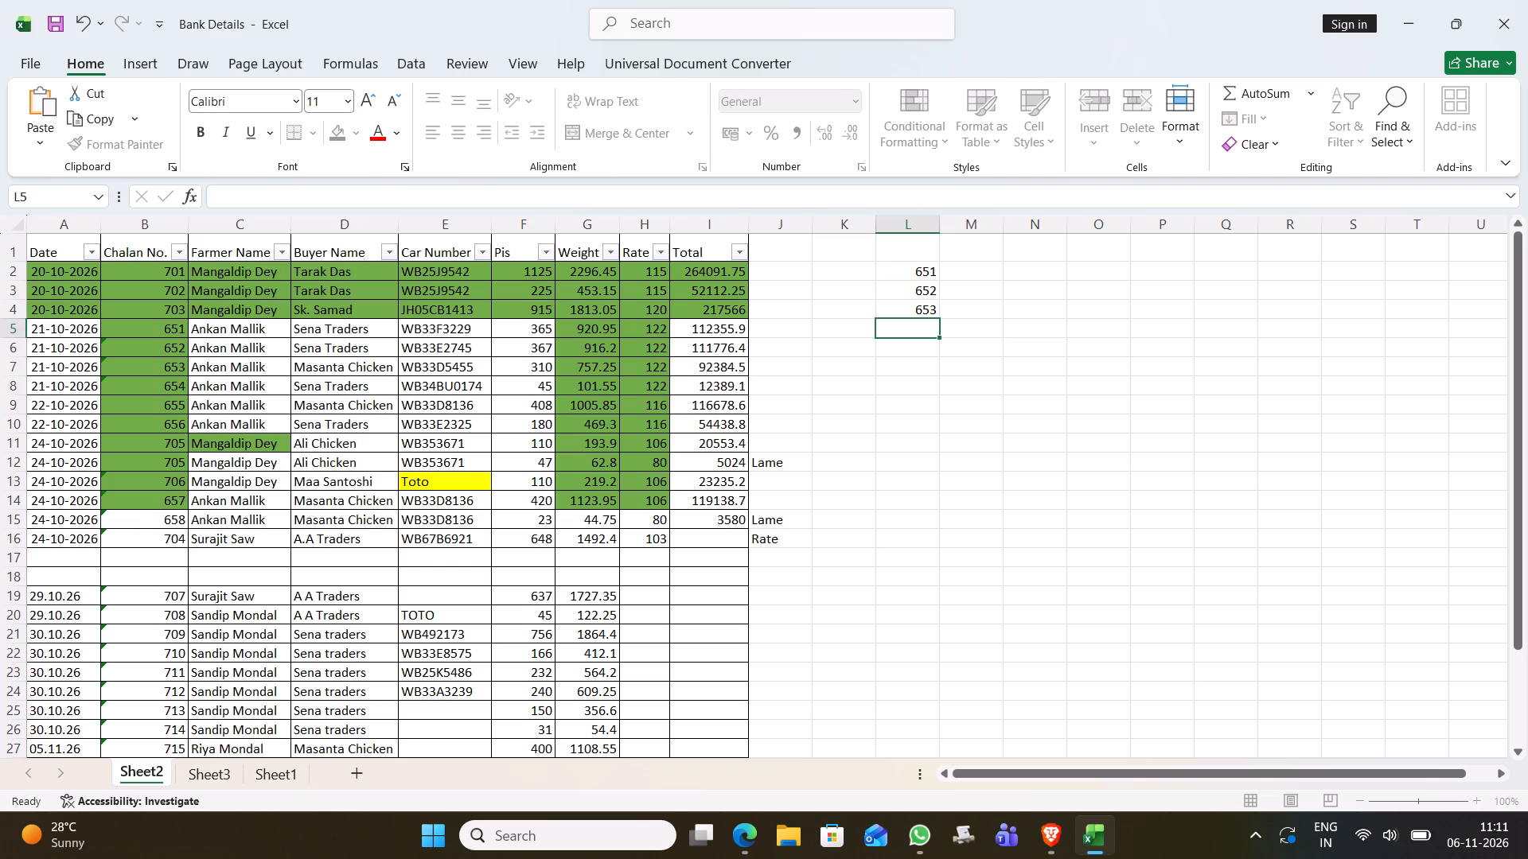
text(654)
key(Return)
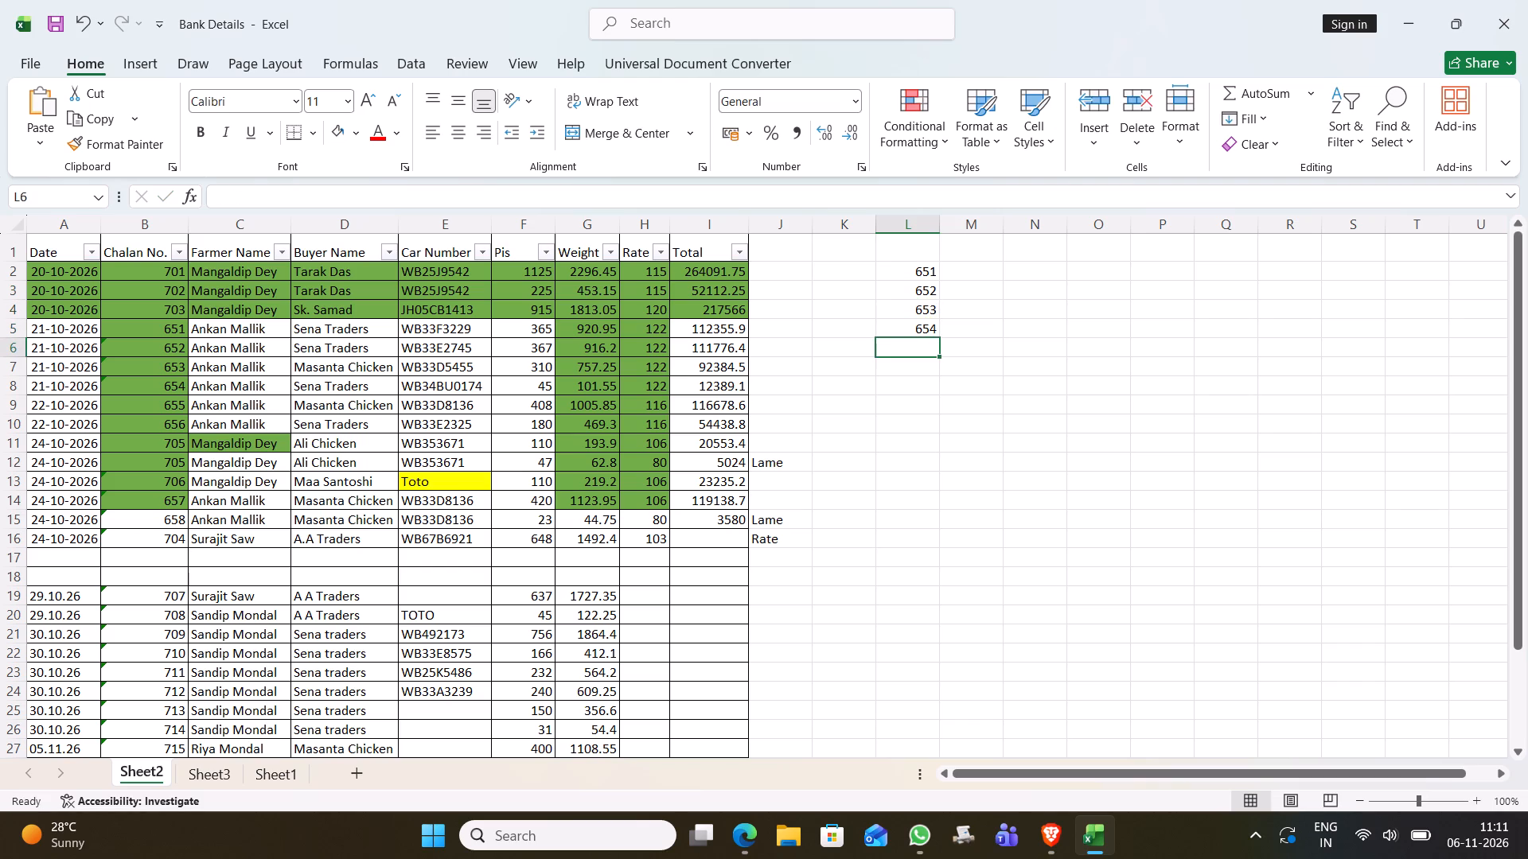
Continue the list in column L with chalan numbers 701, 702 and 703 in cells L6 to L8.
text(701)
key(Return)
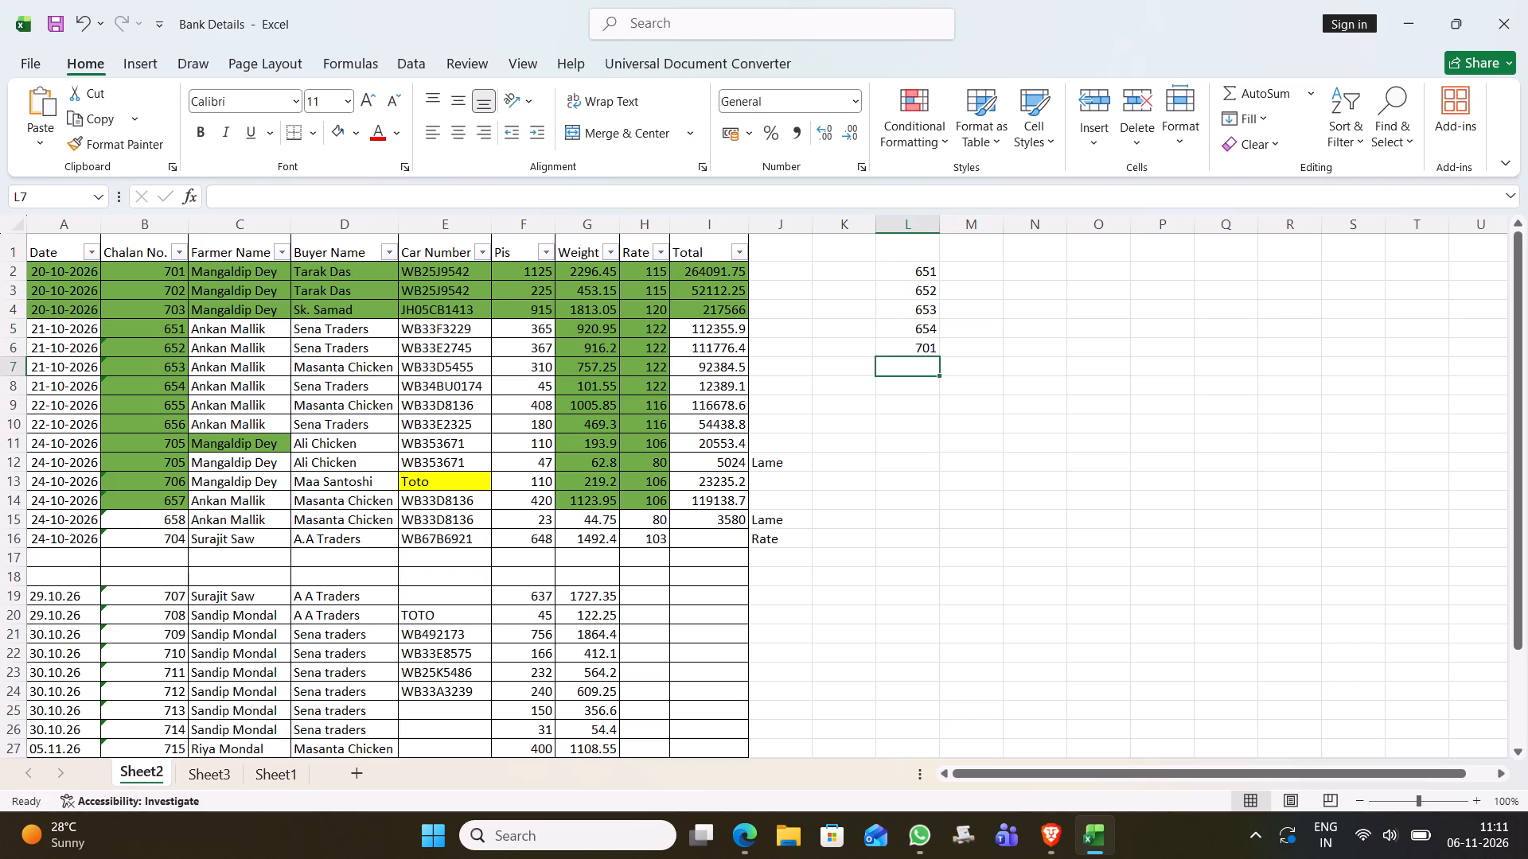
text(702)
key(Return)
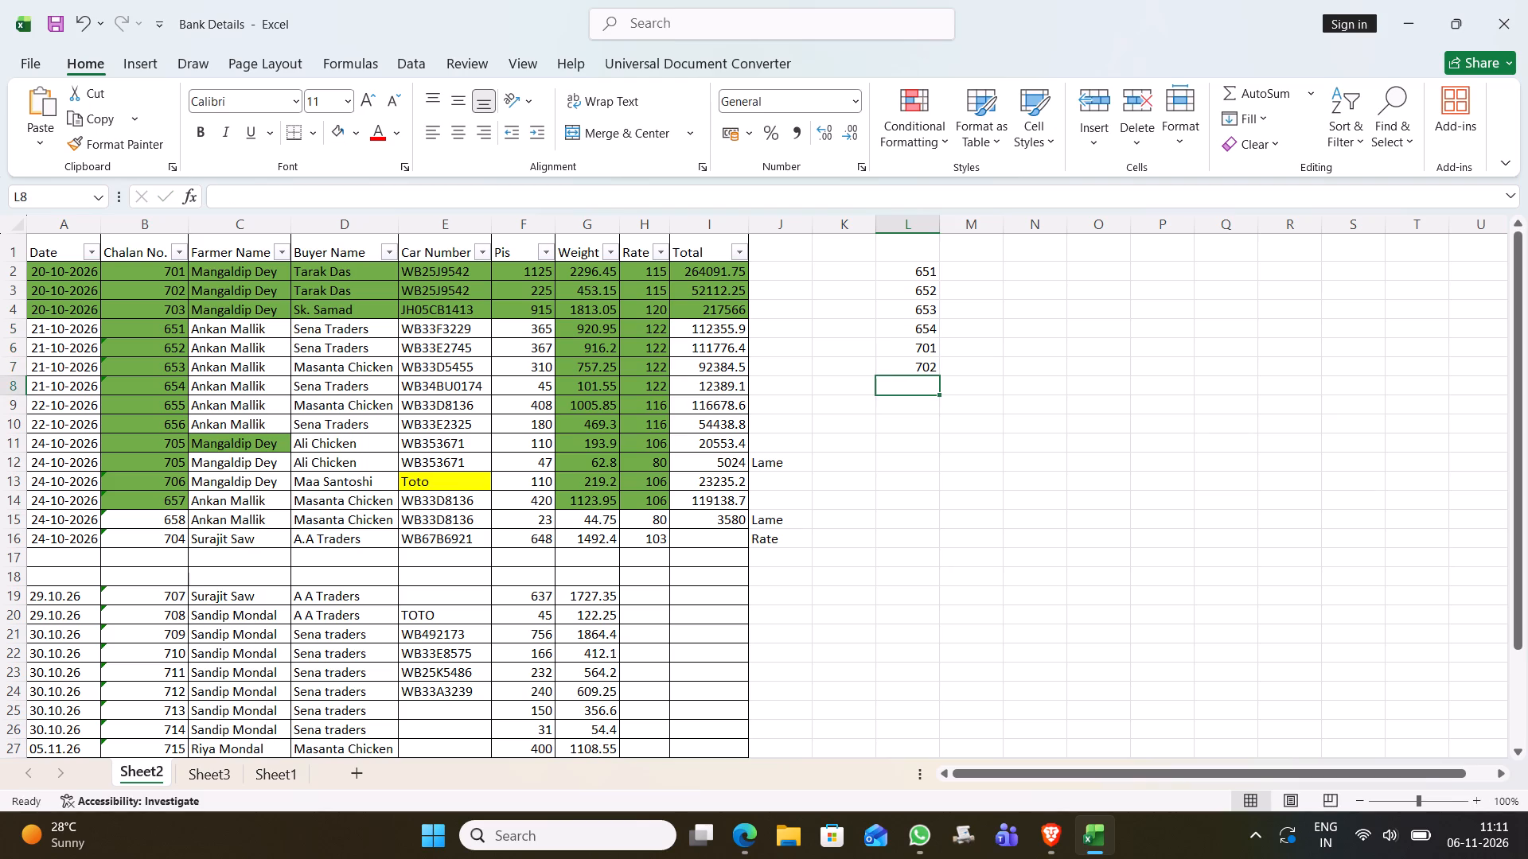
text(703)
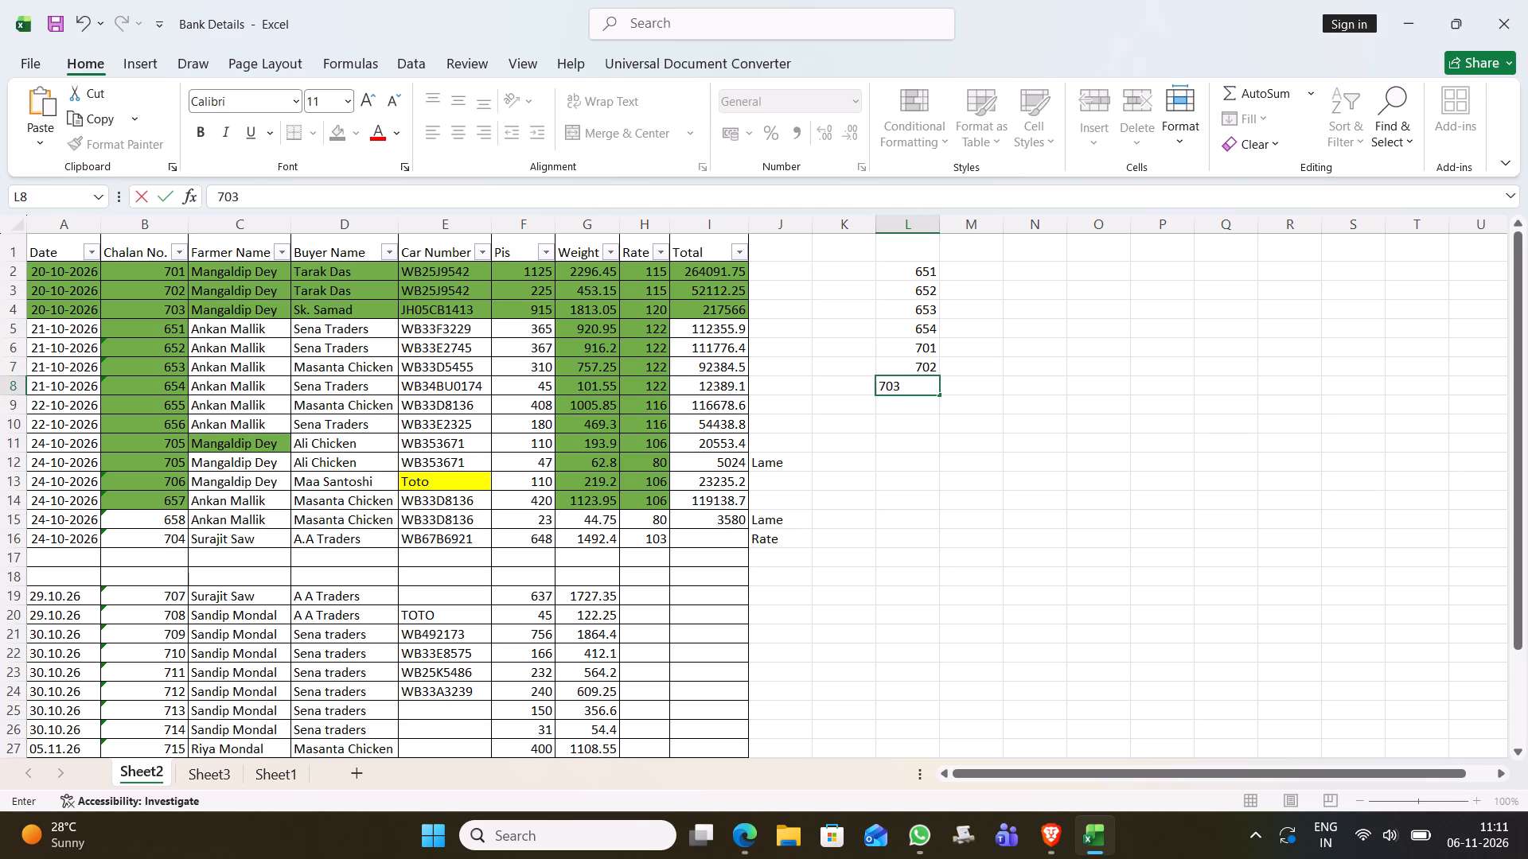
key(Return)
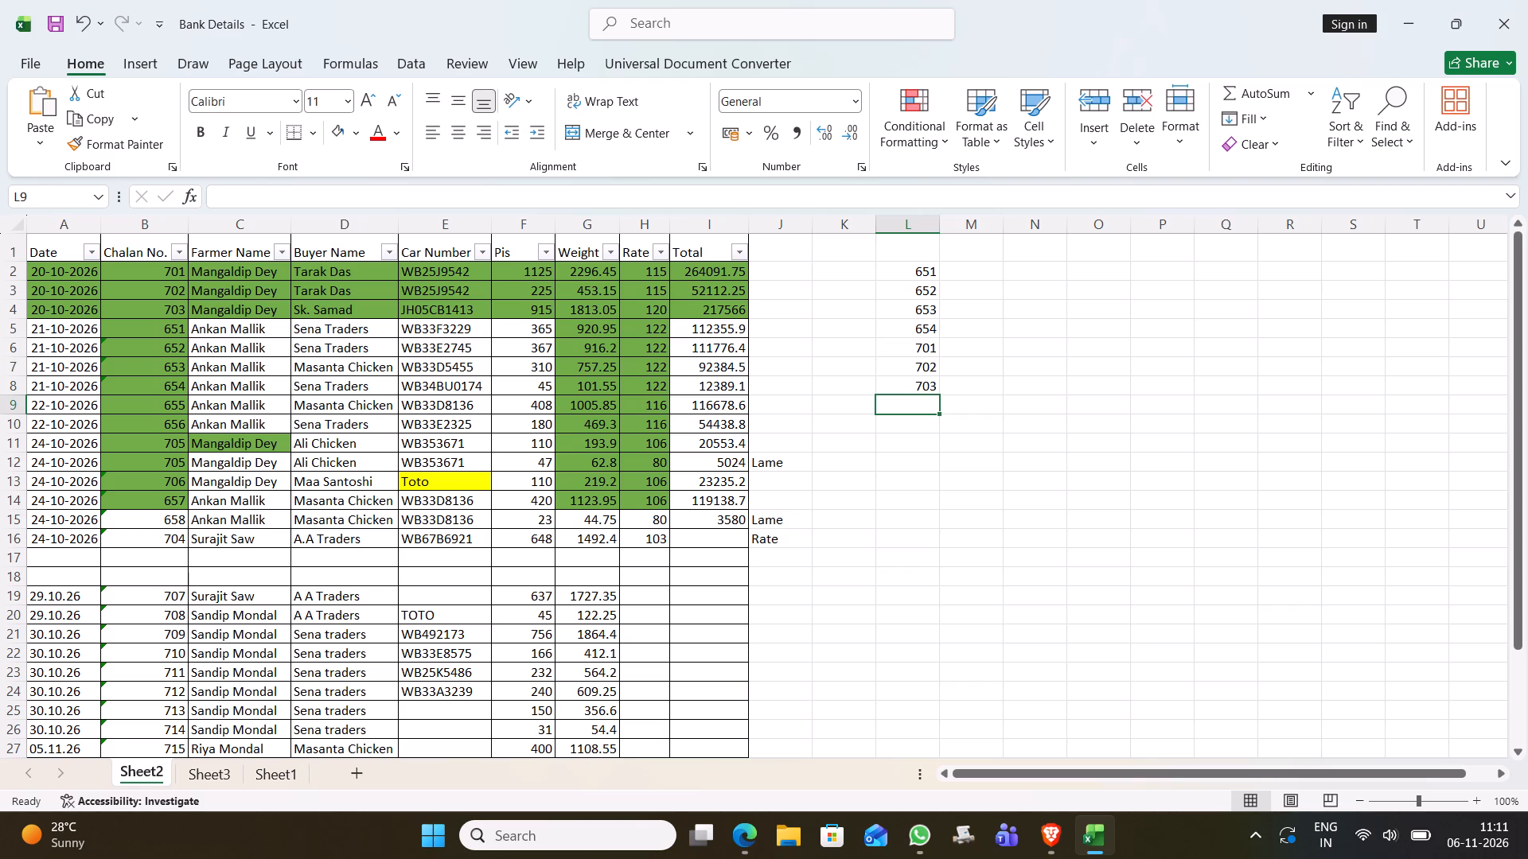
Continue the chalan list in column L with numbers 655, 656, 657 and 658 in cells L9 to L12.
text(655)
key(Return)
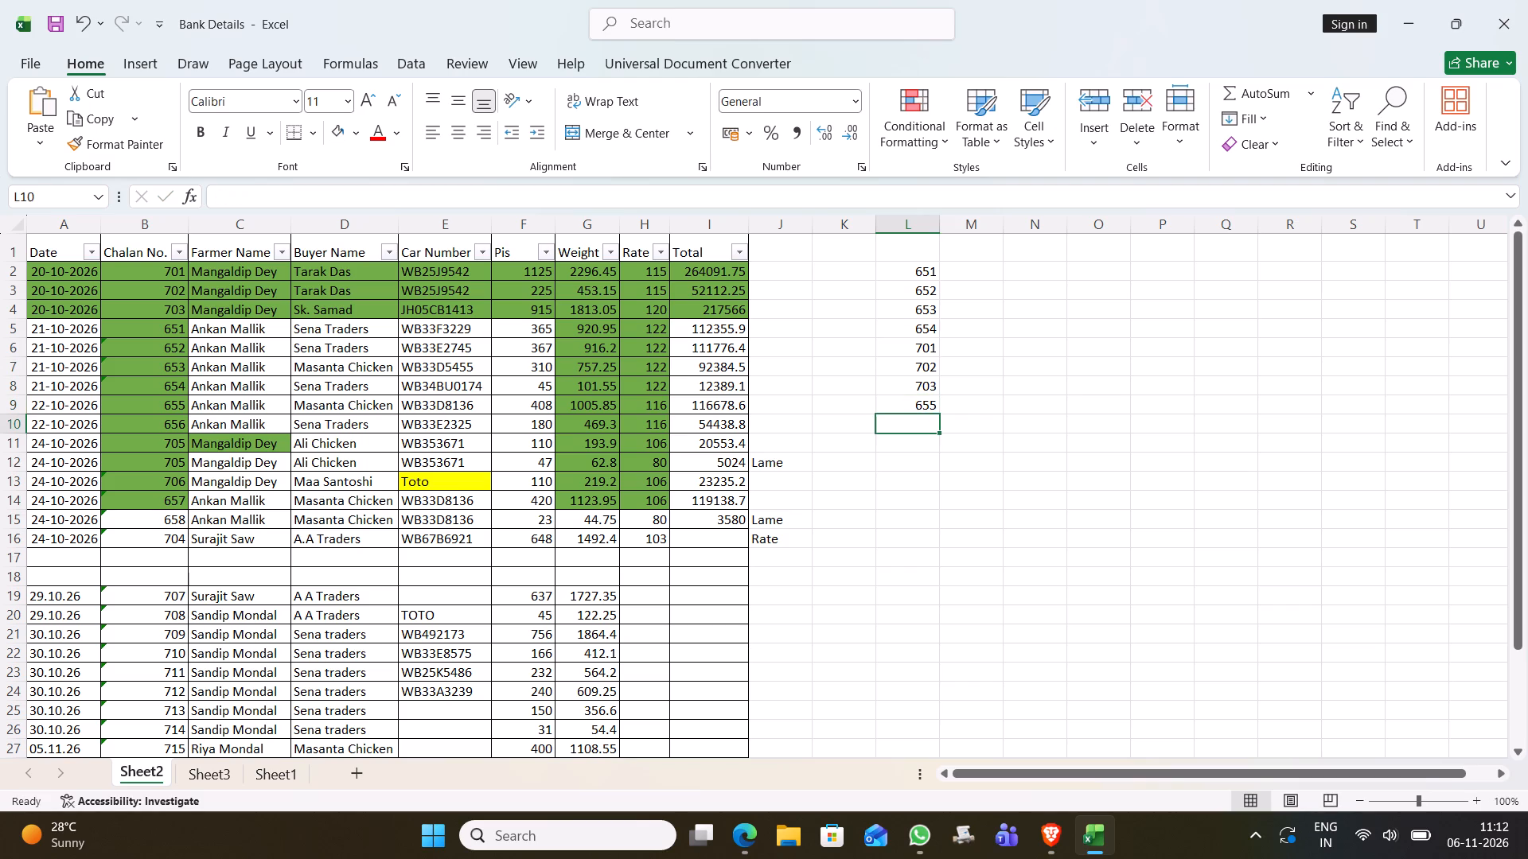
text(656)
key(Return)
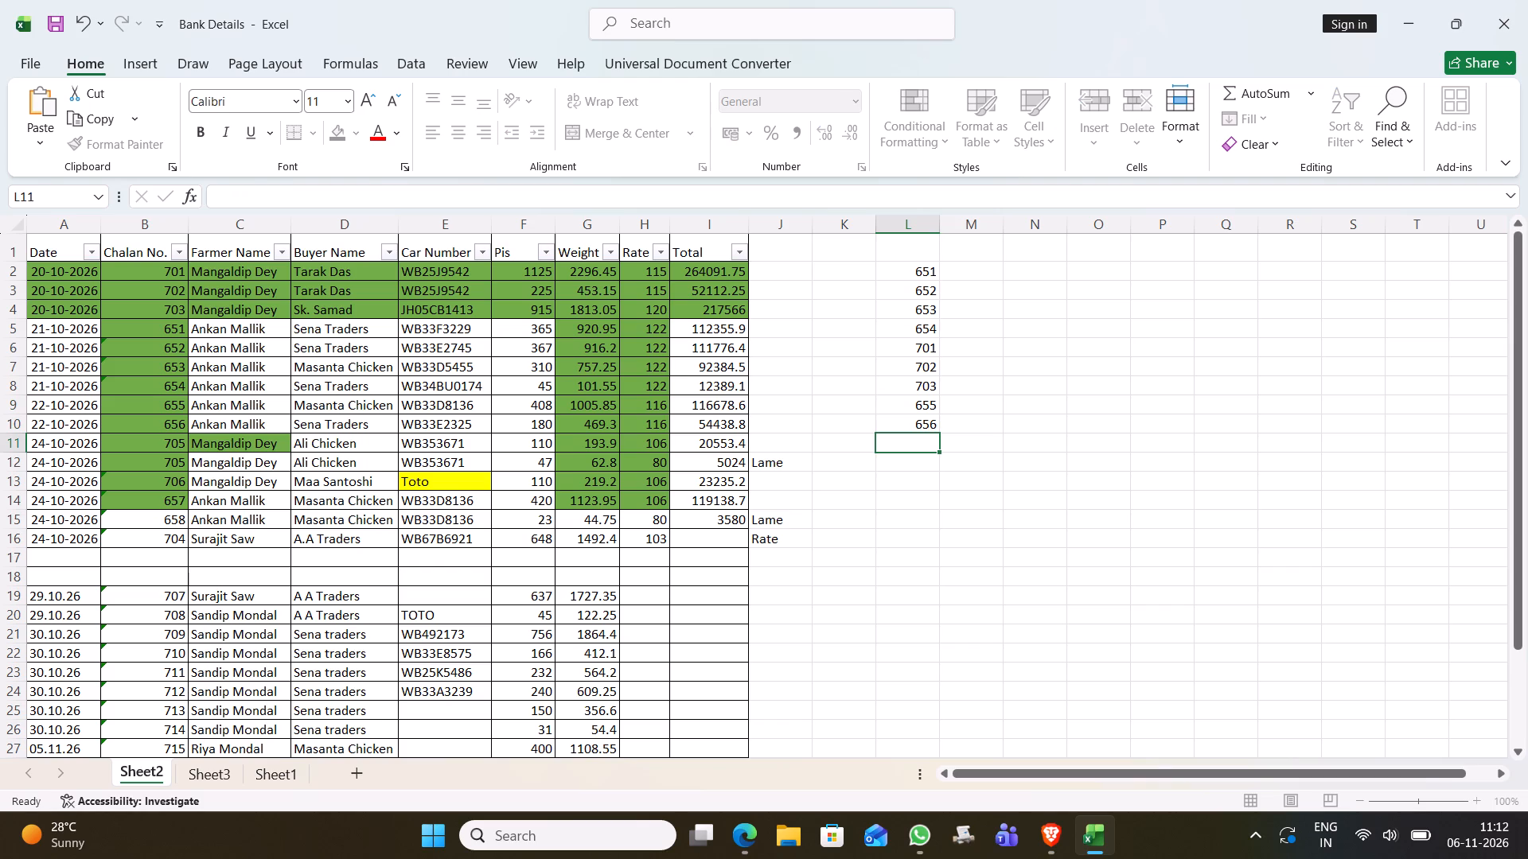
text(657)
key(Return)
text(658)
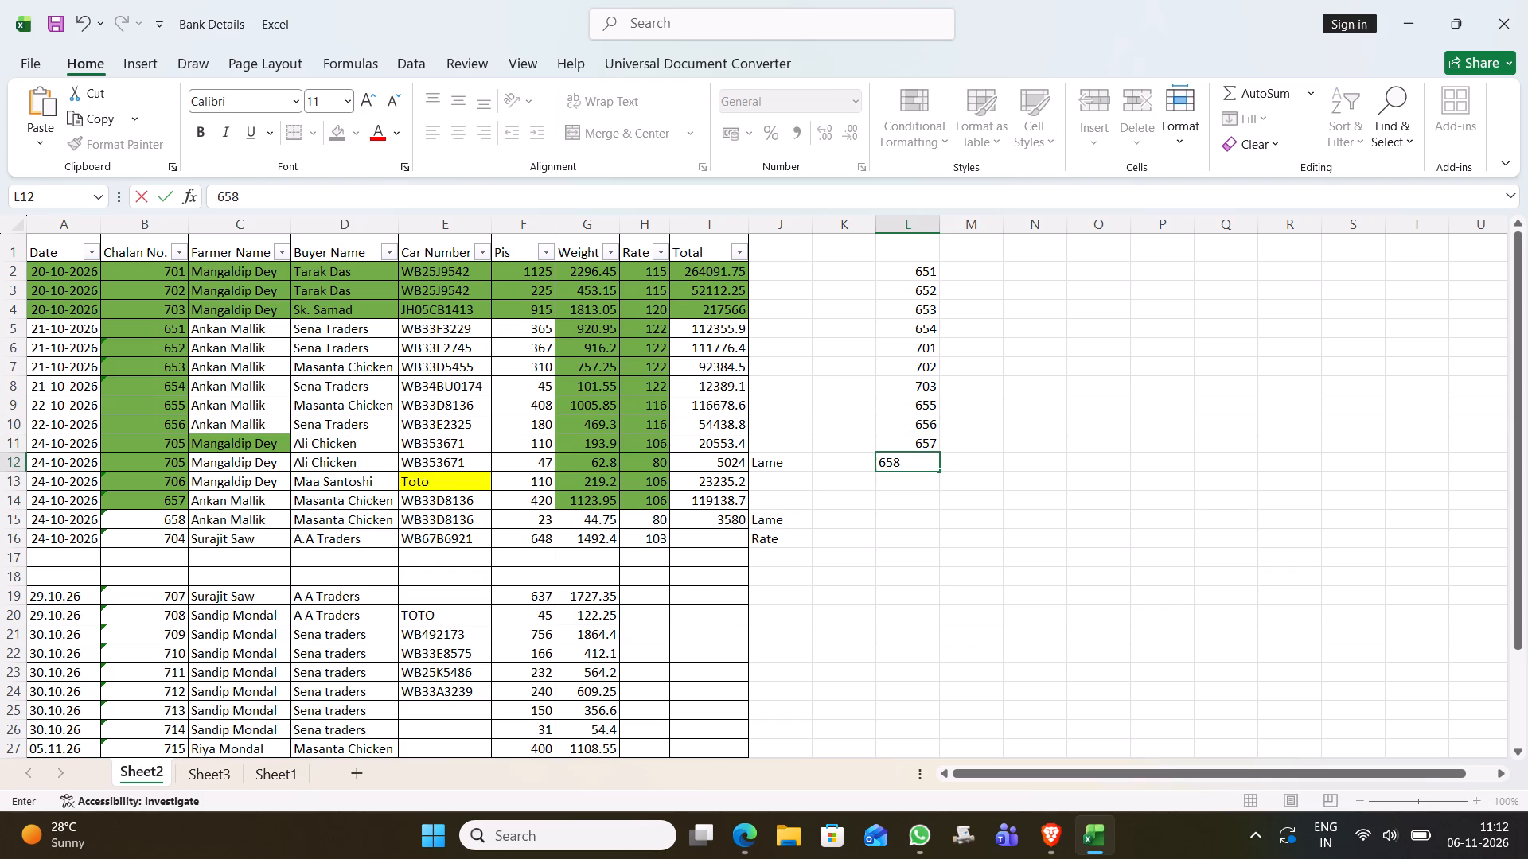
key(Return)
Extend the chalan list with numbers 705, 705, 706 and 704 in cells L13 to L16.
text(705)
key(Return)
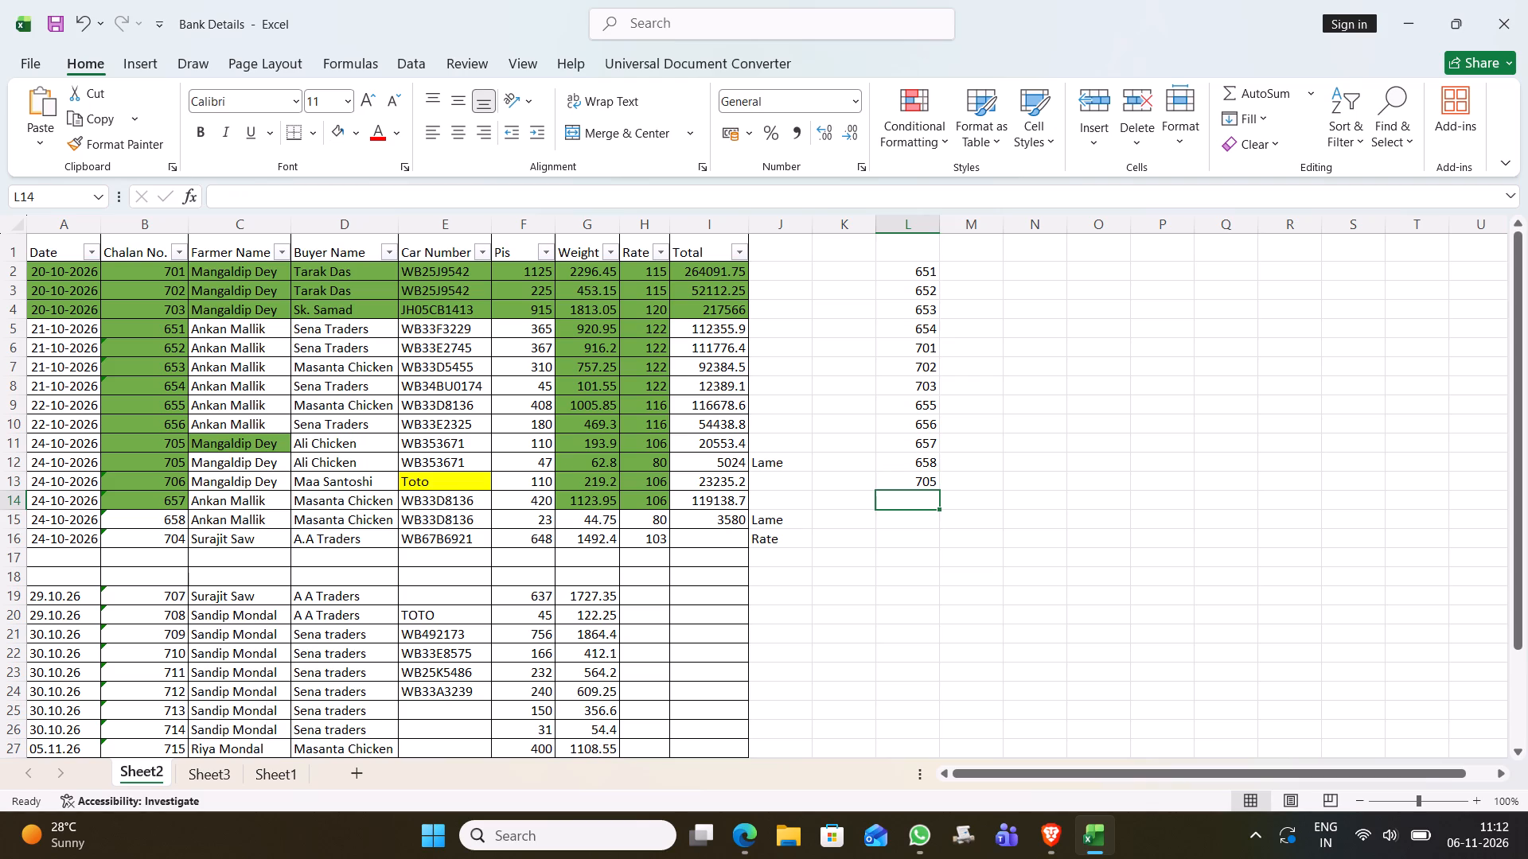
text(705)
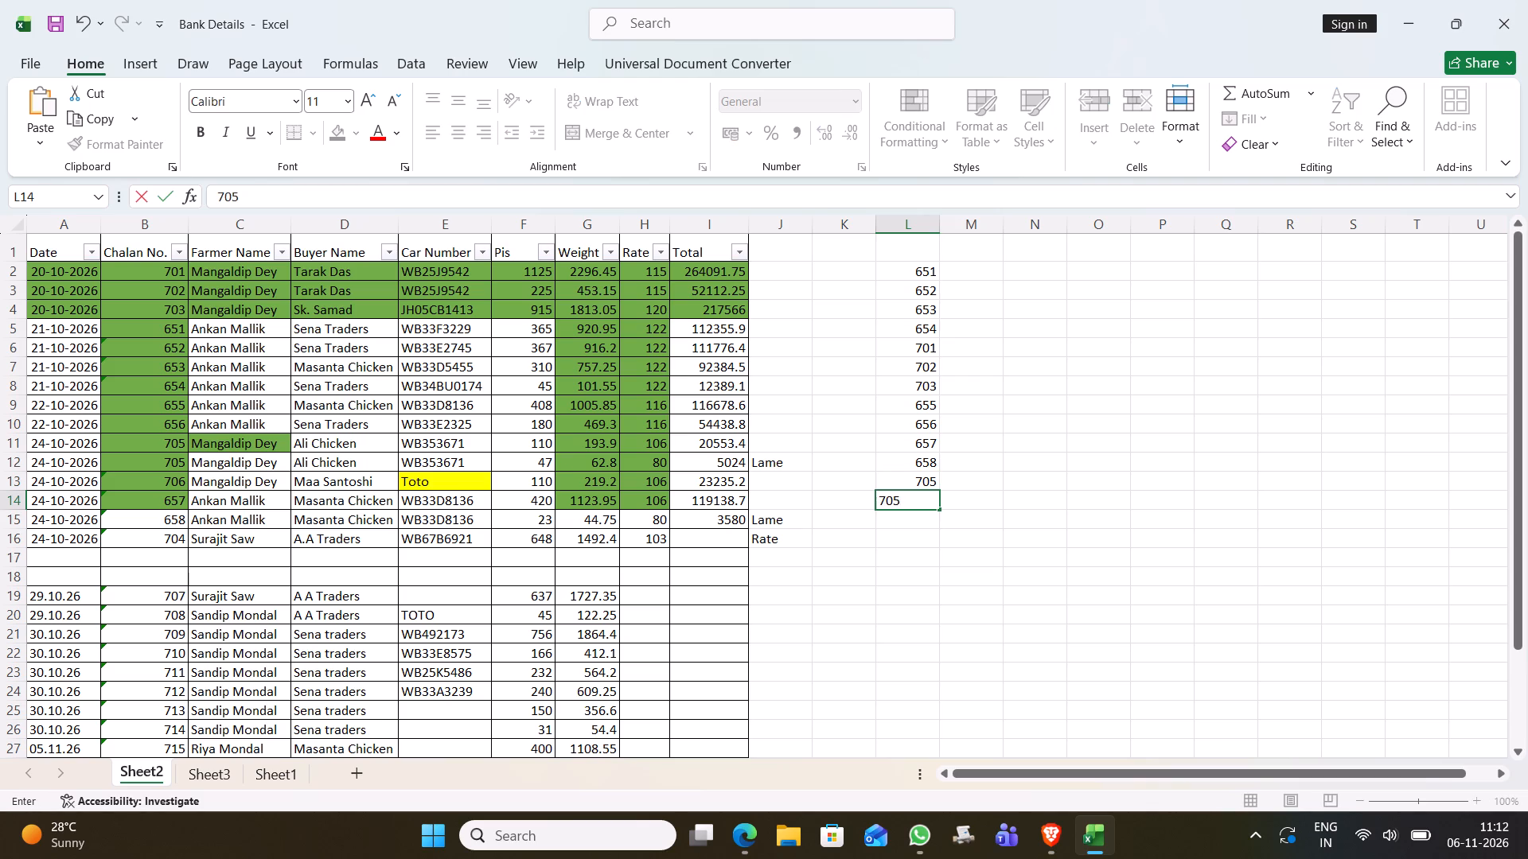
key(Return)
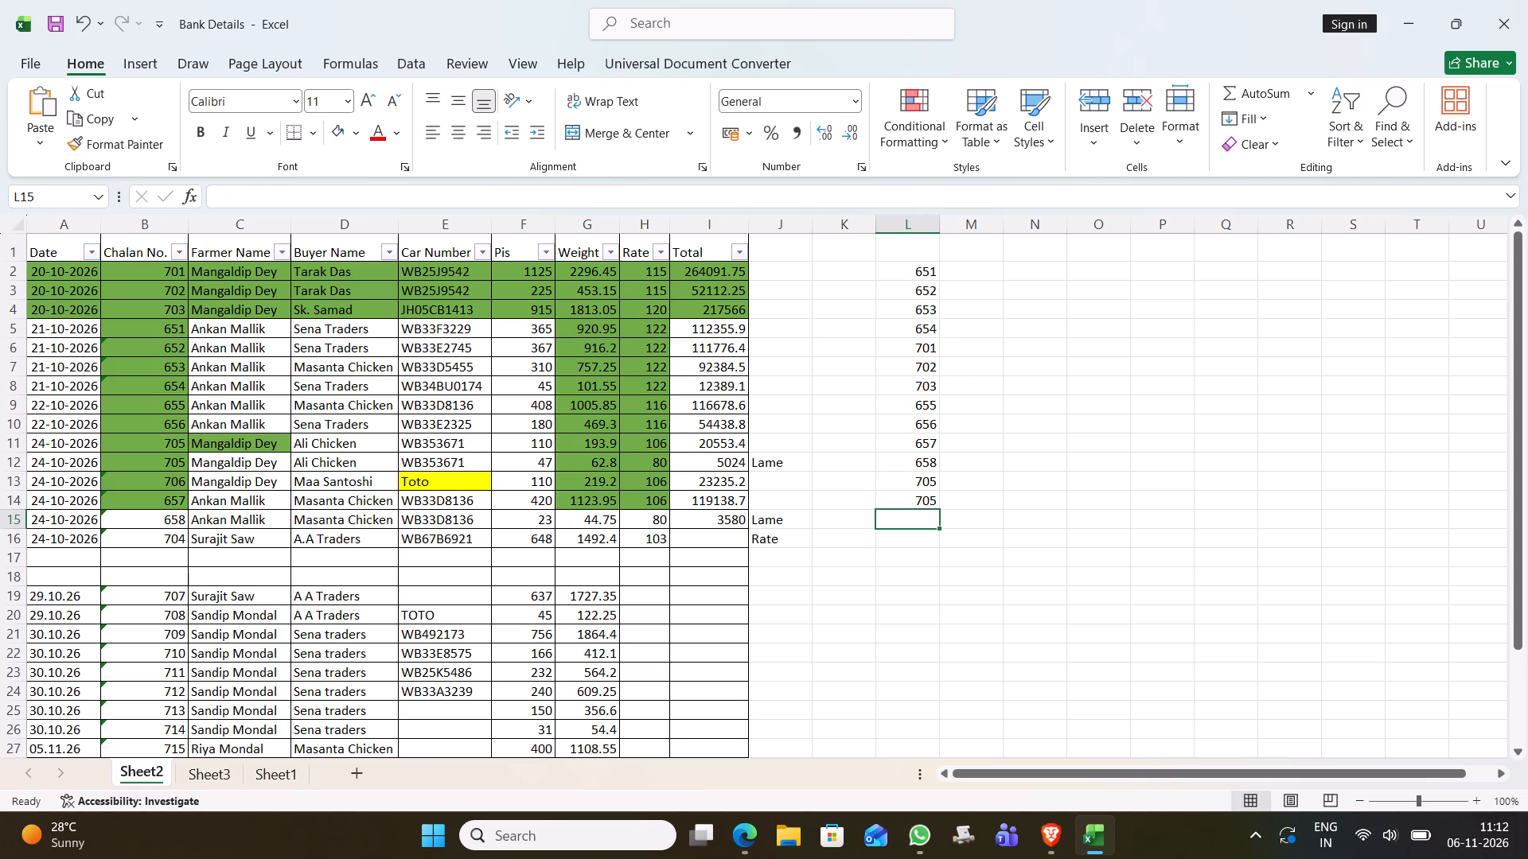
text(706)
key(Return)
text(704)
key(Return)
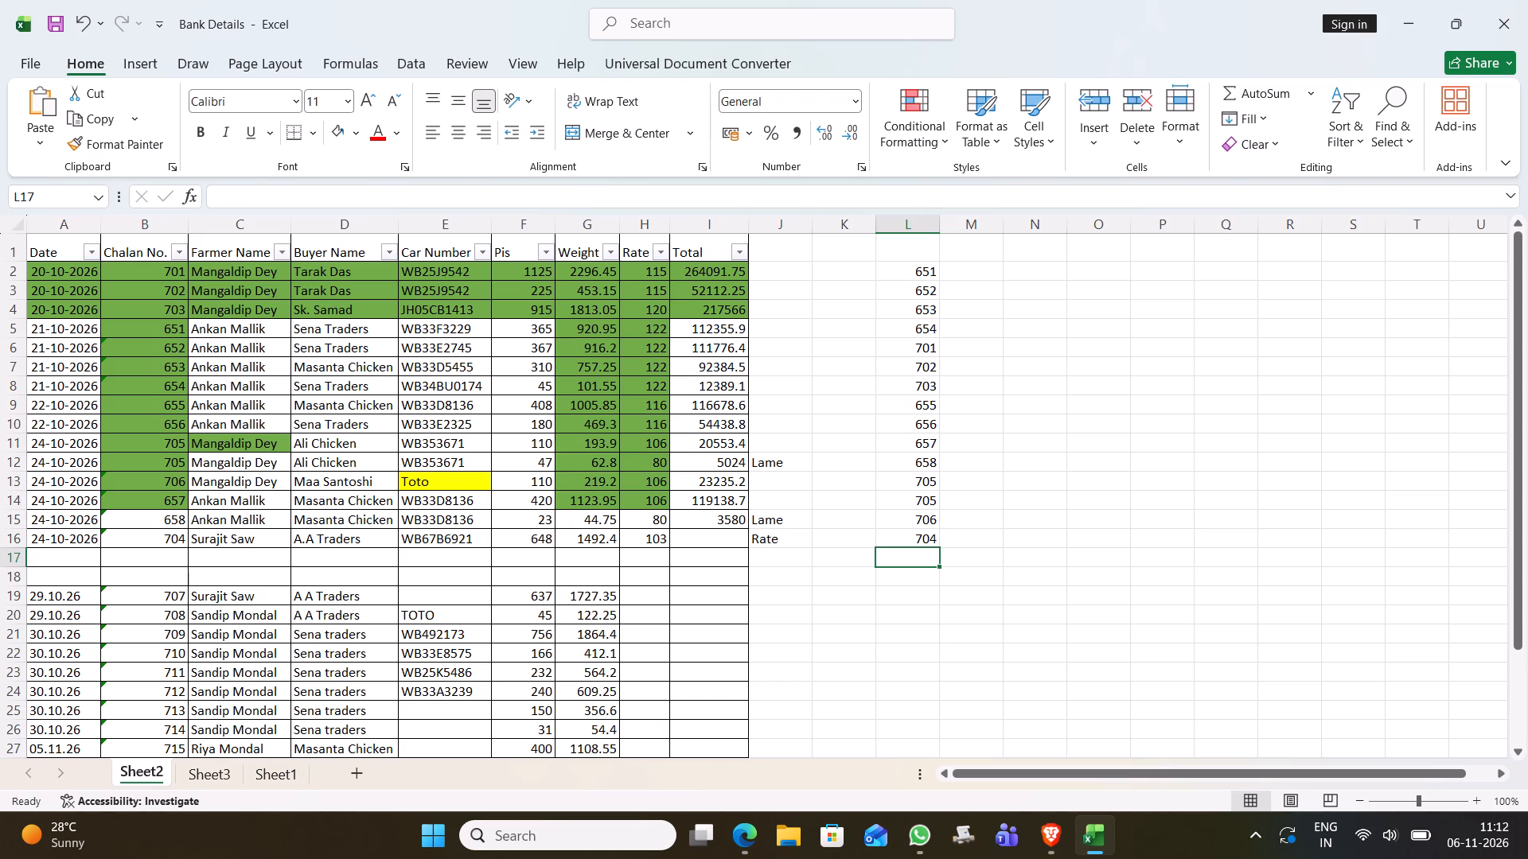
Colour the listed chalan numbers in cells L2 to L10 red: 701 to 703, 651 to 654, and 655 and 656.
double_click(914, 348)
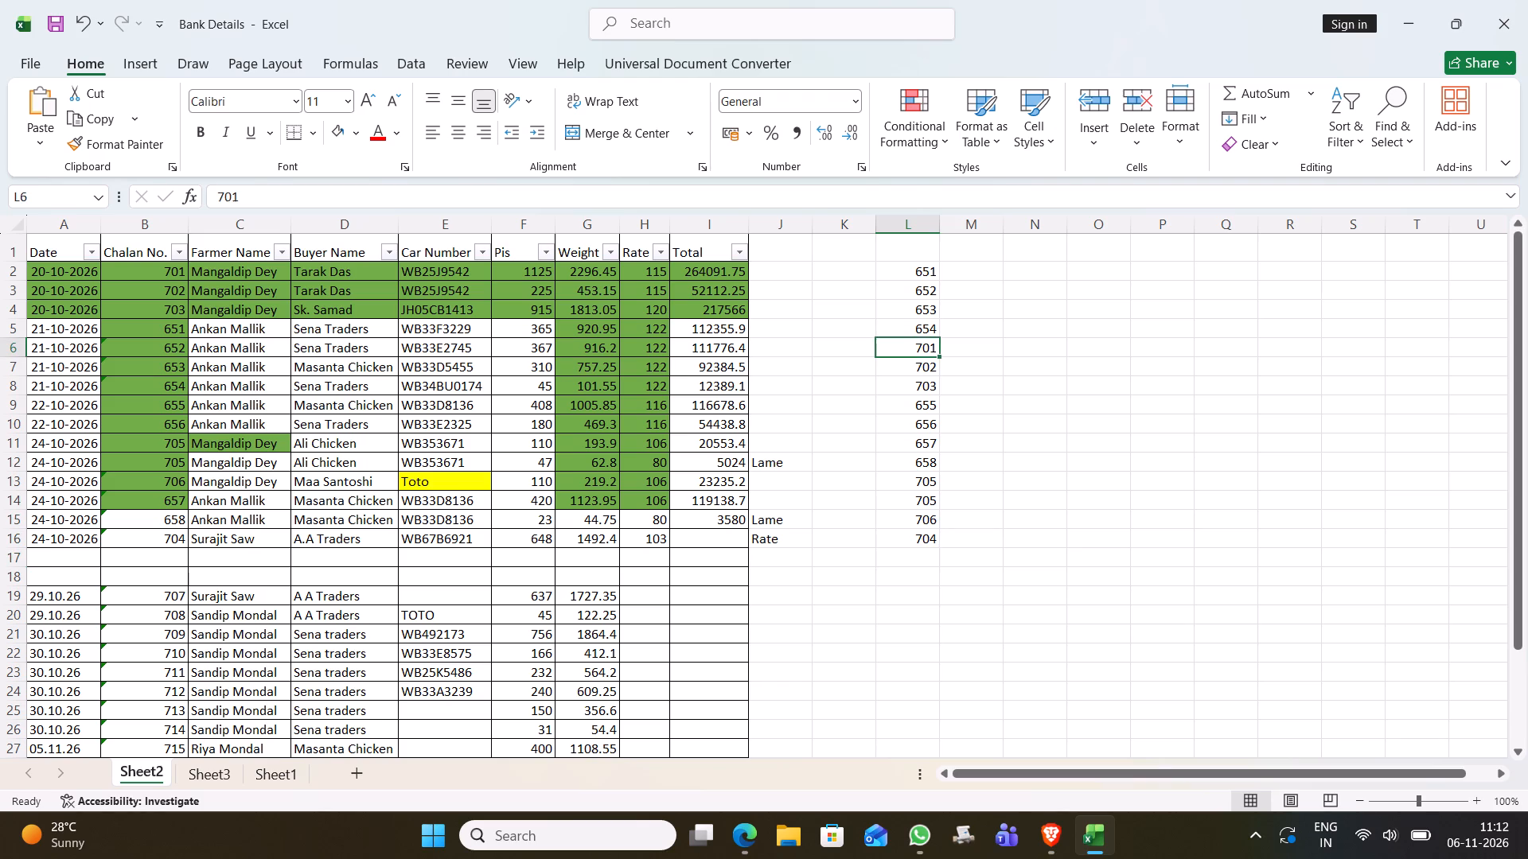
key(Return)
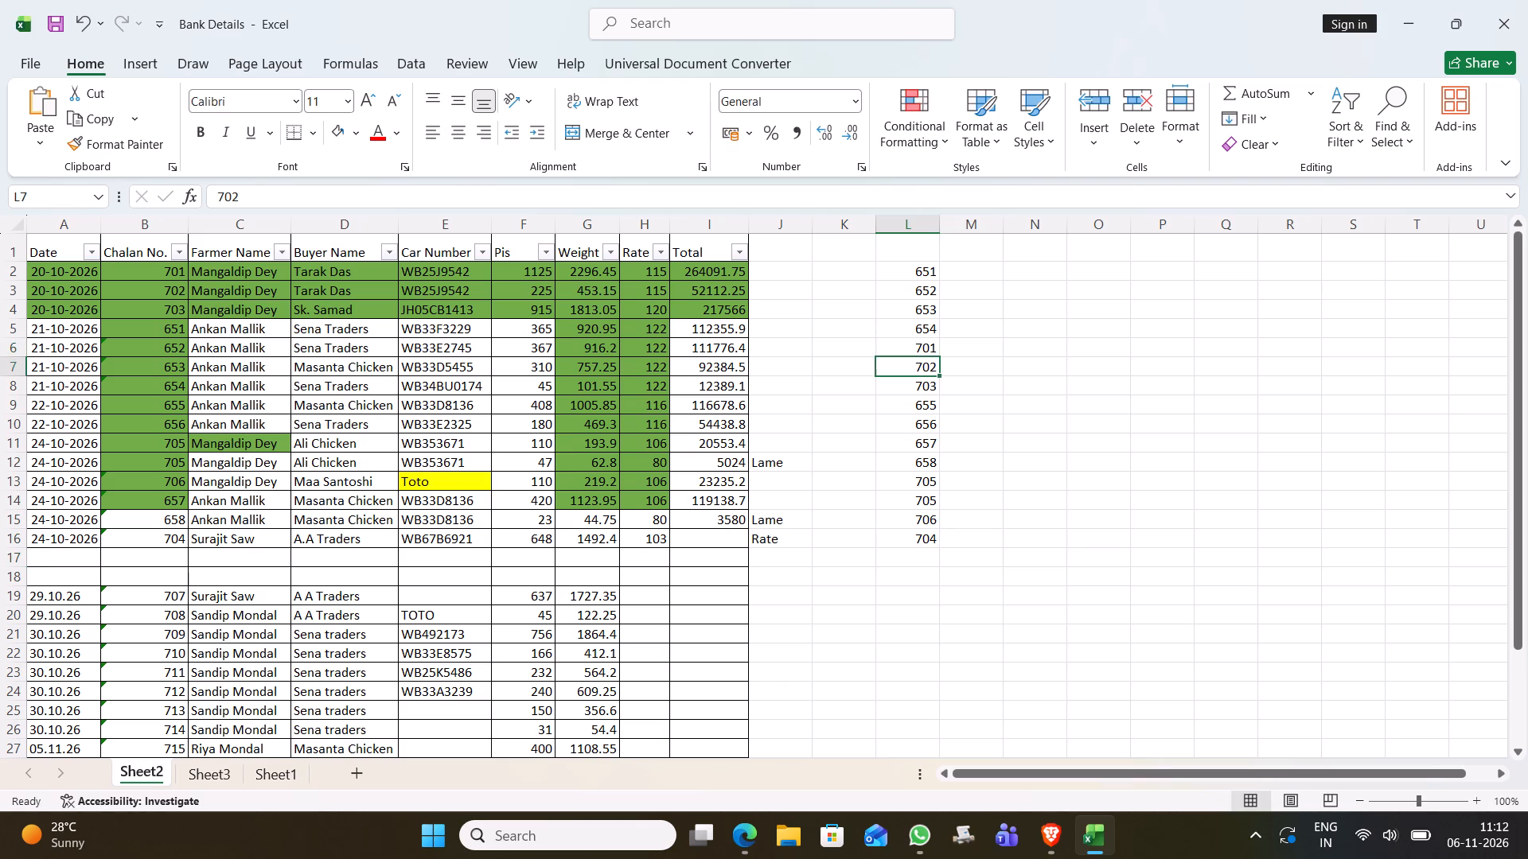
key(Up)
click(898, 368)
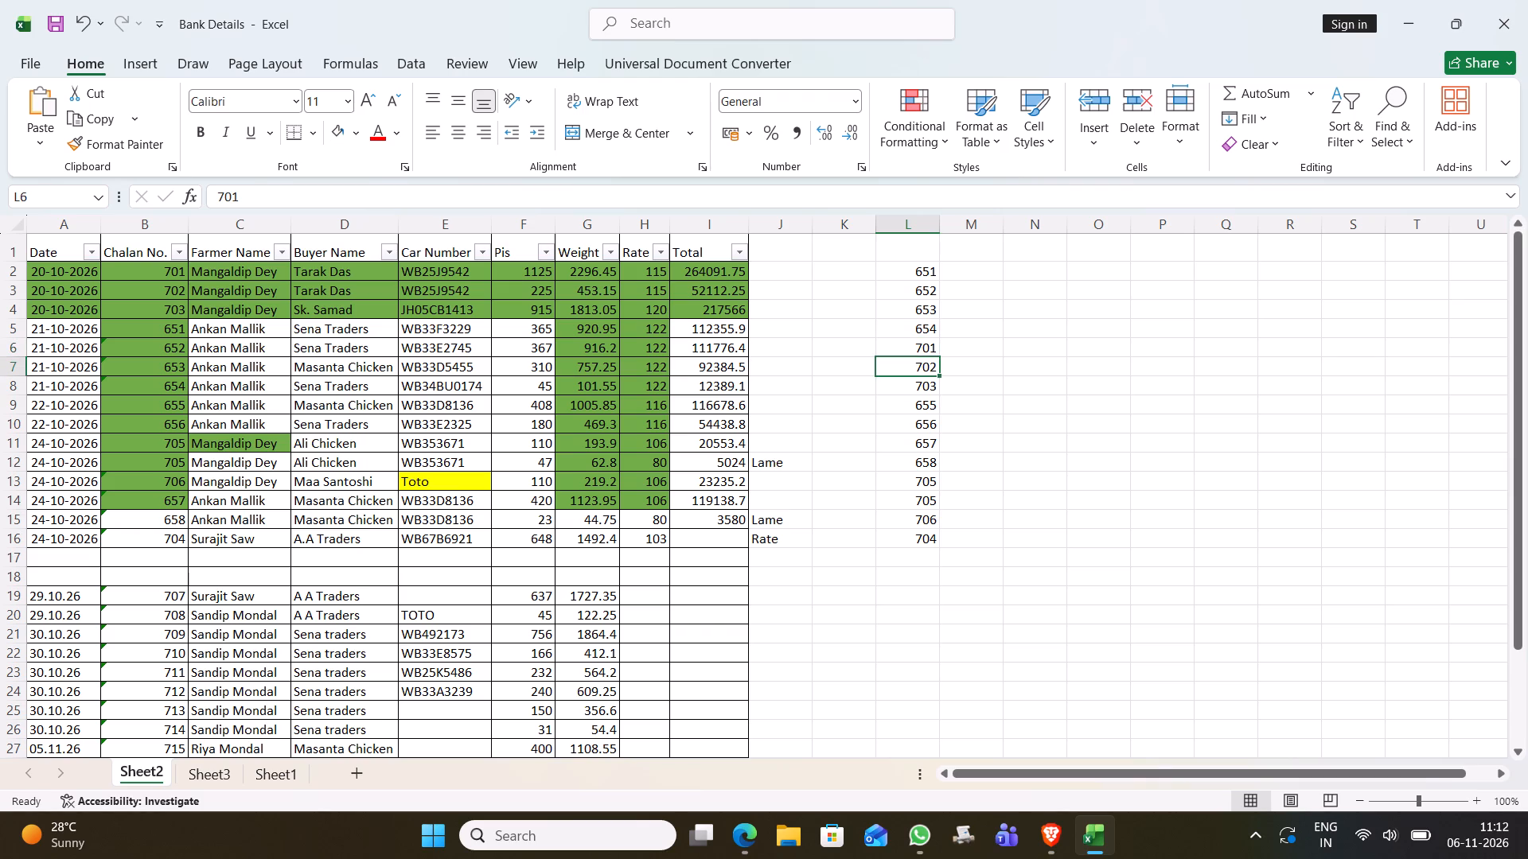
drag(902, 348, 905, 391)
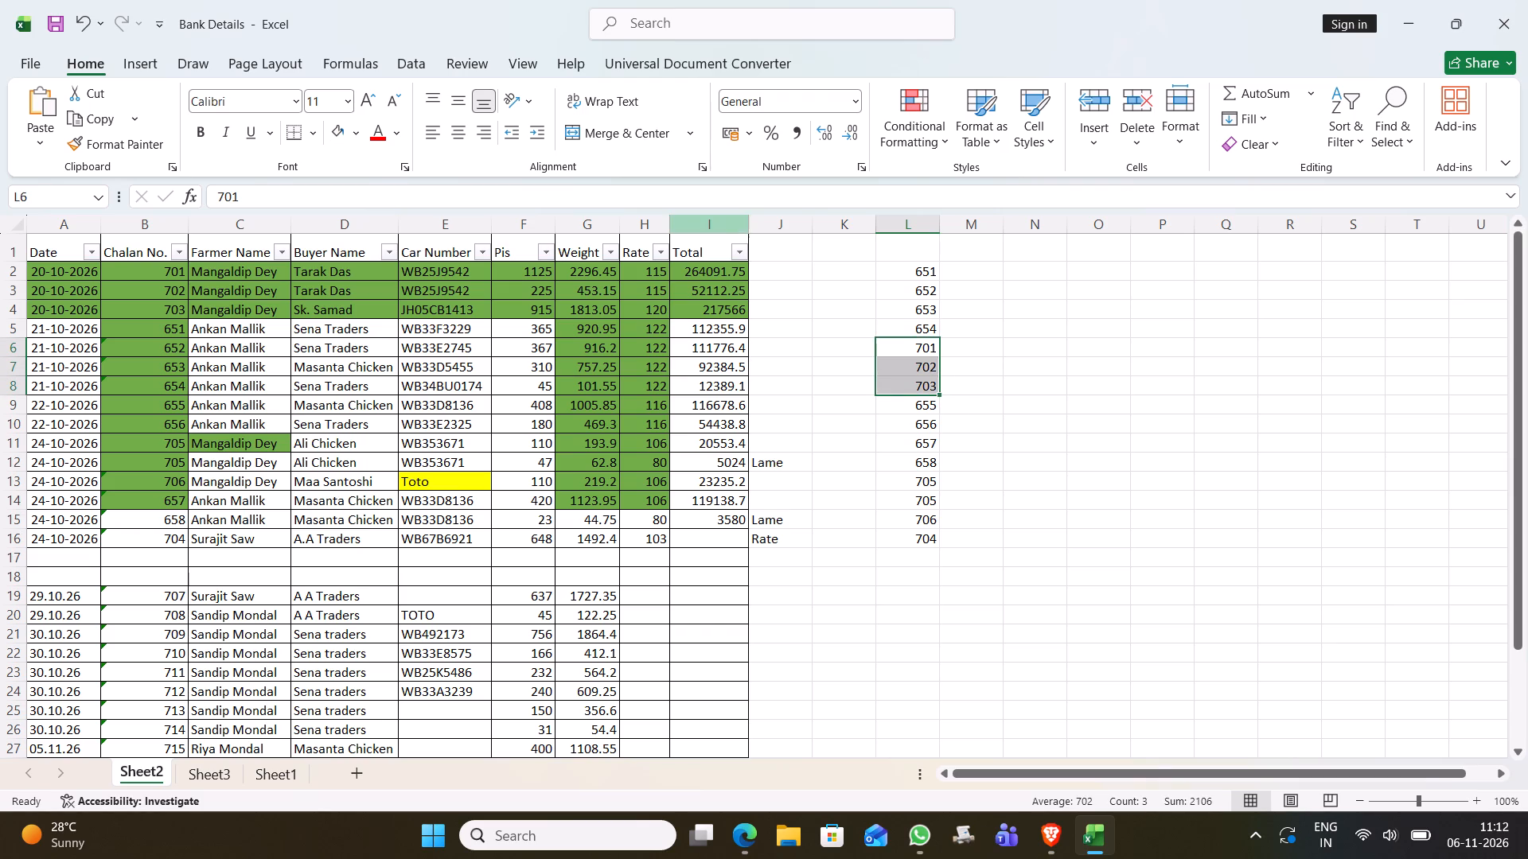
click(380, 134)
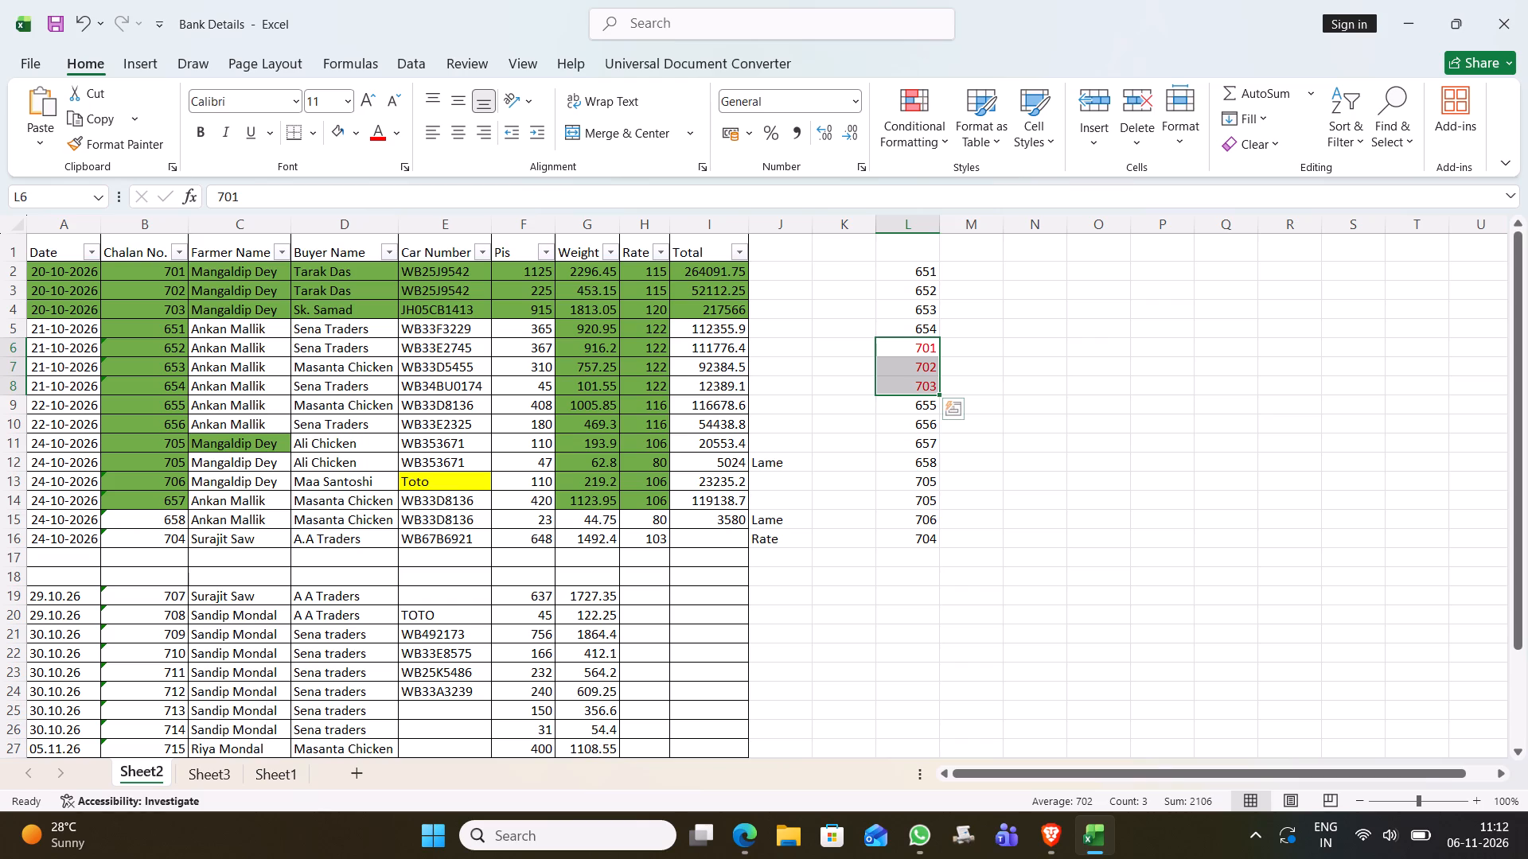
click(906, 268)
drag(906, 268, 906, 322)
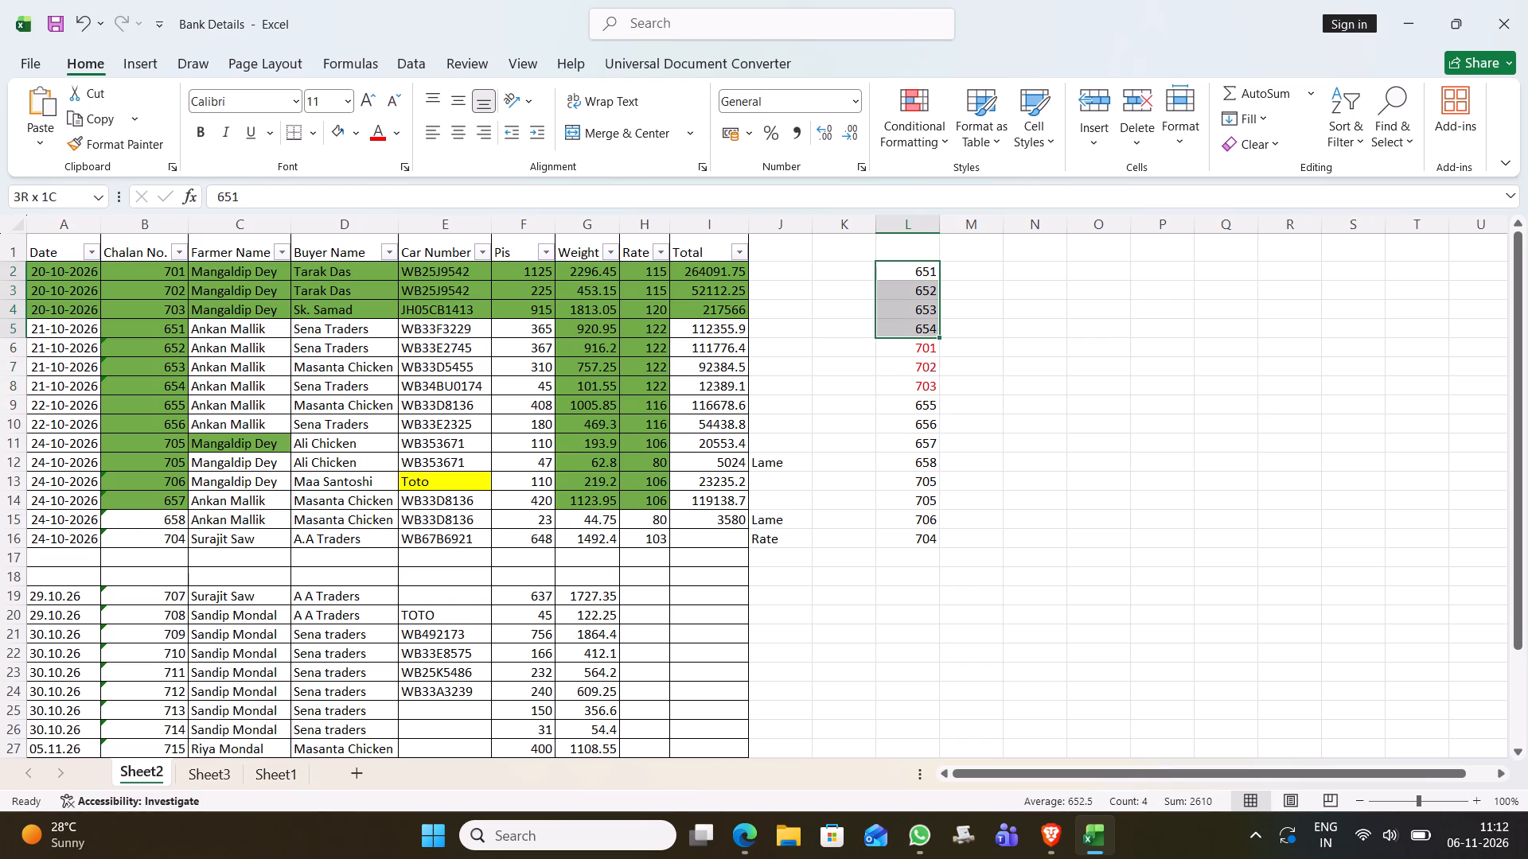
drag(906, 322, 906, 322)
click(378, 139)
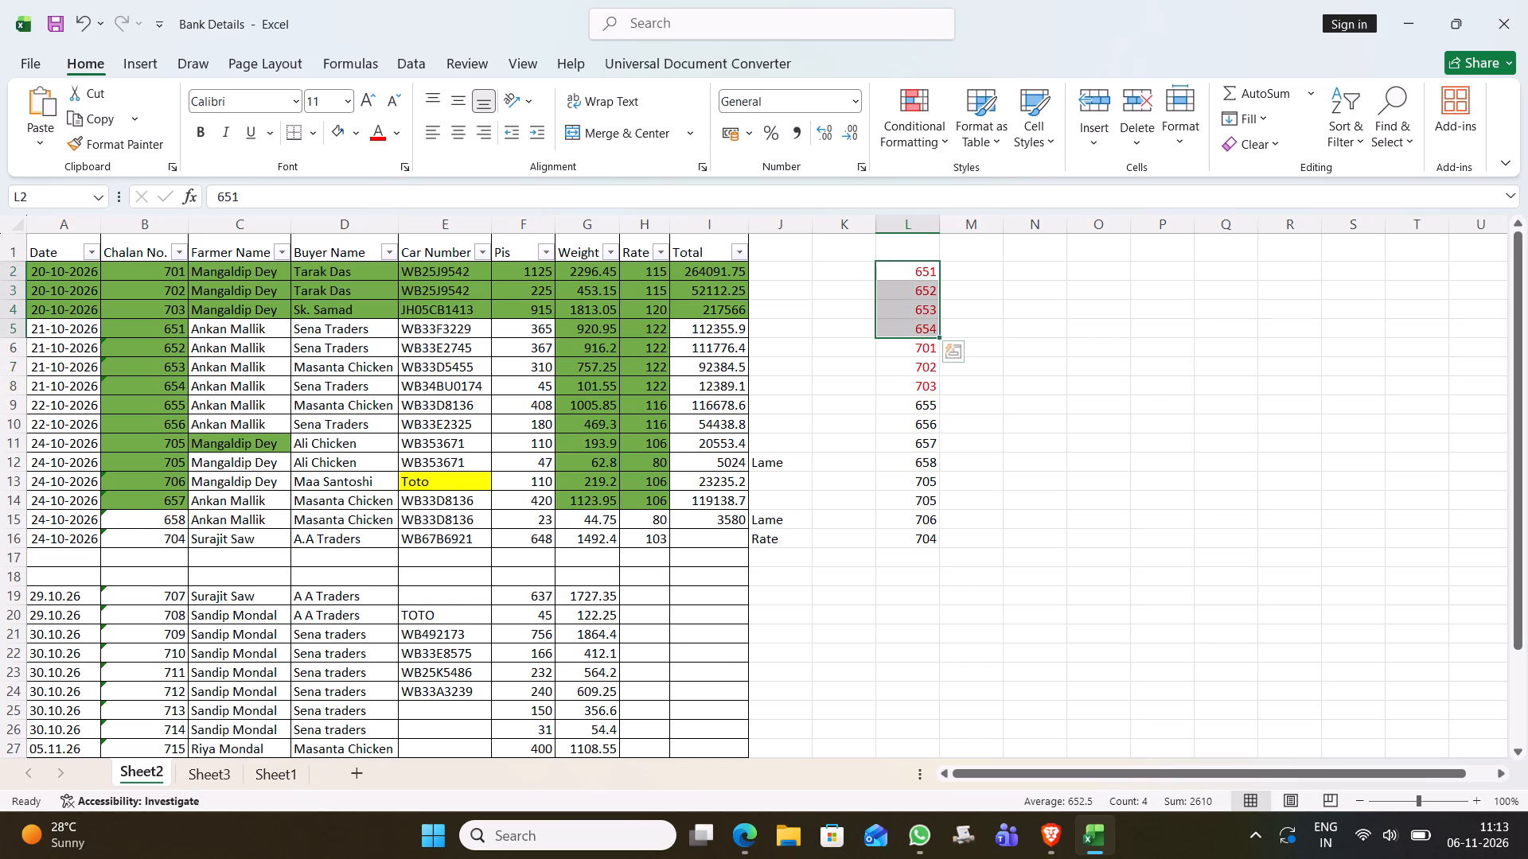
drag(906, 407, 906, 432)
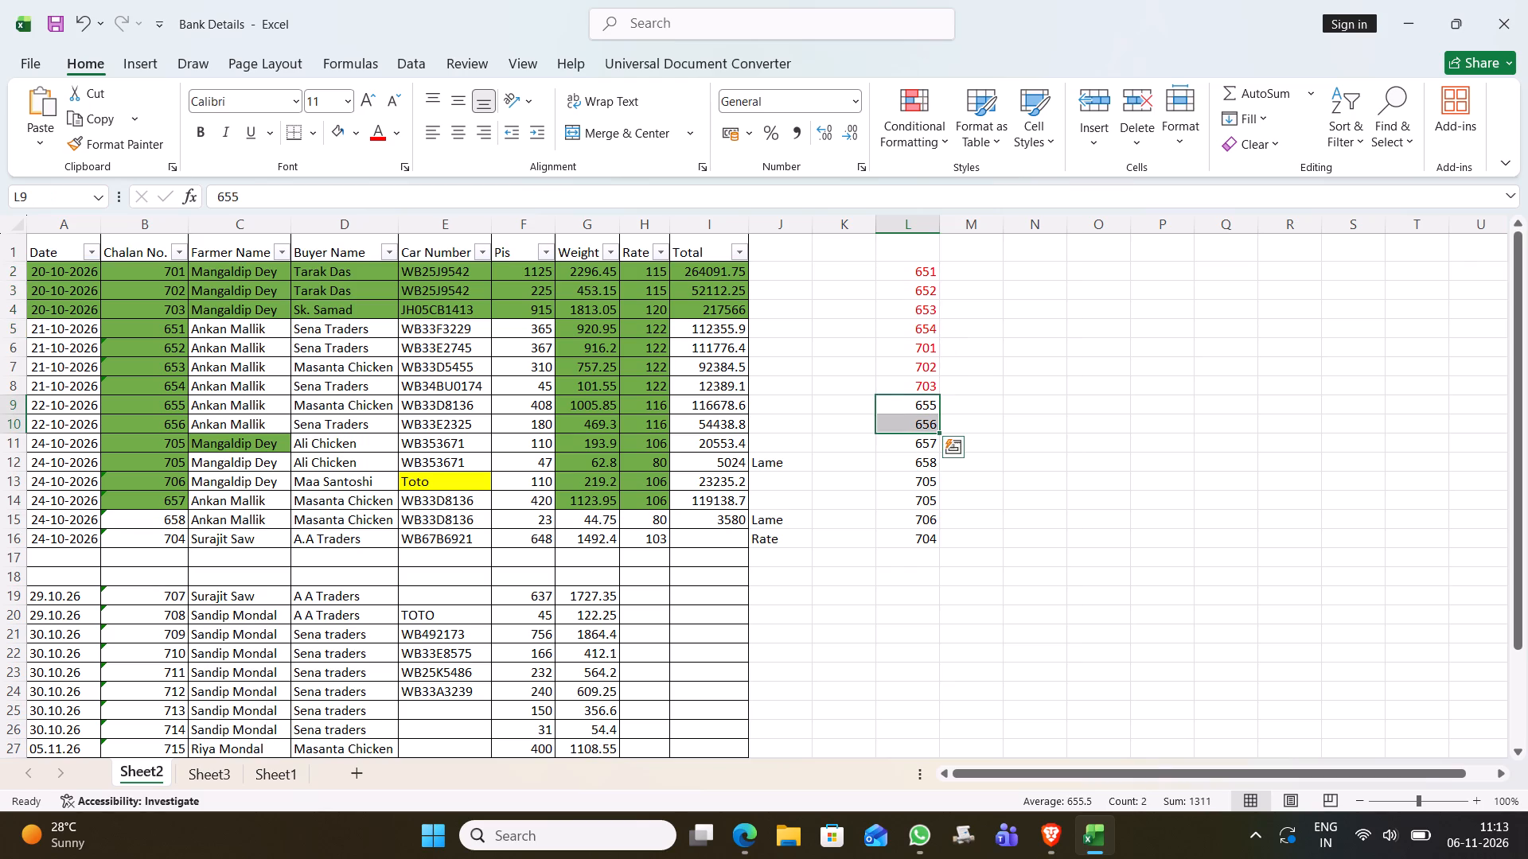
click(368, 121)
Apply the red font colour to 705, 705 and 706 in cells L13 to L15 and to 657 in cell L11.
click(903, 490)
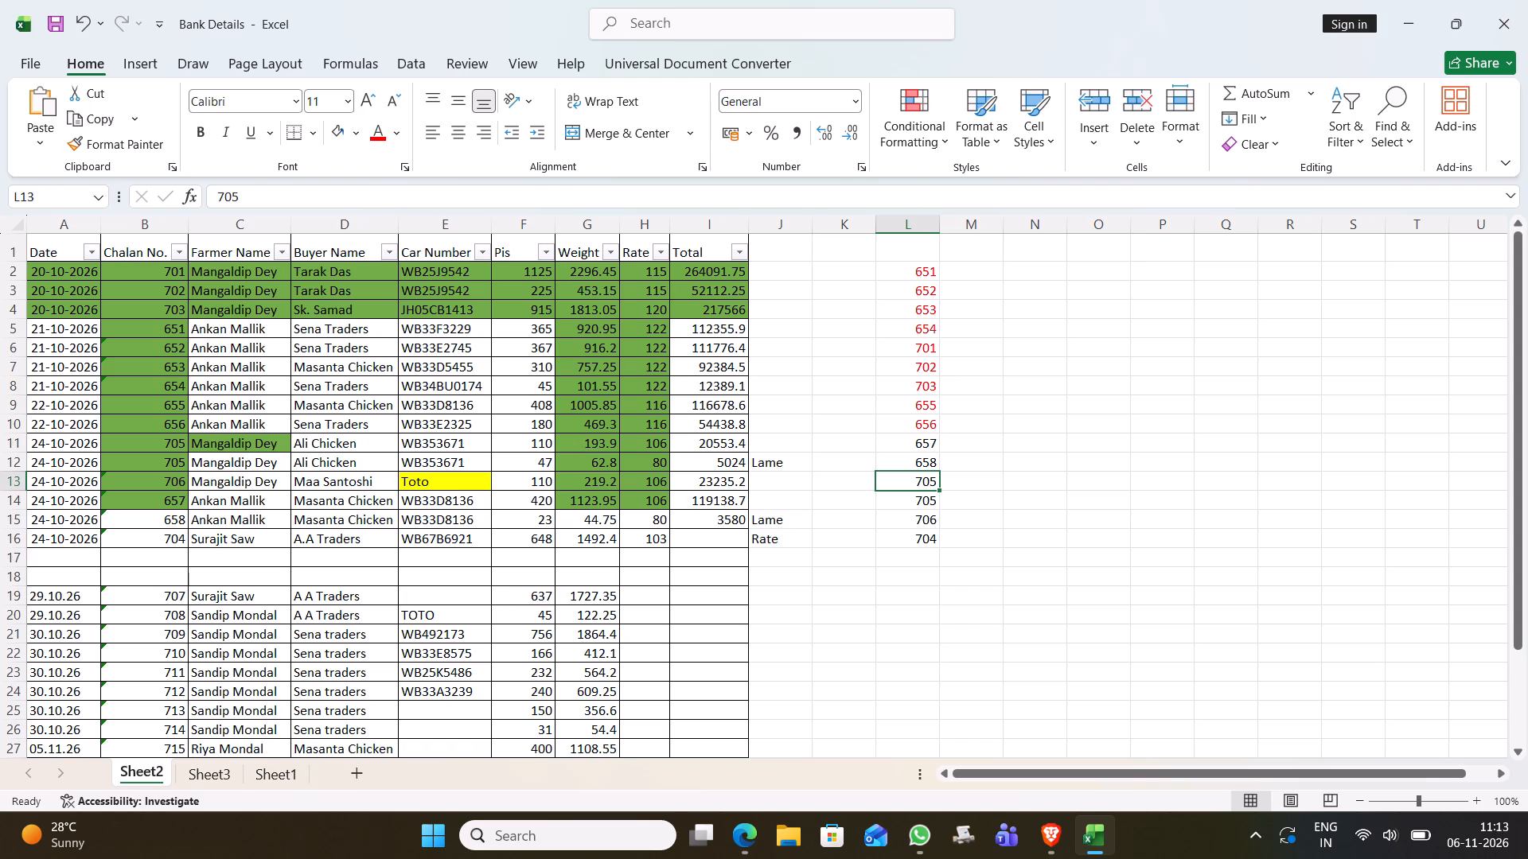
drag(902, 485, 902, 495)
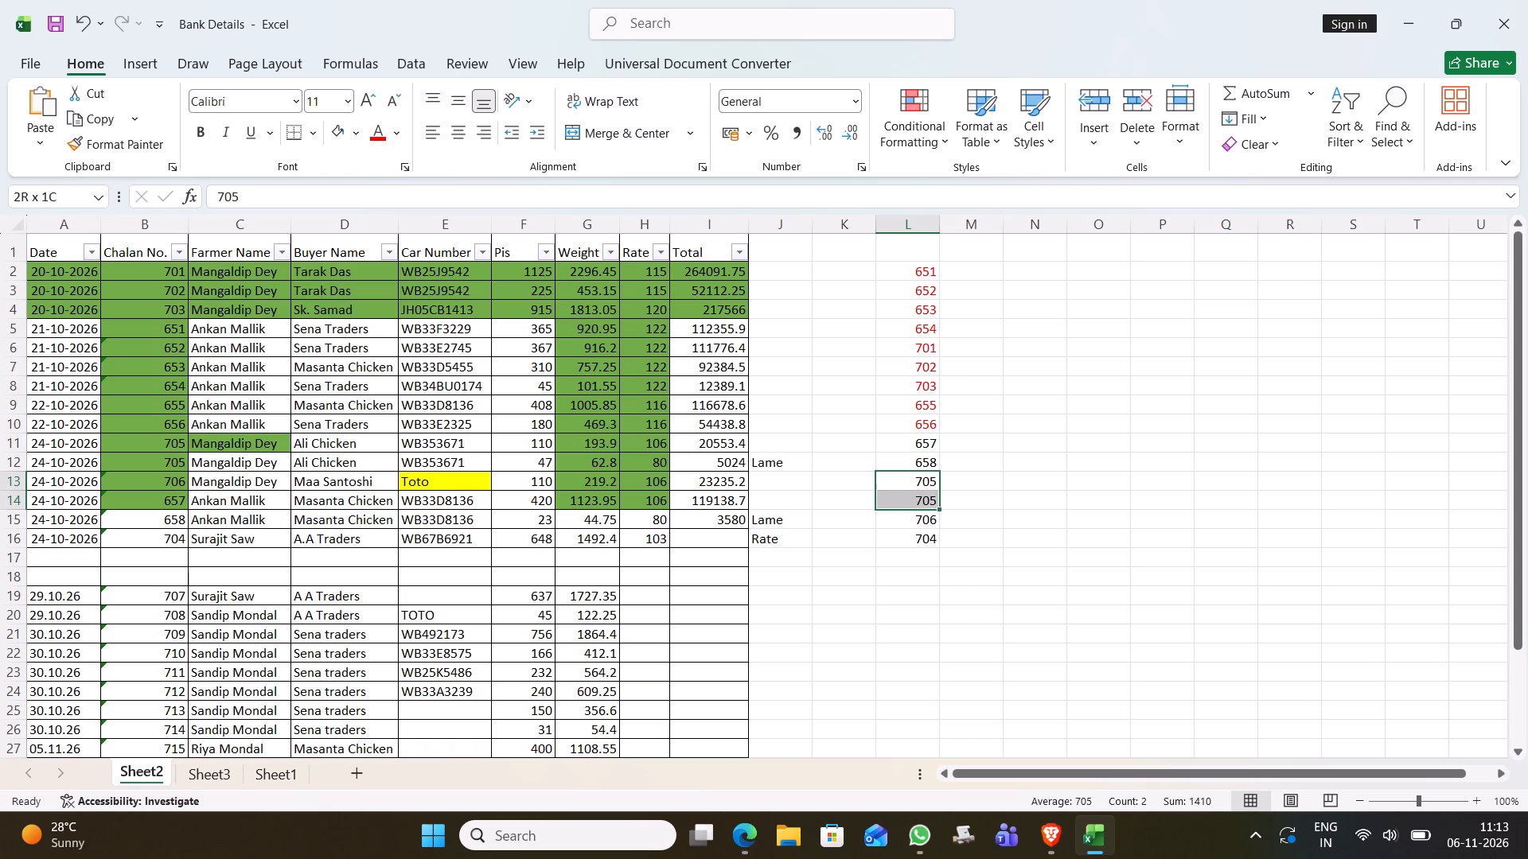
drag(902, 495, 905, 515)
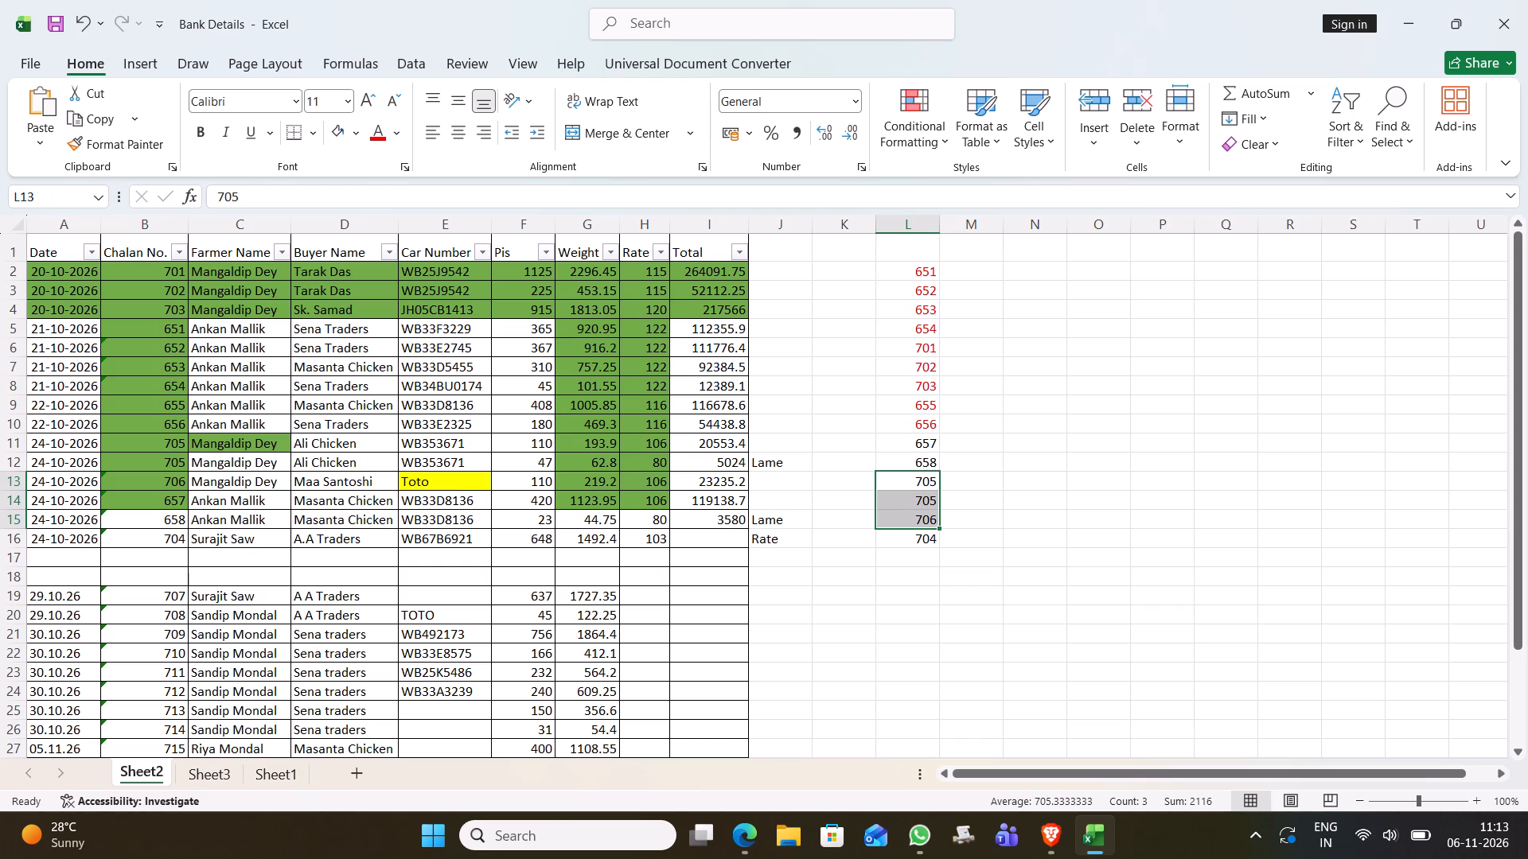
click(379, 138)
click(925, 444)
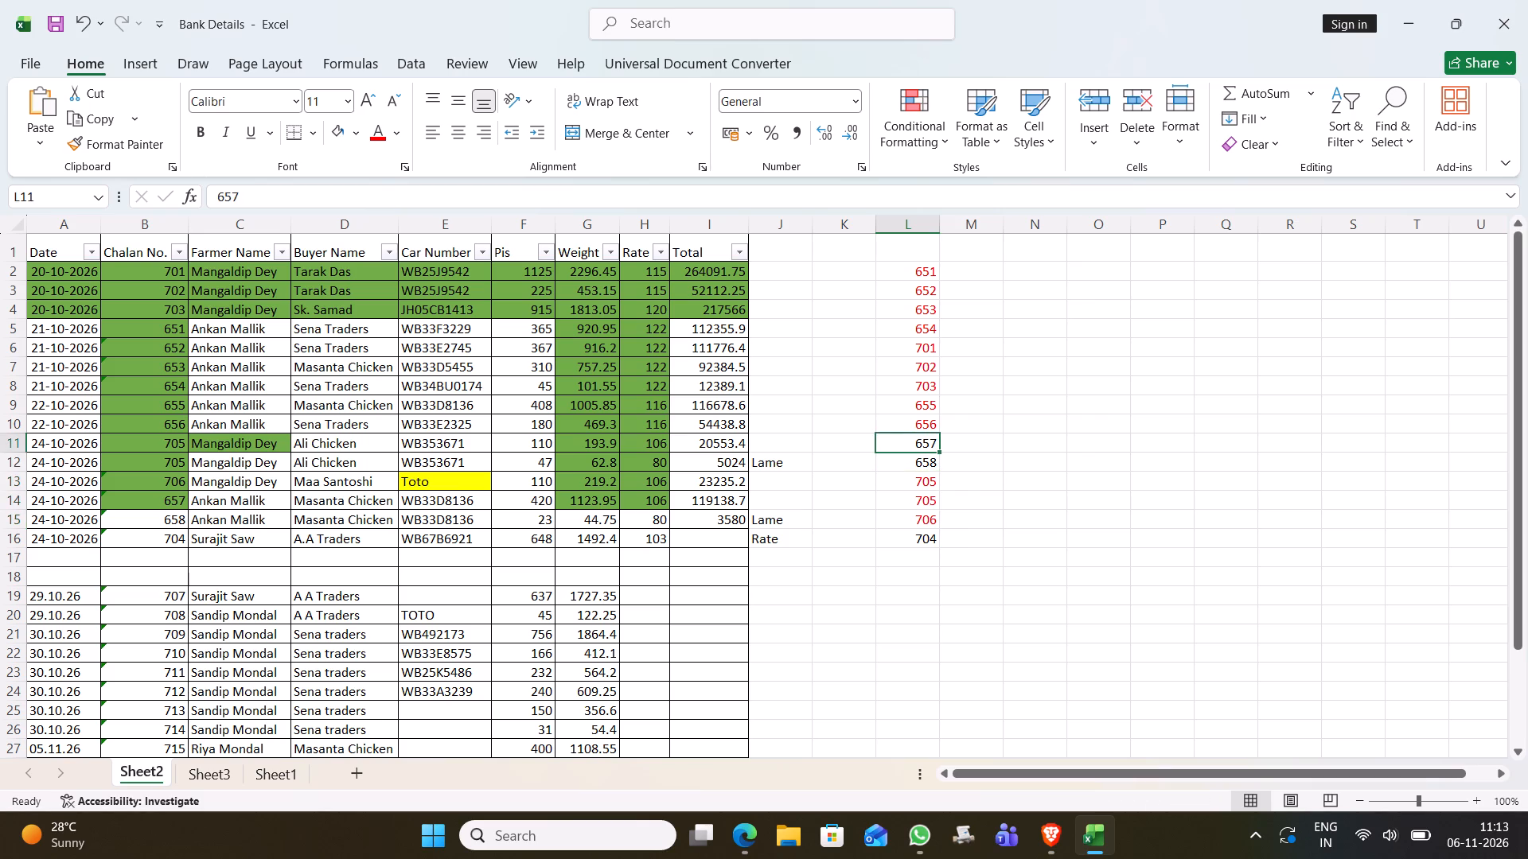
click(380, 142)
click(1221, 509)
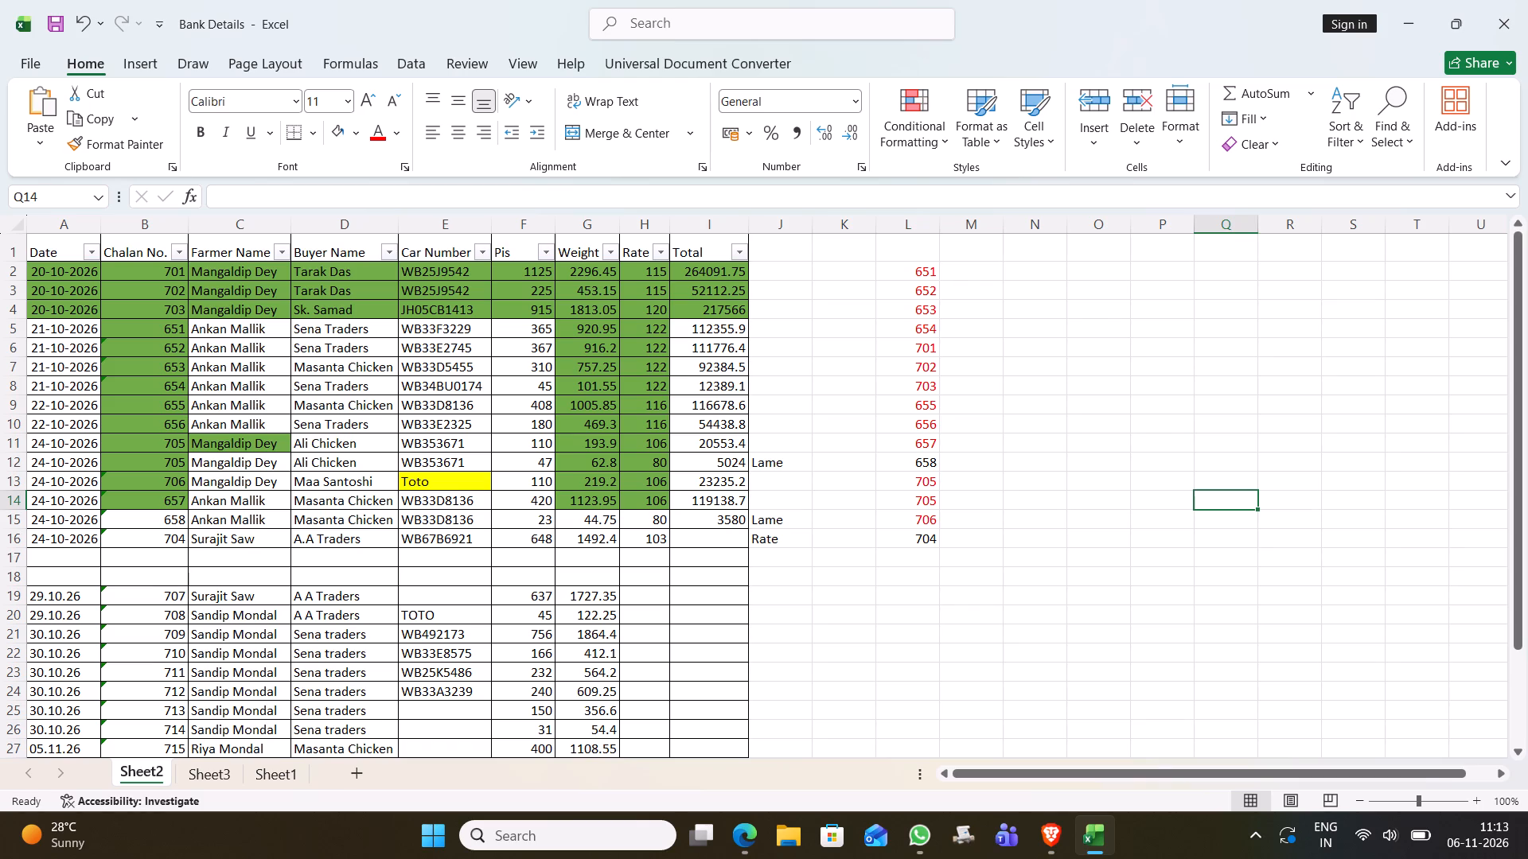
Clear the entire chalan number list from cells L2 to L16 beside the table.
drag(913, 268, 907, 510)
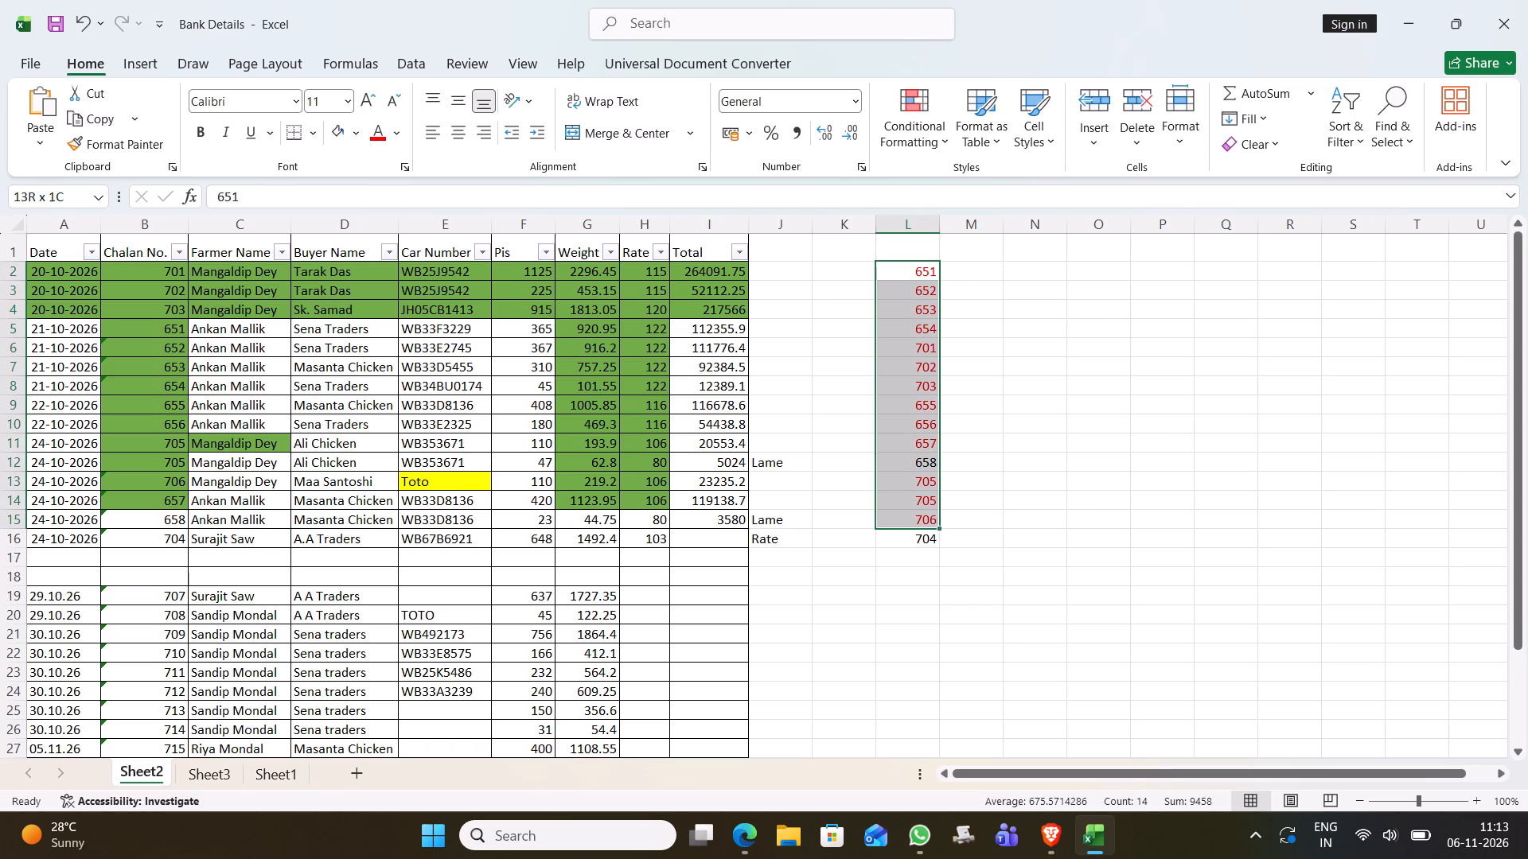
drag(907, 510, 911, 546)
key(Delete)
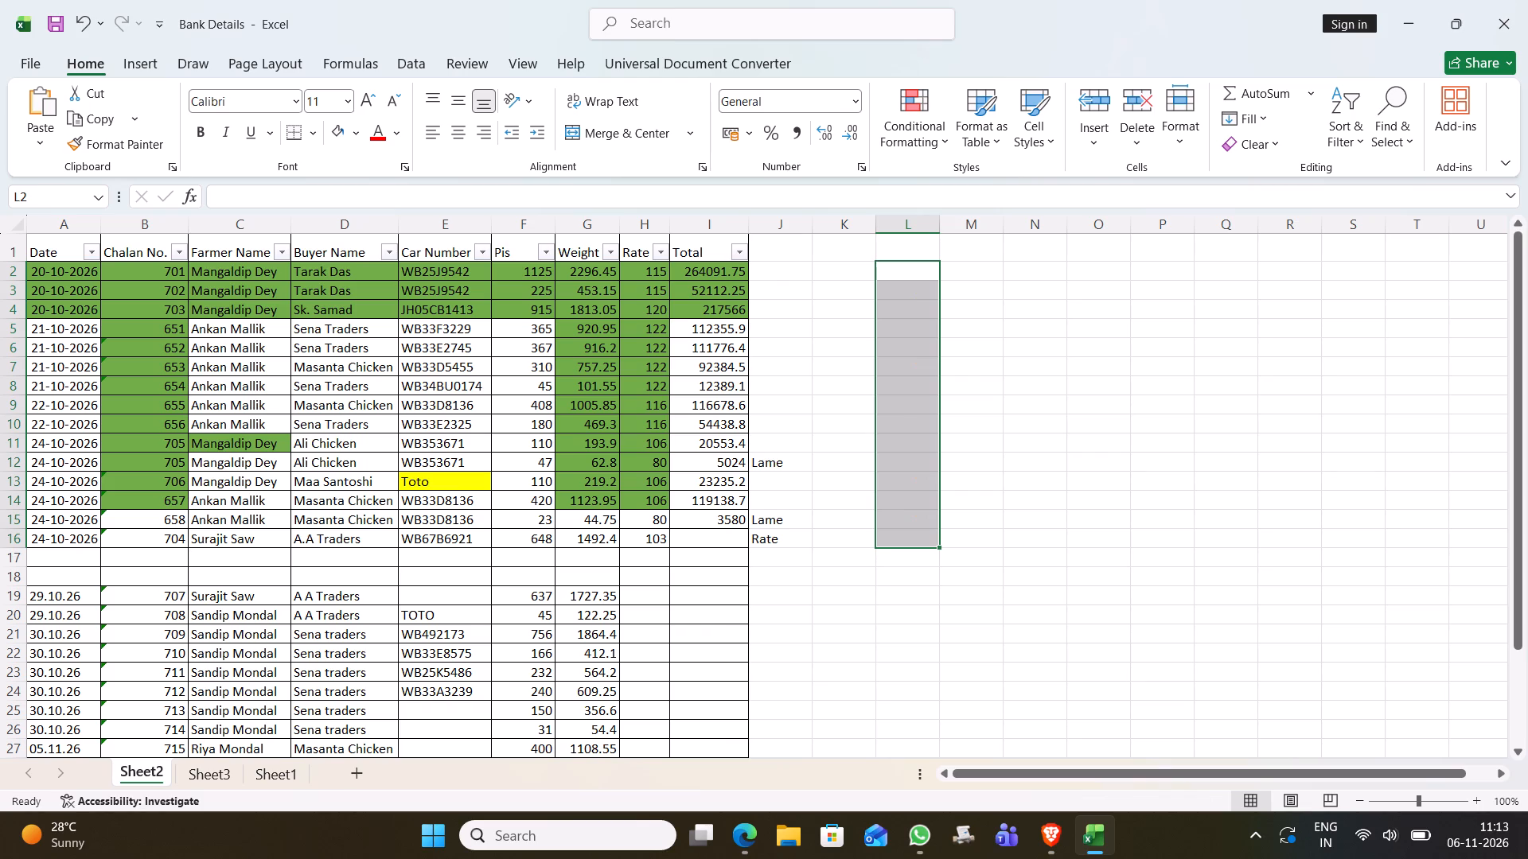
click(888, 577)
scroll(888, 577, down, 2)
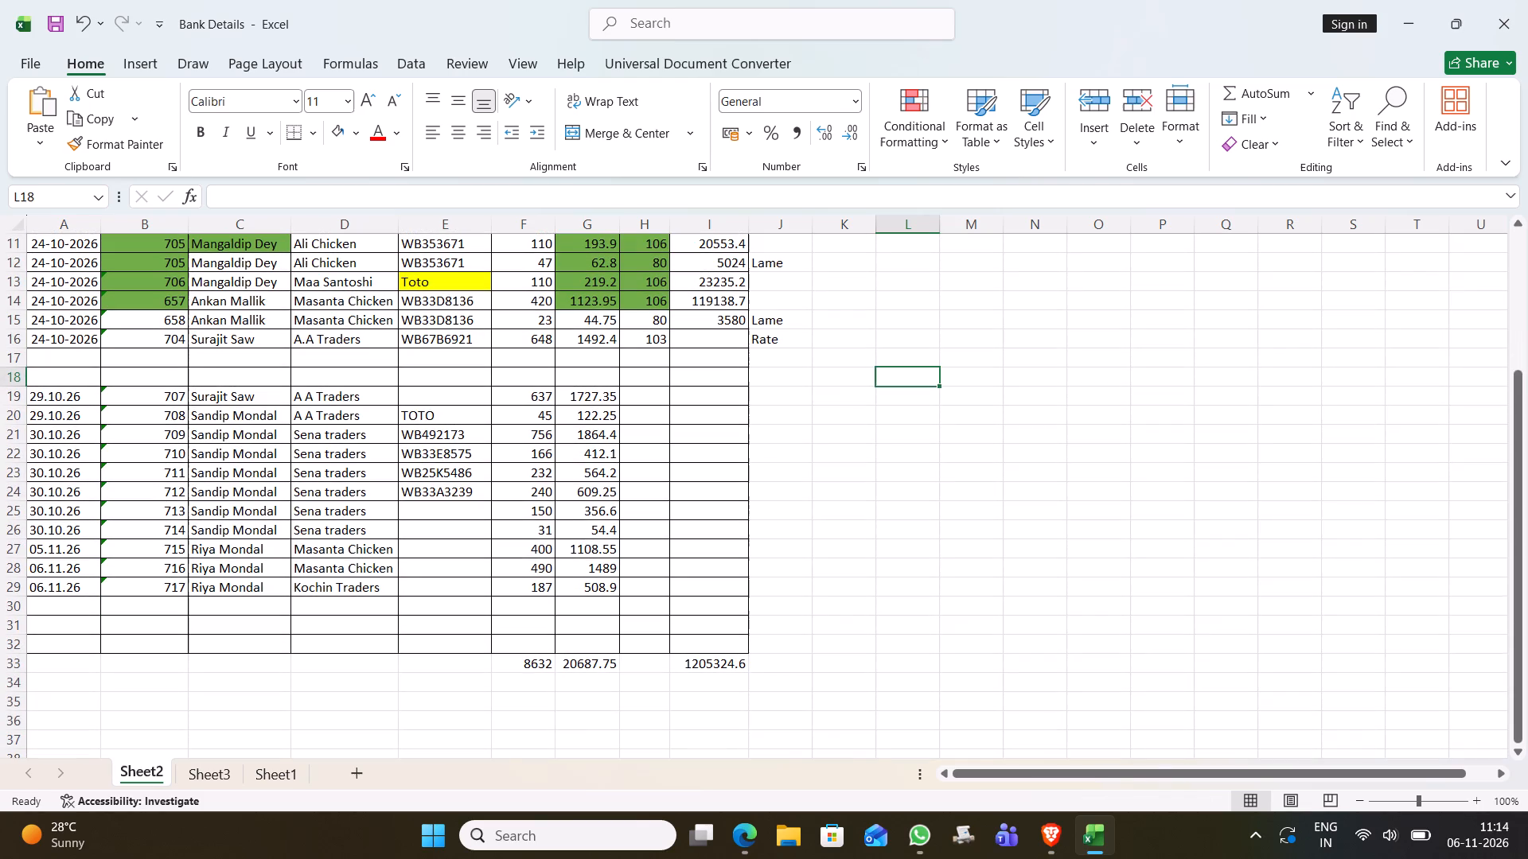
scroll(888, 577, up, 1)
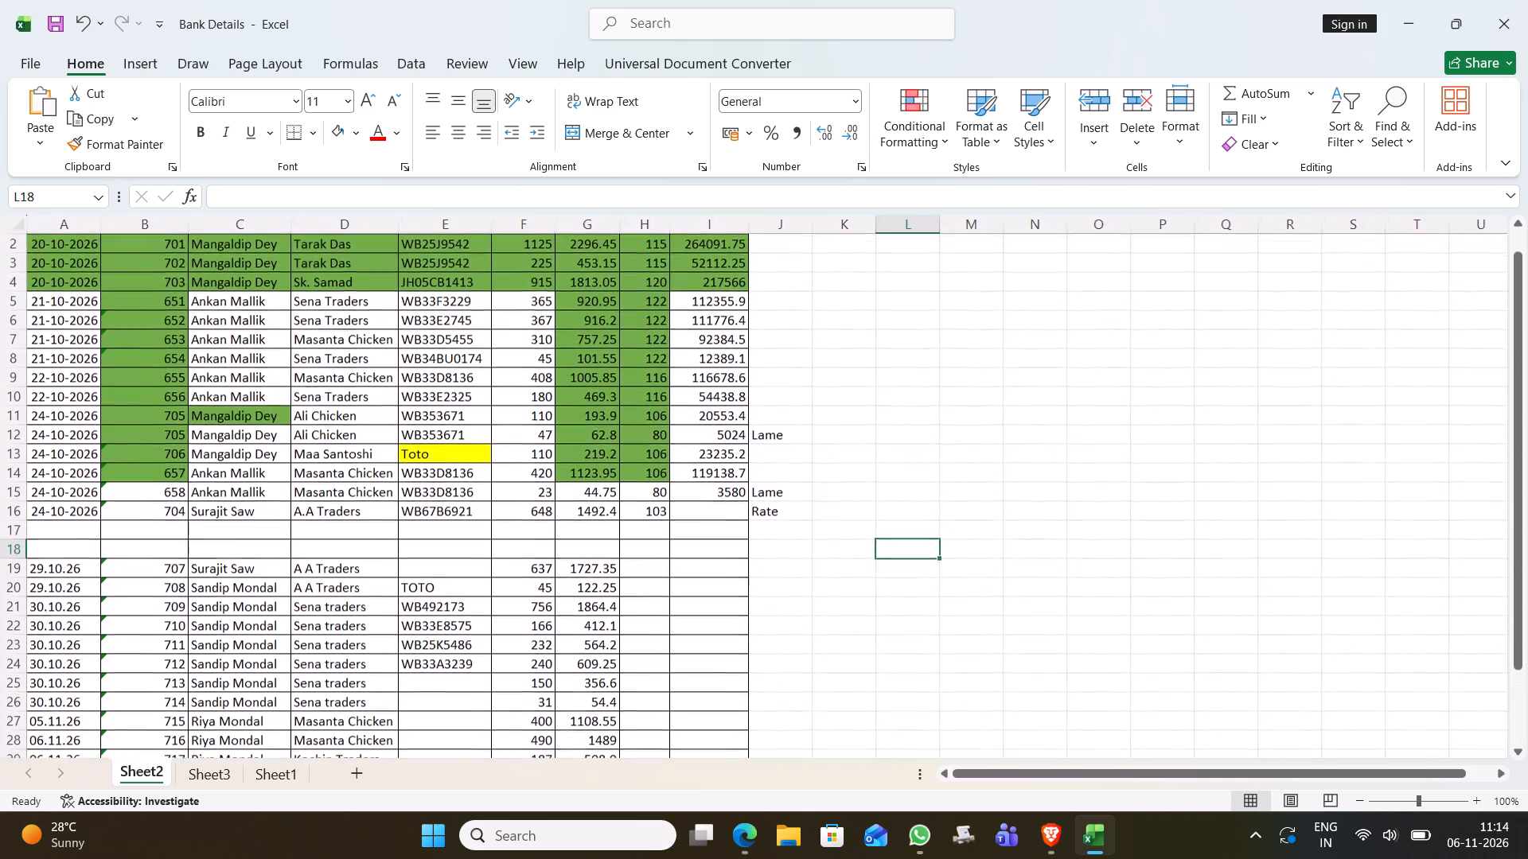
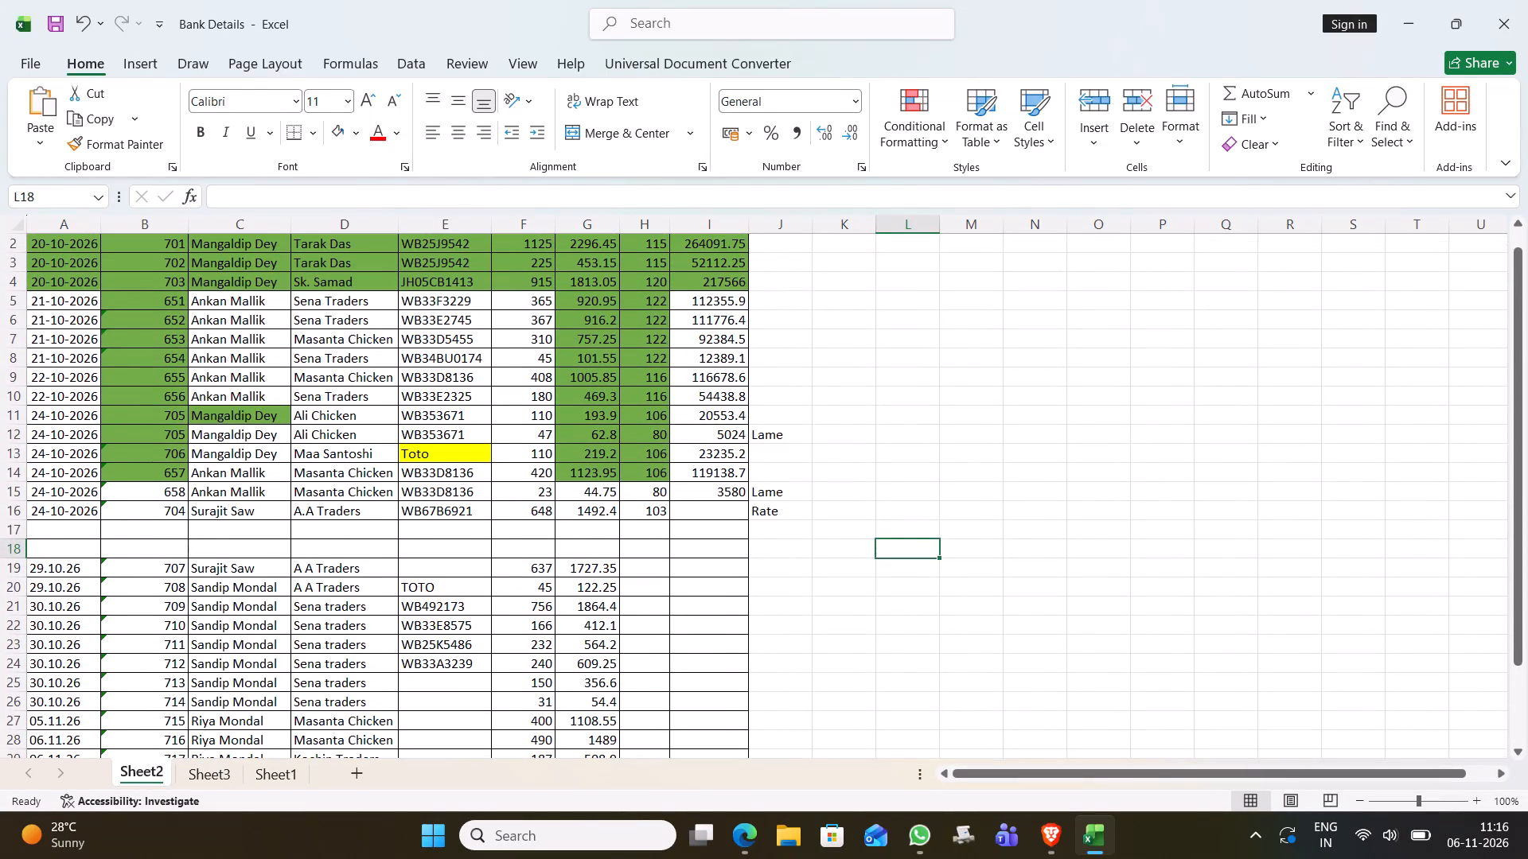
Save the Bank Details workbook with the chalan number list cleared from Sheet2.
click(48, 21)
triple_click(48, 21)
triple_click(48, 21)
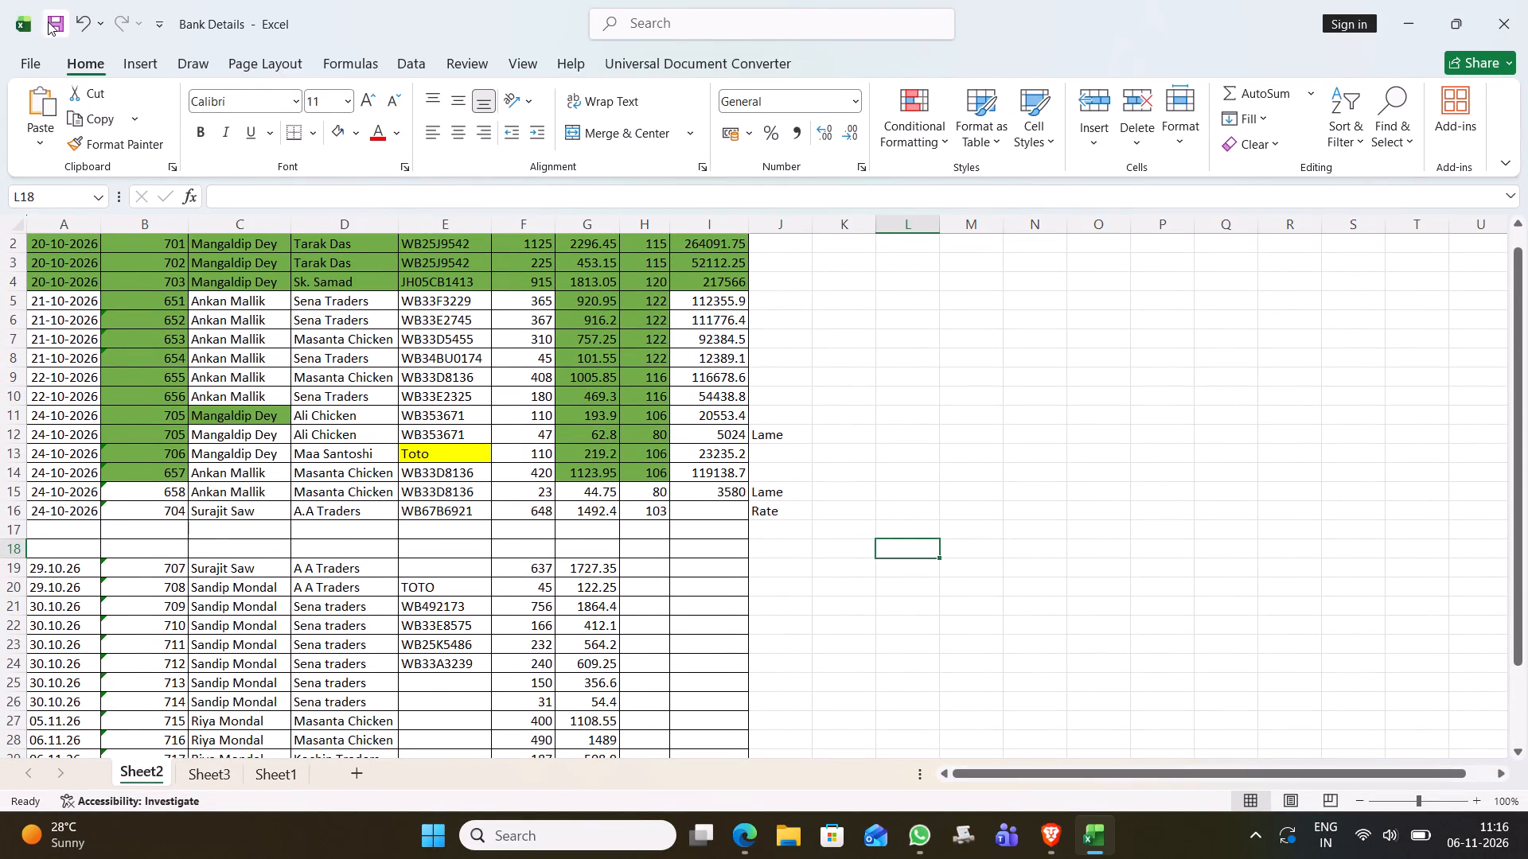
double_click(48, 21)
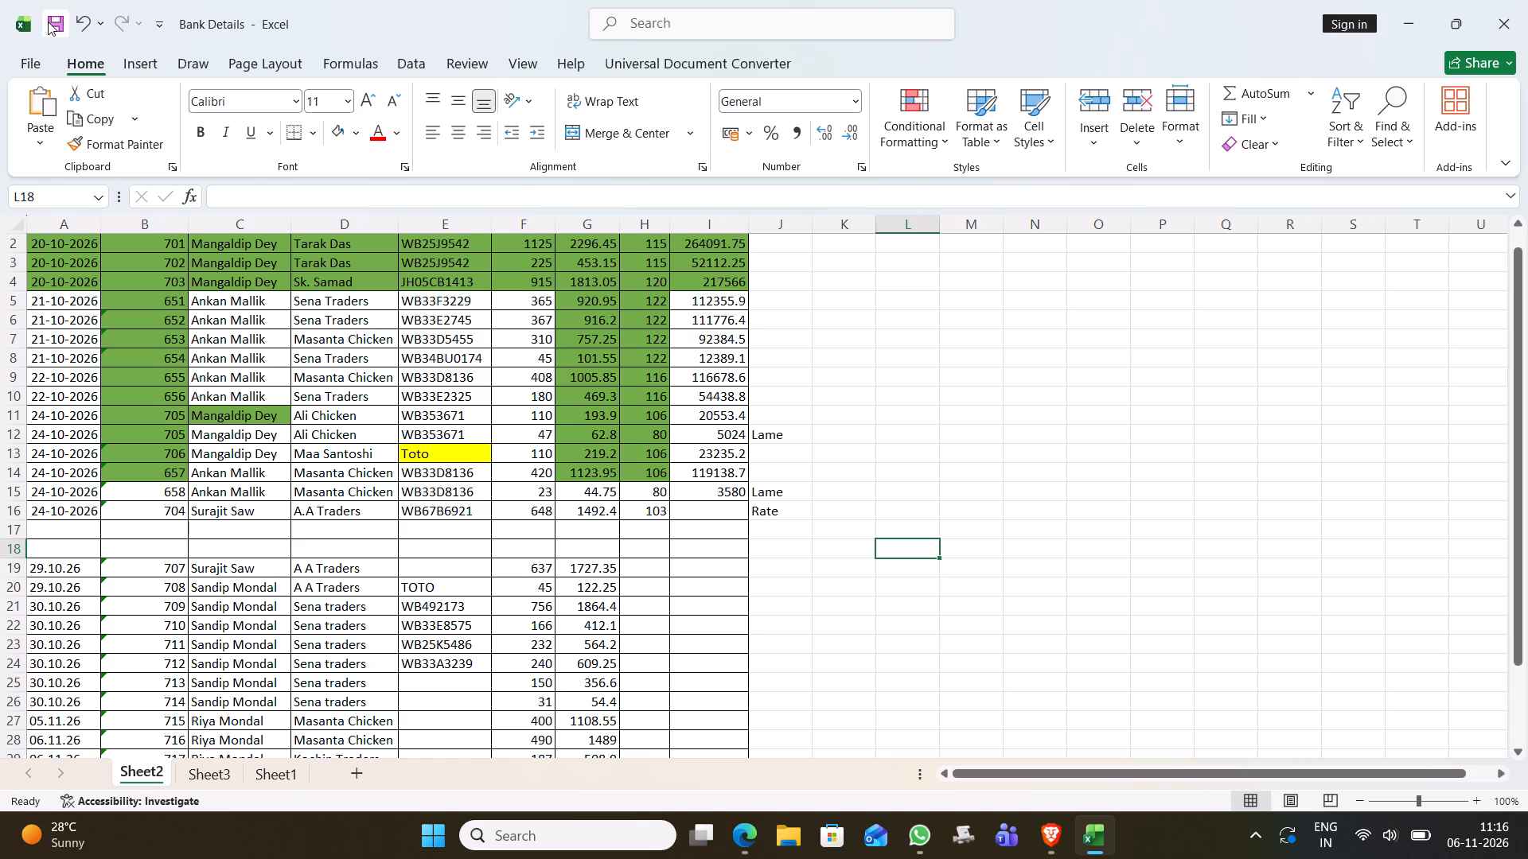